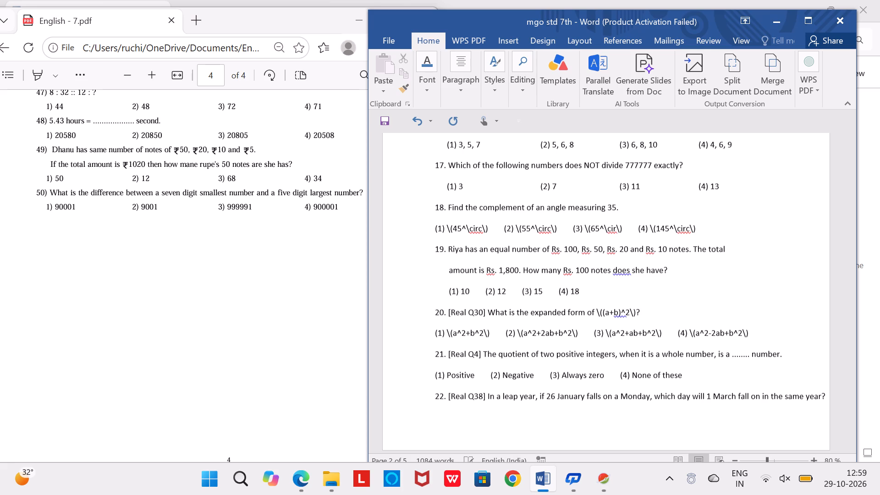
key(BackSpace)
Insert three tabs before question 19's option (2) 12 to align it with the second answer column of question 17.
key(Right)
key(Right)
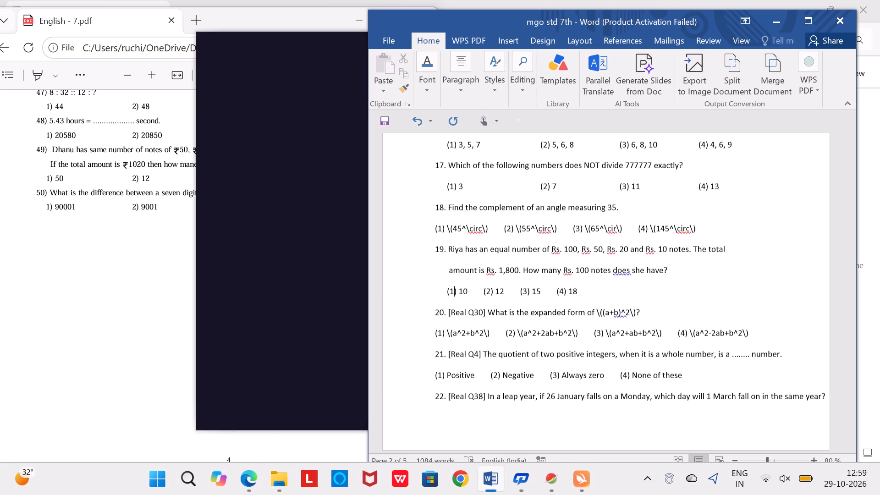
key(Right)
key(Right)
key(Right)
key(Right)
key(Right)
key(Right)
key(Tab)
key(Tab)
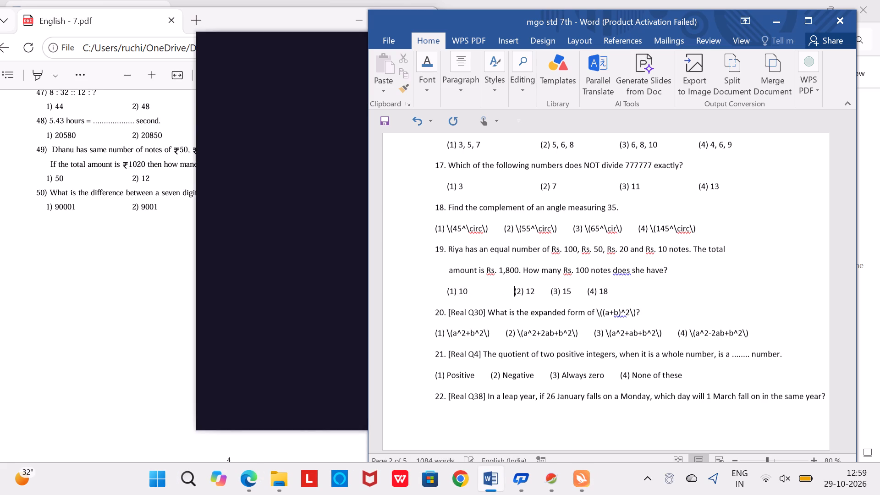
key(Tab)
Insert two tabs before question 19's option (3) 15 to align it with the third answer column.
key(Right)
key(Right)
key(Right)
key(Right)
key(Right)
key(Right)
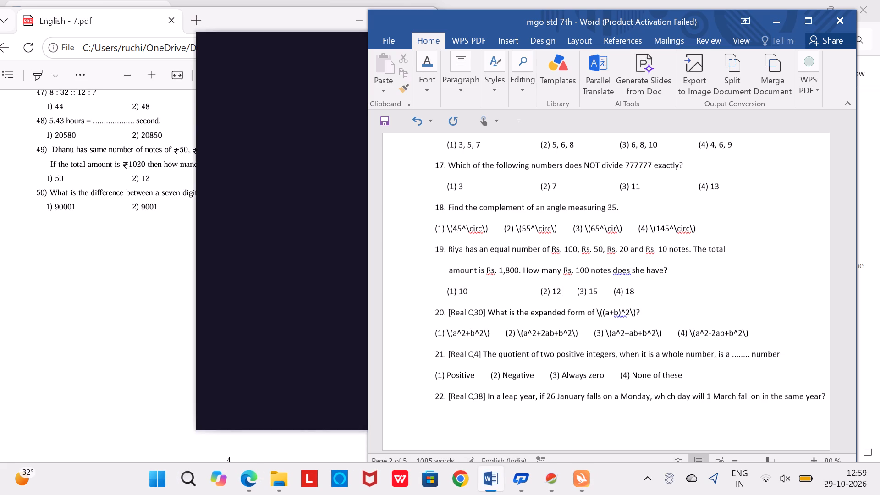
key(Right)
key(Right)
key(Right)
key(Left)
key(Tab)
key(Tab)
Insert two tabs before question 19's option (4) 18 to align it with the fourth answer column.
key(Right)
key(Right)
key(Right)
key(Right)
key(Right)
key(Right)
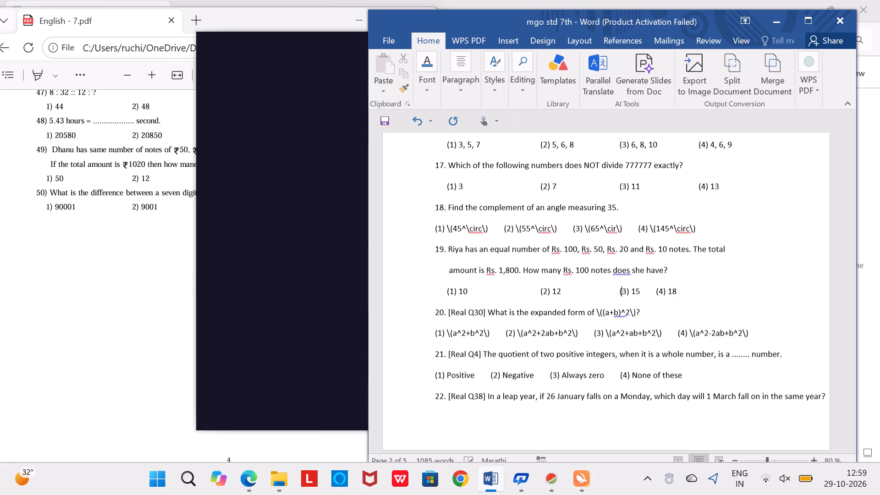
key(Right)
key(Right)
key(Right)
key(Left)
key(Tab)
key(Tab)
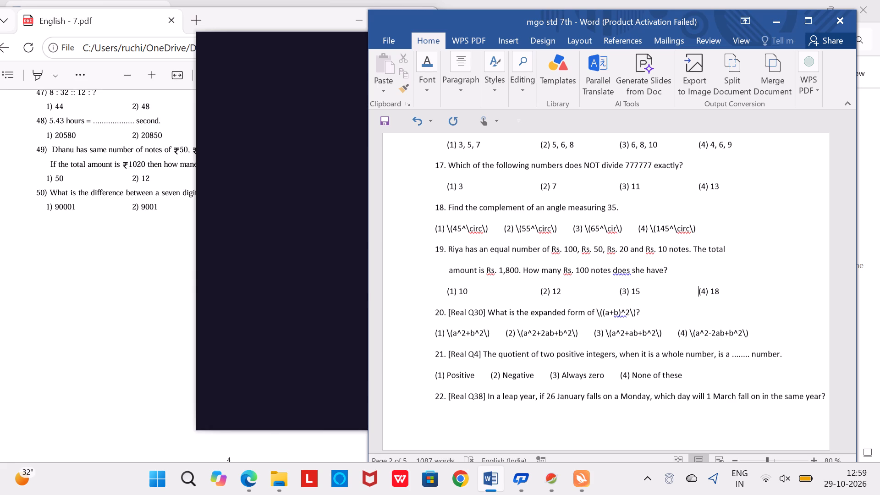
key(Down)
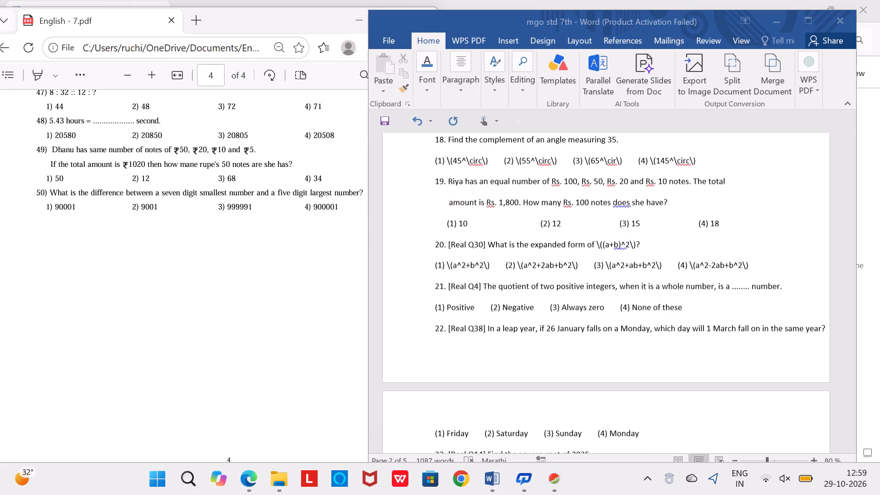
Close the Planet VPN pop-up window.
key(Down)
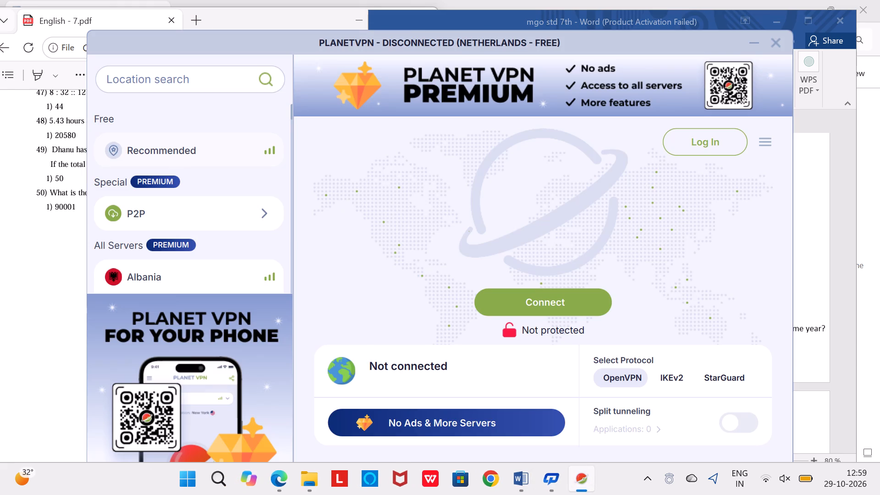
click(780, 38)
Switch to English - 7.pdf in Edge and examine the questions on page 4.
key(Down)
key(Down)
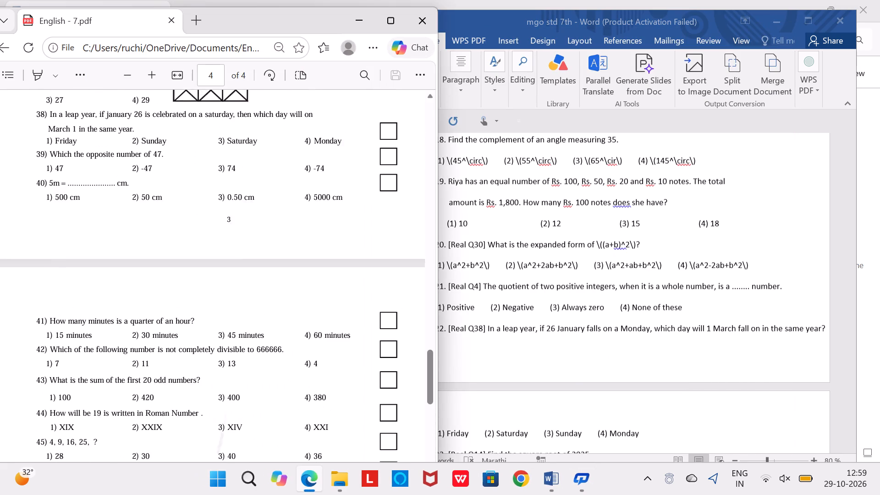
key(Down)
key(Down)
key(Down)
key(Down)
key(Down)
key(Down)
key(Down)
key(Down)
key(Down)
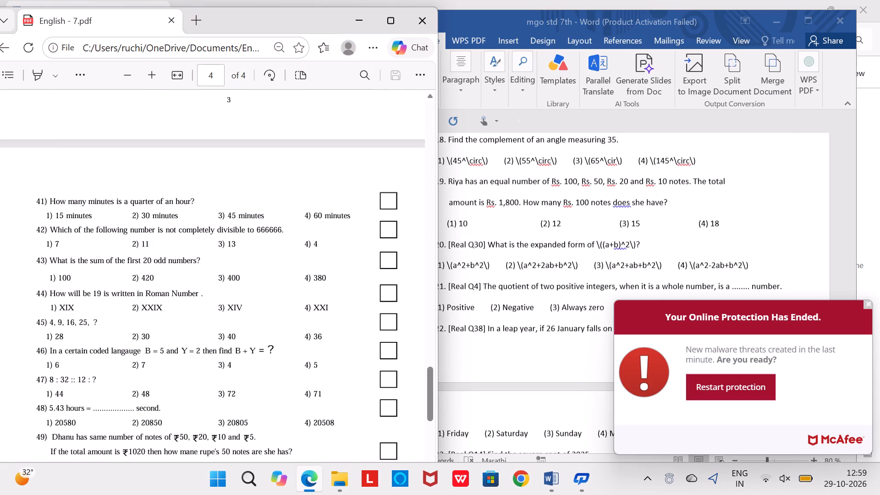
Dismiss the McAfee online protection notification.
click(874, 299)
key(Down)
key(Down)
key(Down)
click(865, 304)
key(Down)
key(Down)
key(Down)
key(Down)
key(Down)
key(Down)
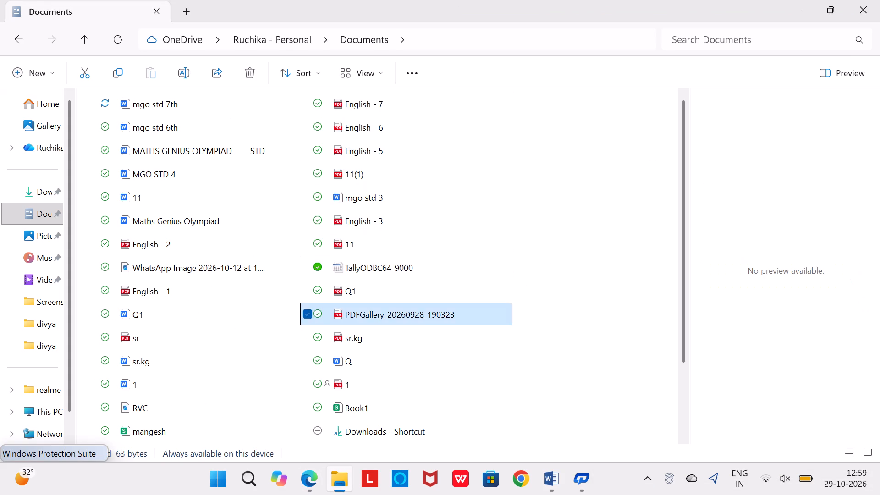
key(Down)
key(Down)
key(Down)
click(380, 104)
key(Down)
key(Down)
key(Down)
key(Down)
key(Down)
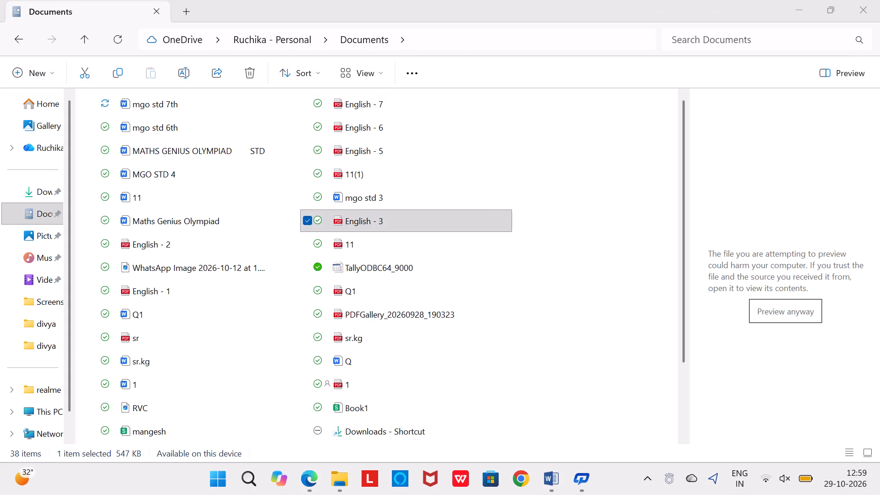
Look through English - 7.pdf for source question 30 on page 3, about the expanded form of a squared binomial.
key(Down)
key(Down)
key(Down)
key(Down)
key(Down)
key(Down)
key(Down)
key(Down)
key(Down)
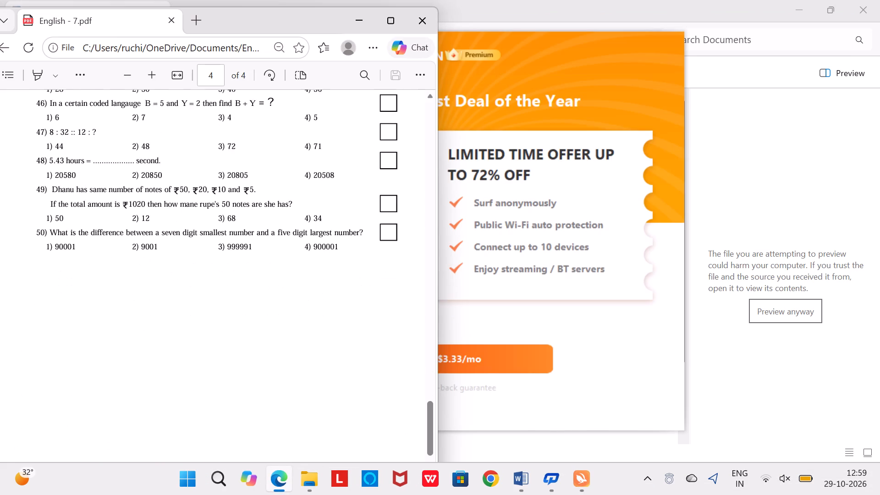
key(Down)
key(Down)
key(Down)
key(Down)
key(Down)
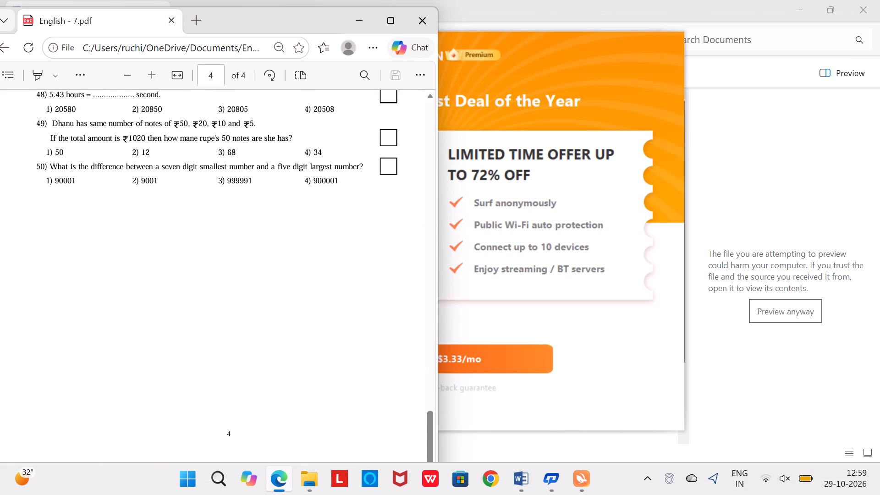
key(Down)
key(Down)
key(Down)
key(Down)
key(Down)
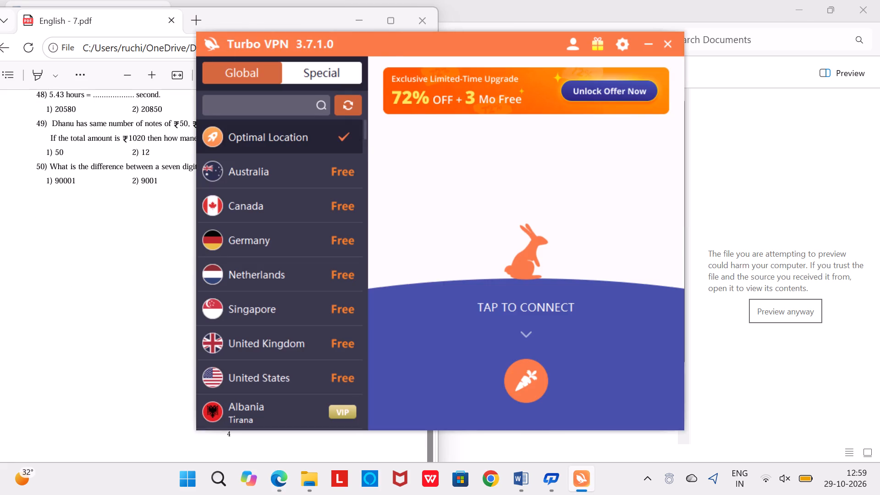
key(Down)
key(Down)
key(Down)
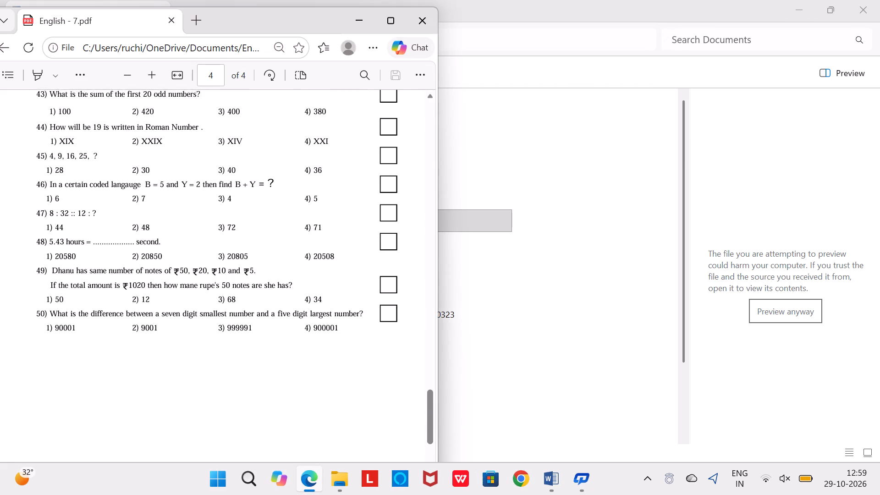
key(Down)
key(Down)
key(Down)
key(Down)
key(Down)
key(Down)
key(Down)
key(Down)
key(Down)
key(Down)
key(Down)
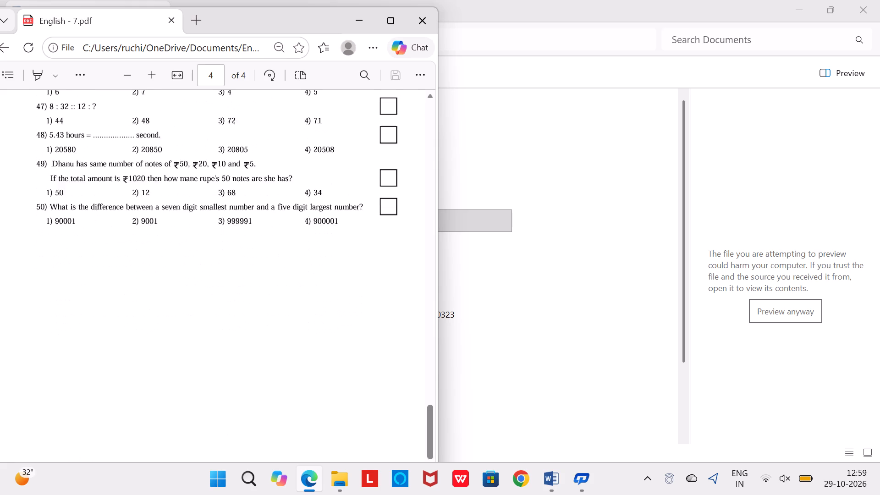
key(Down)
key(Down)
key(Down)
key(Down)
key(Down)
key(Down)
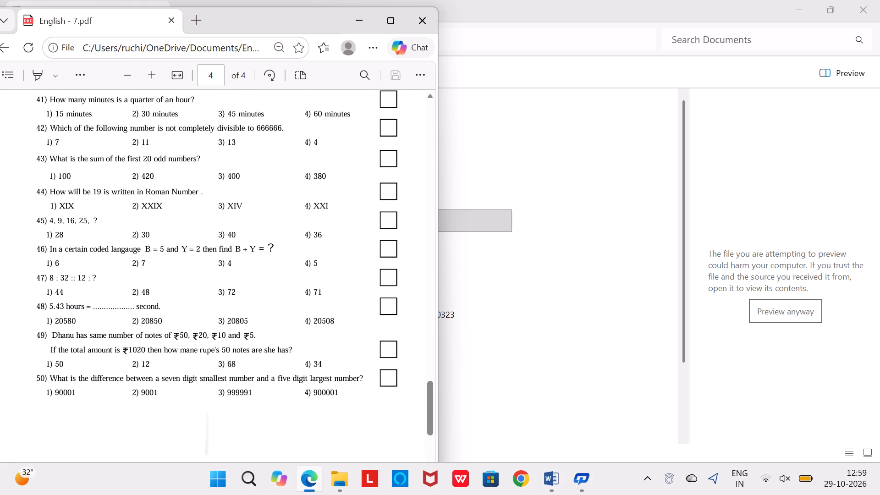
key(Down)
key(Down)
key(Down)
key(Down)
key(Down)
key(Down)
key(Down)
key(Down)
key(Down)
key(Down)
key(Down)
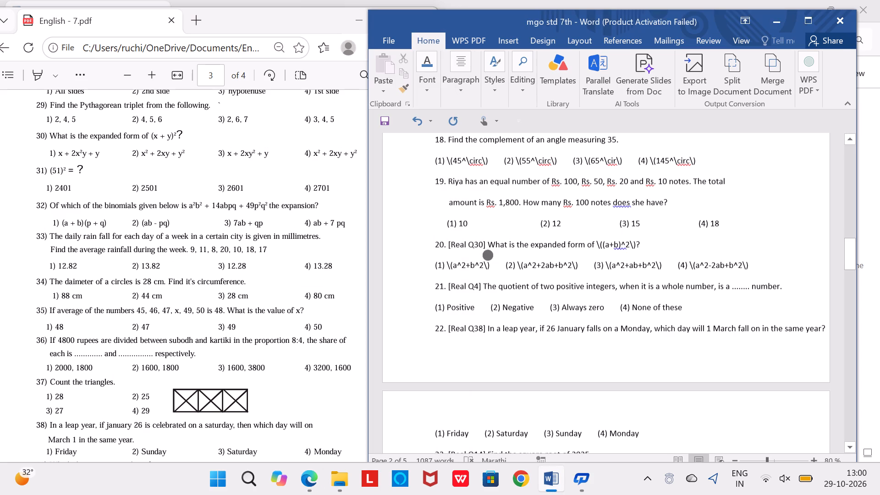
Remove the source tag [Real Q30] from the beginning of question 20.
key(BackSpace)
key(BackSpace)
key(BackSpace)
key(BackSpace)
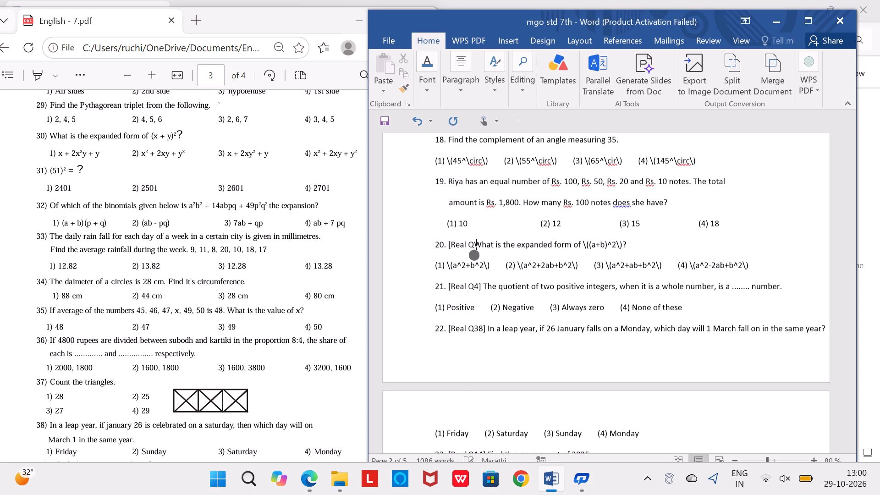
key(BackSpace)
key(BackSpace)
key(BackSpace)
key(BackSpace)
key(BackSpace)
key(BackSpace)
key(BackSpace)
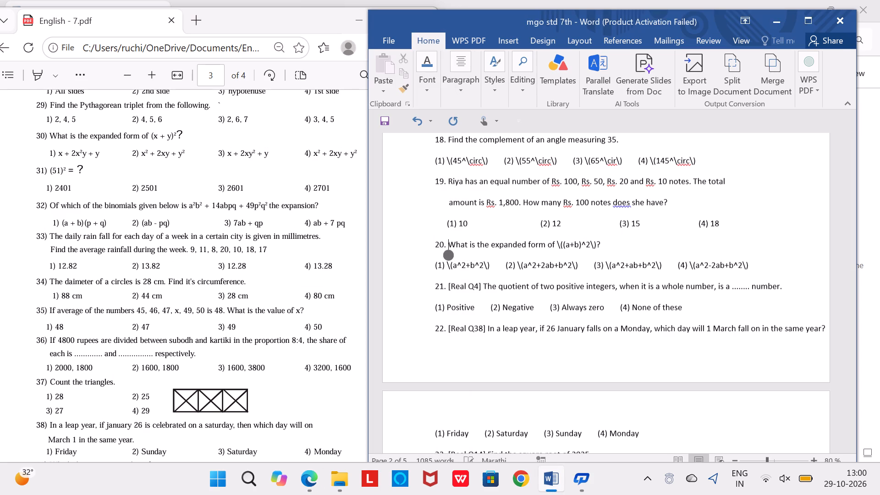
Delete the opening LaTeX delimiter \( before (a+b) in question 20.
key(Right)
key(Right)
key(Right)
key(Right)
key(Right)
key(Right)
key(Right)
key(Right)
key(Right)
key(Right)
key(Right)
key(Right)
key(Right)
key(Right)
key(Right)
key(Right)
key(Right)
key(Right)
key(Right)
key(Right)
key(Right)
key(Right)
key(Right)
key(Right)
key(Right)
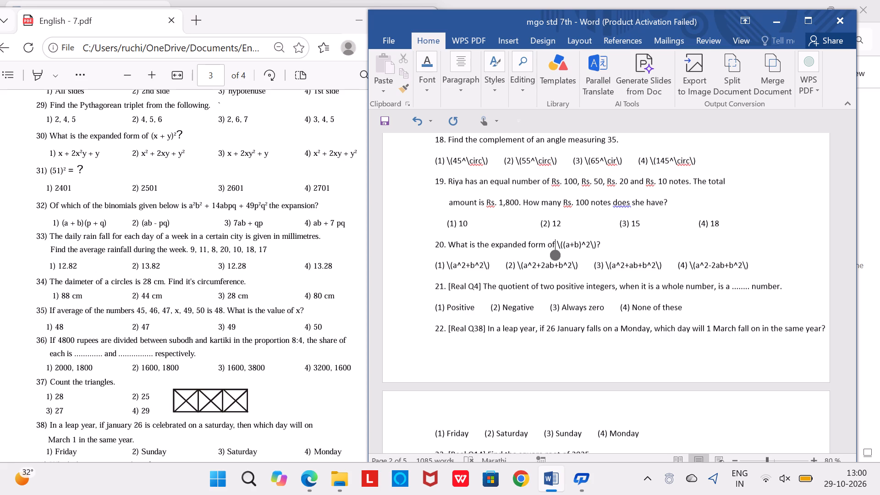
key(Right)
key(Right)
key(Right)
key(BackSpace)
key(BackSpace)
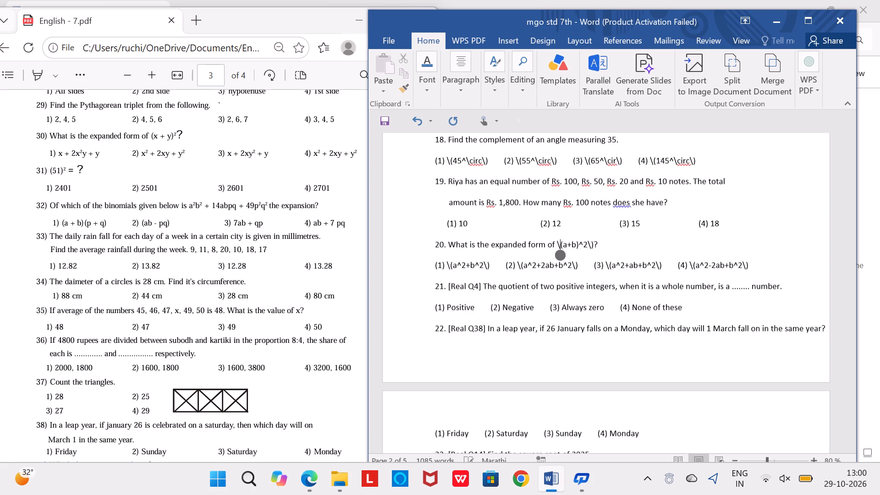
Replace the trailing ^2\) in question 20 with a superscript 2 so the expression reads (a+b)².
key(Right)
key(Right)
key(Right)
key(Right)
key(Right)
key(Right)
key(Right)
key(Right)
key(Right)
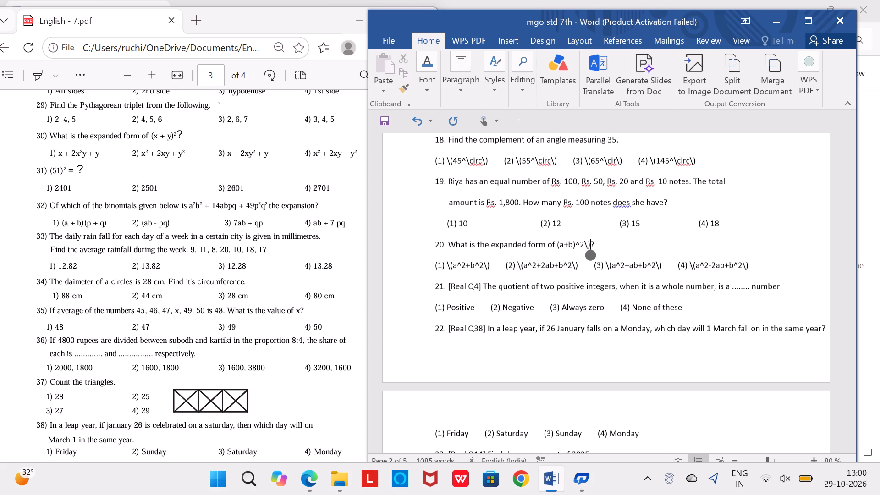
key(BackSpace)
key(BackSpace)
key(BackSpace)
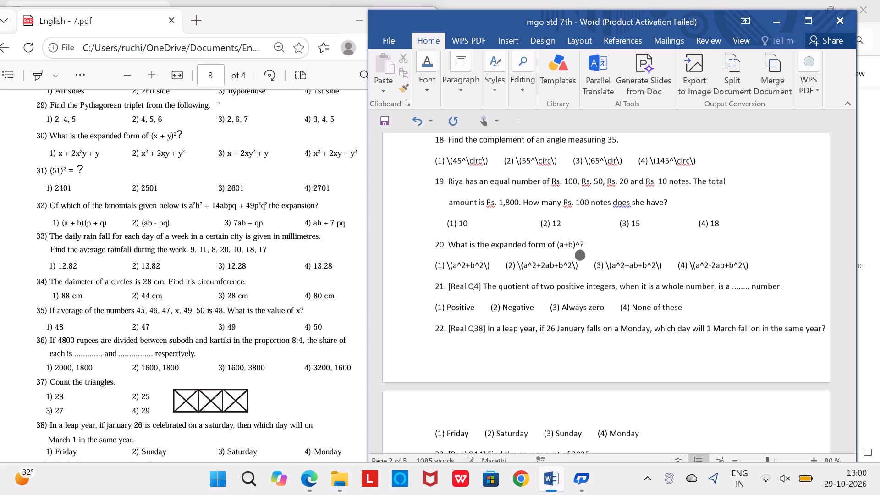
key(BackSpace)
key(ctrl+shift+equal)
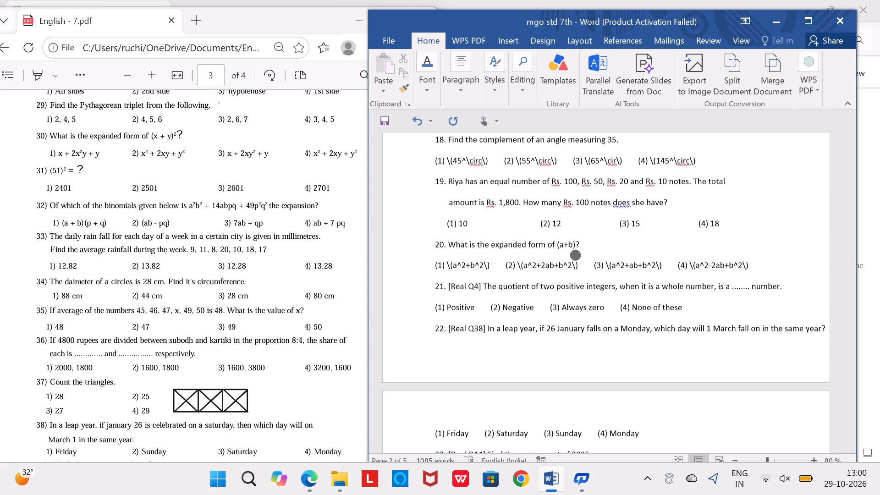
key(2)
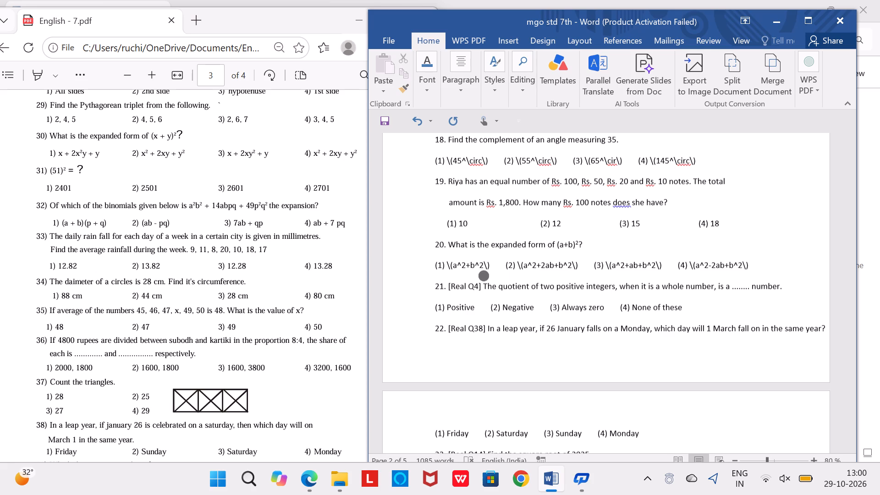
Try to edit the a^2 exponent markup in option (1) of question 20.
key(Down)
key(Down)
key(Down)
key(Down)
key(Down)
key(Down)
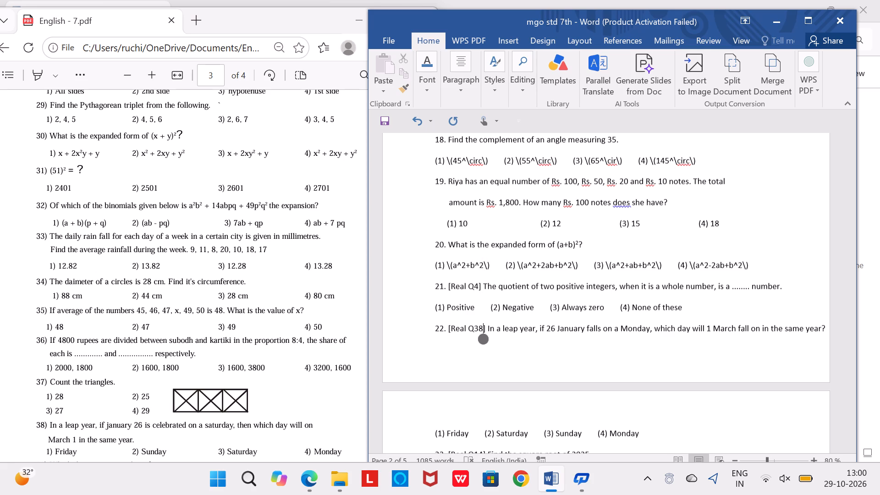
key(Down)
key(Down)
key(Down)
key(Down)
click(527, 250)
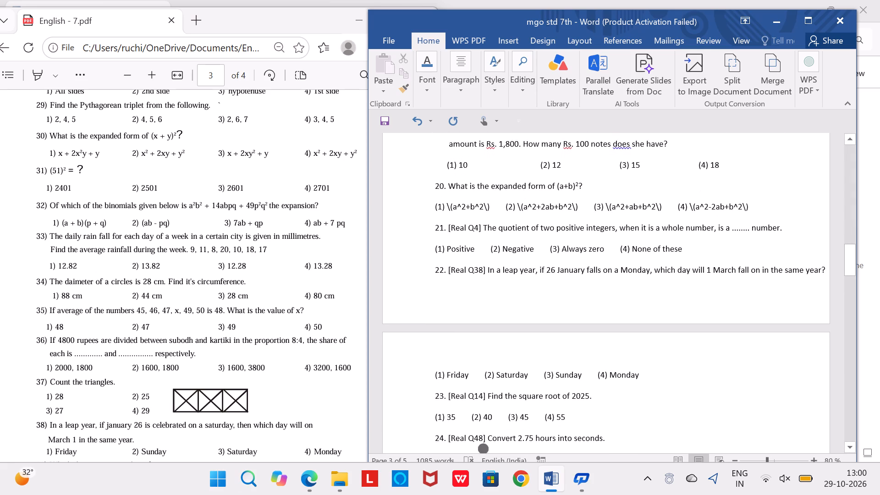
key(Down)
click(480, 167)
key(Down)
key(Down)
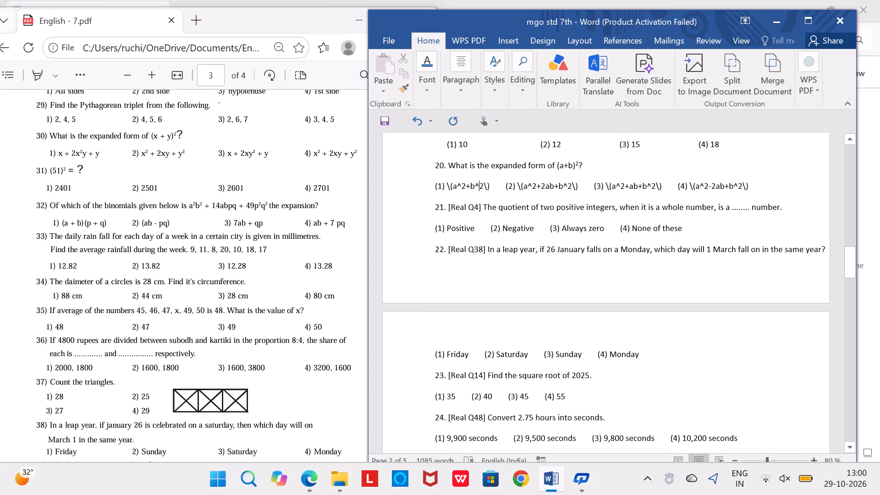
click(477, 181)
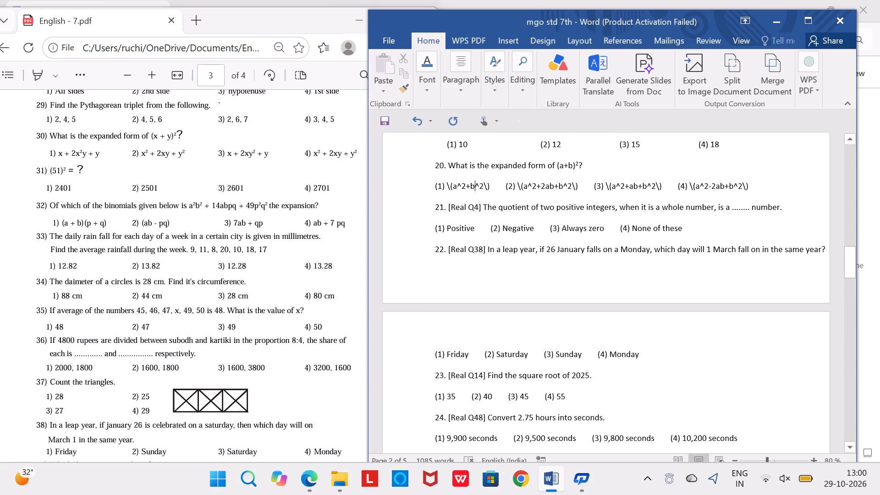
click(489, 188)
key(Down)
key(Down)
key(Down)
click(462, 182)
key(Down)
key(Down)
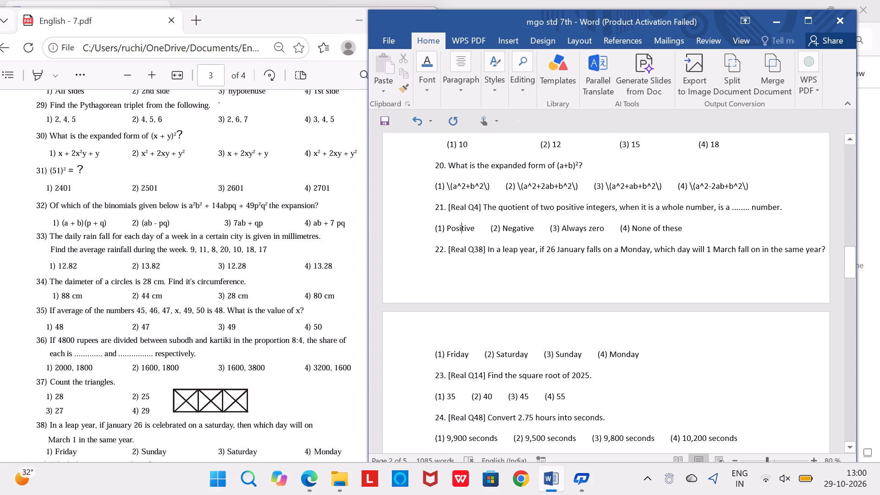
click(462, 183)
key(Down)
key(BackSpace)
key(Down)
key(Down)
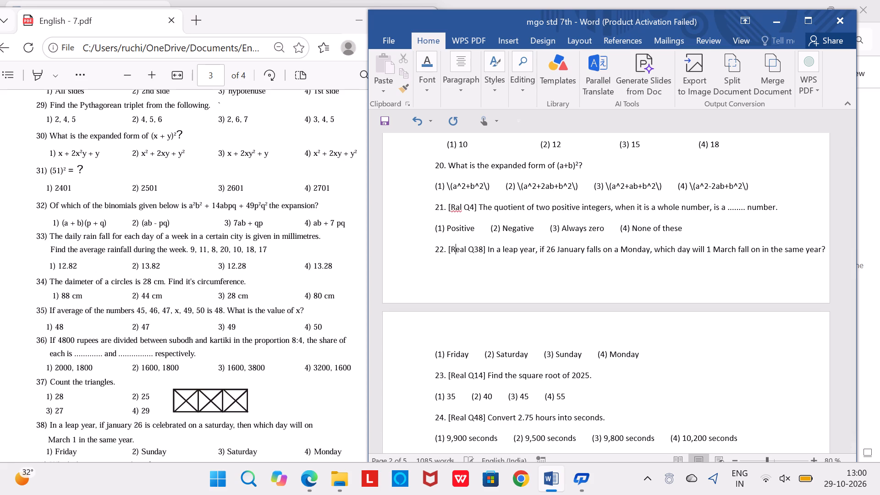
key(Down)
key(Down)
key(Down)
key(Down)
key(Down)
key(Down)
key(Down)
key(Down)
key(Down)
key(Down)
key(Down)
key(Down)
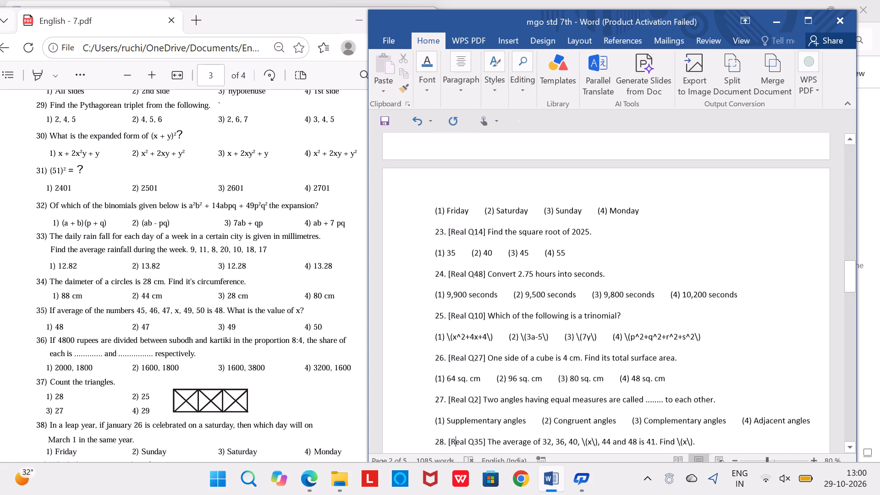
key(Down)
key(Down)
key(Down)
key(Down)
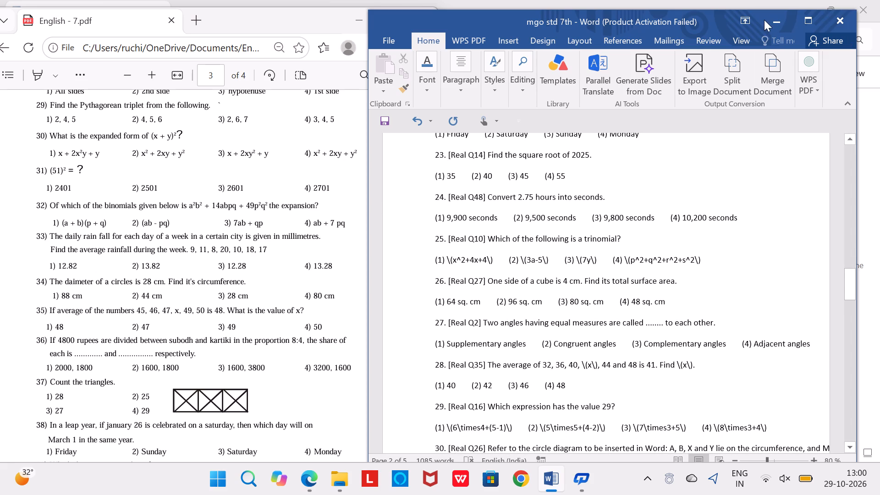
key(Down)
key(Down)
Minimize the Word document and the File Explorer Documents window.
click(771, 20)
key(Down)
key(Down)
click(802, 1)
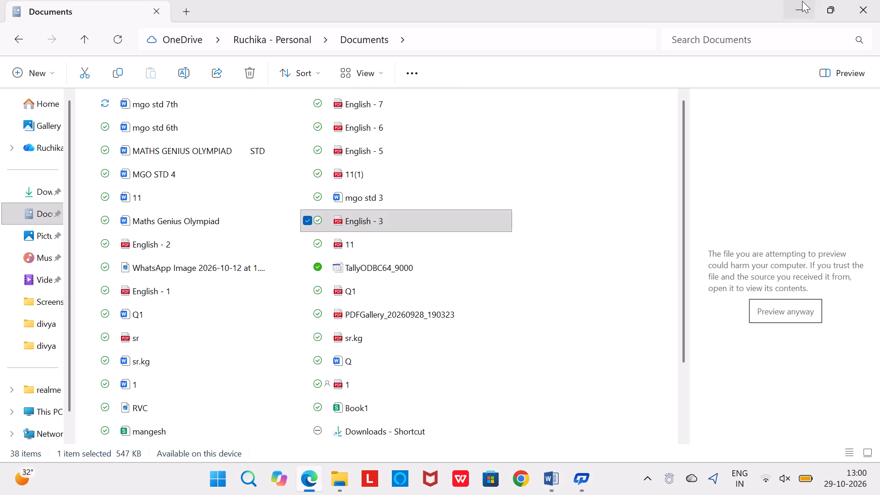
key(Down)
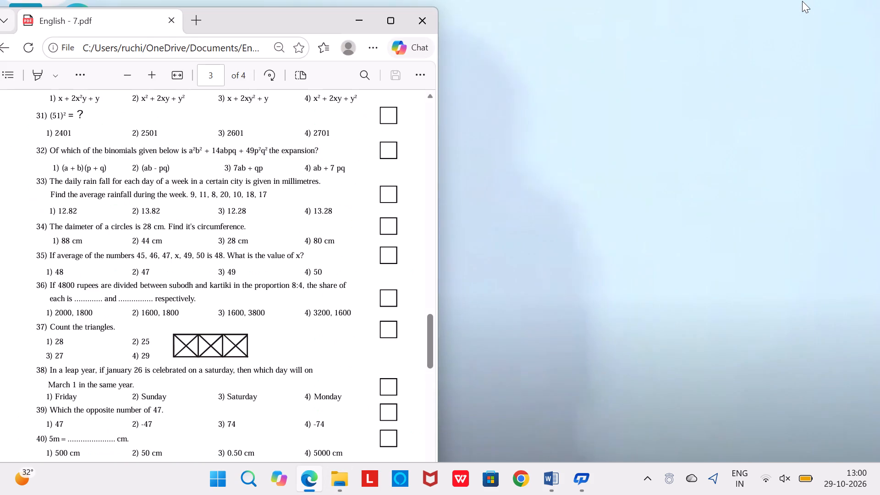
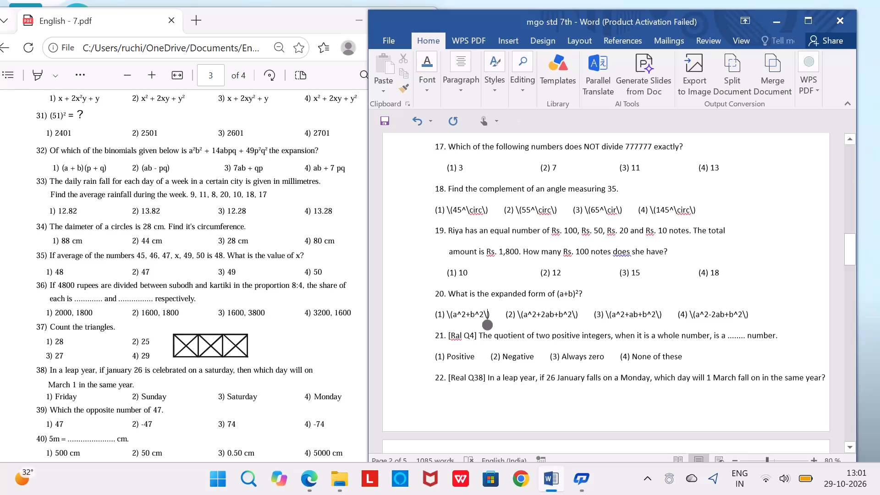
Replace the trailing ^2\) in option (1) of question 20 with a superscript 2 so the last term reads b².
key(Right)
key(BackSpace)
key(BackSpace)
key(BackSpace)
key(BackSpace)
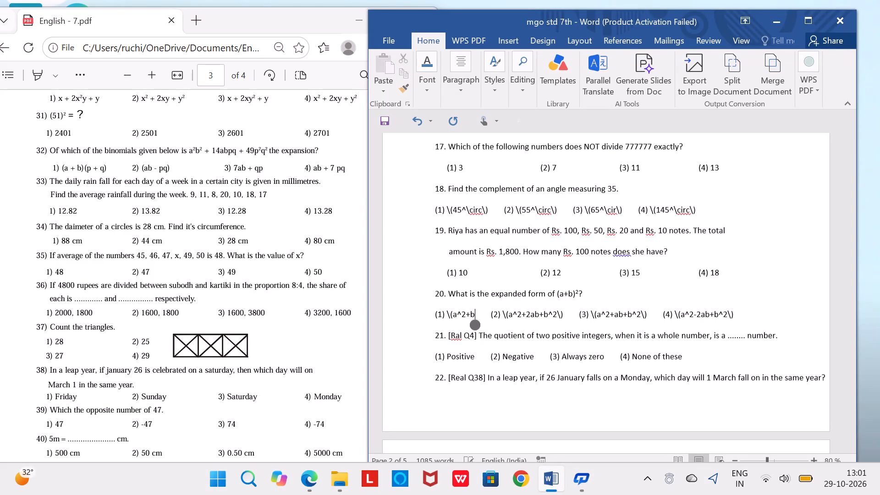
key(ctrl+shift+equal)
key(2)
Replace the ^2 after a in option (1) of question 20 with a superscript 2 followed by a space.
key(Left)
key(Left)
key(Left)
key(Left)
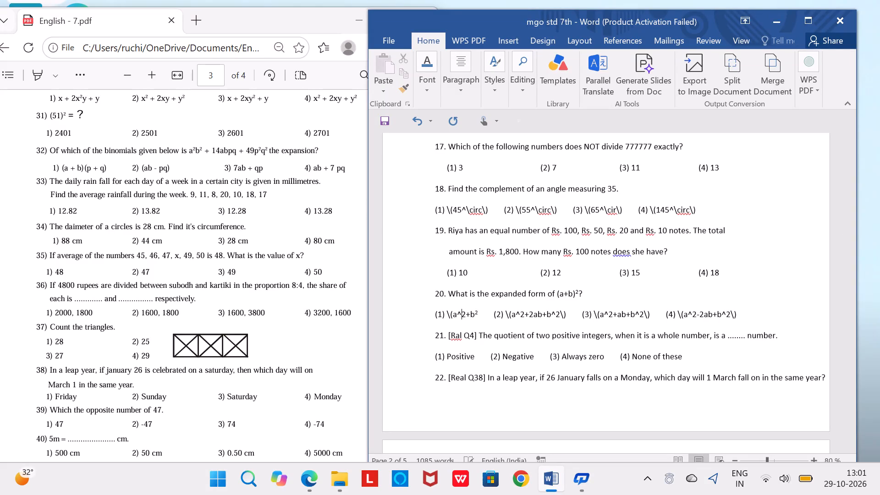
key(BackSpace)
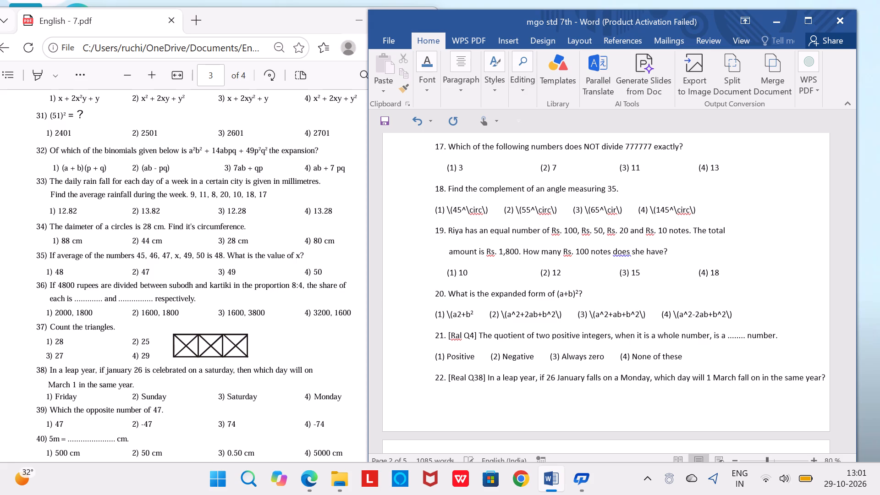
key(space)
key(Left)
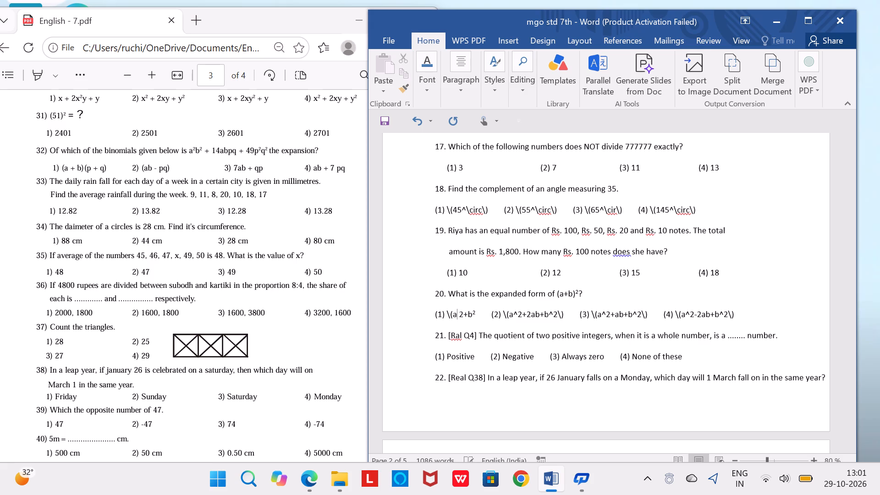
key(Right)
key(Right)
key(BackSpace)
key(Left)
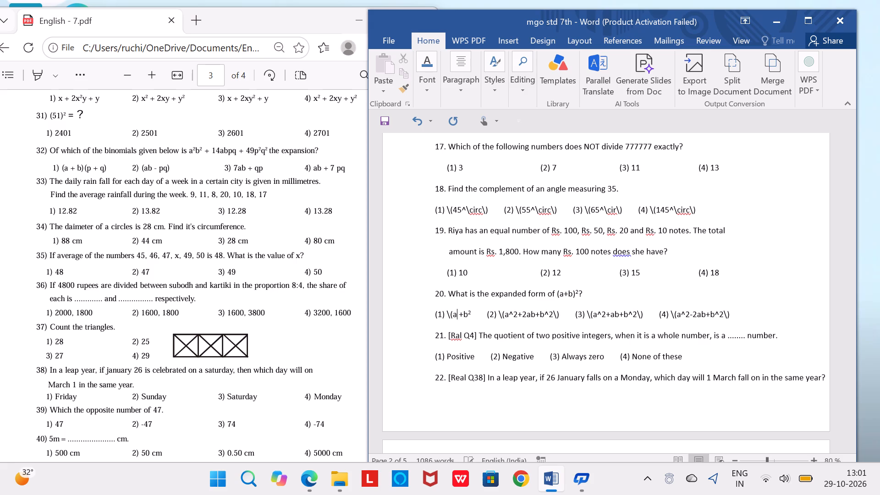
key(ctrl+shift+equal)
key(Down)
key(2)
key(BackSpace)
key(Up)
key(ctrl+shift+equal)
key(2)
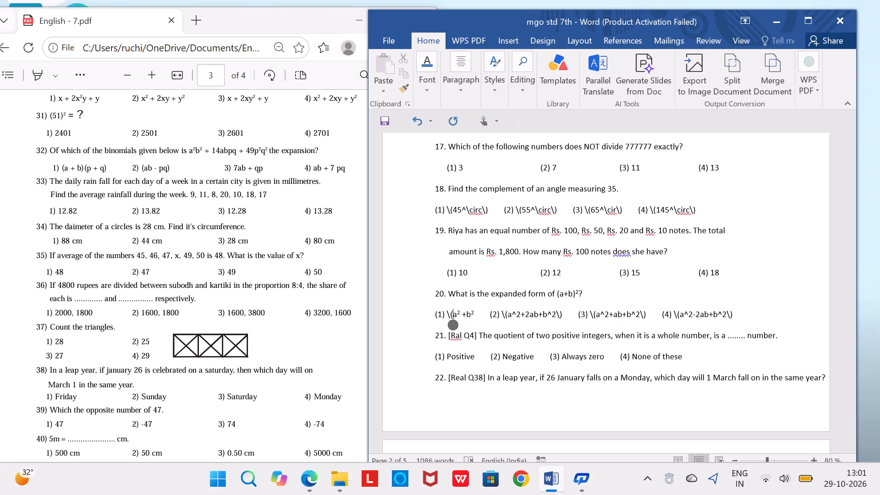
Delete the opening LaTeX delimiter \( before a² in option (1) of question 20.
key(BackSpace)
key(BackSpace)
Indent the options line of question 20 with six spaces before option (1).
key(Left)
key(Left)
key(Left)
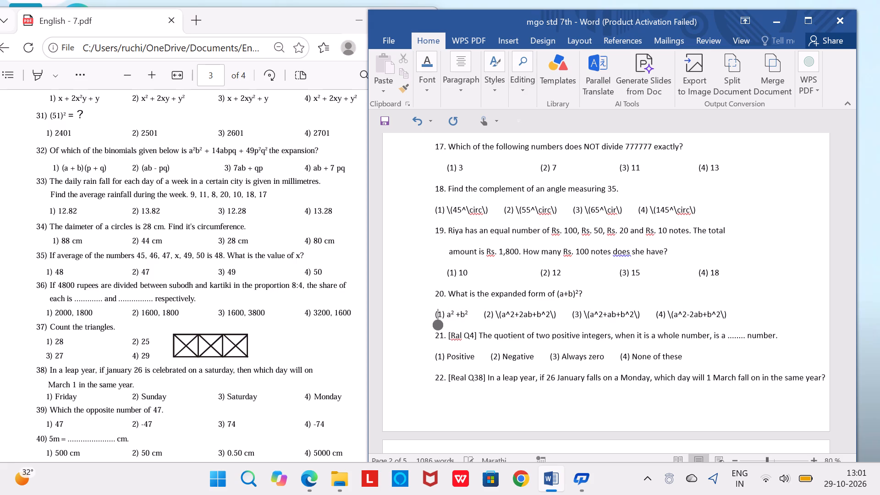
key(Left)
key(space)
key(space)
key(space)
key(space)
key(space)
key(space)
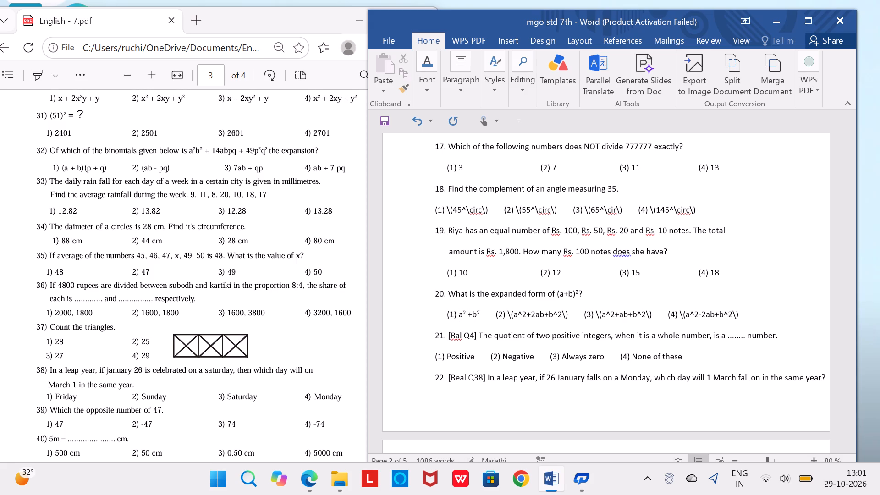
Insert two tabs before option (2) of question 20 to align it with the second option column of question 19.
key(Right)
key(Right)
key(Right)
key(Right)
key(Right)
key(Right)
key(Right)
key(Right)
key(Right)
key(Right)
key(Right)
key(Right)
key(Tab)
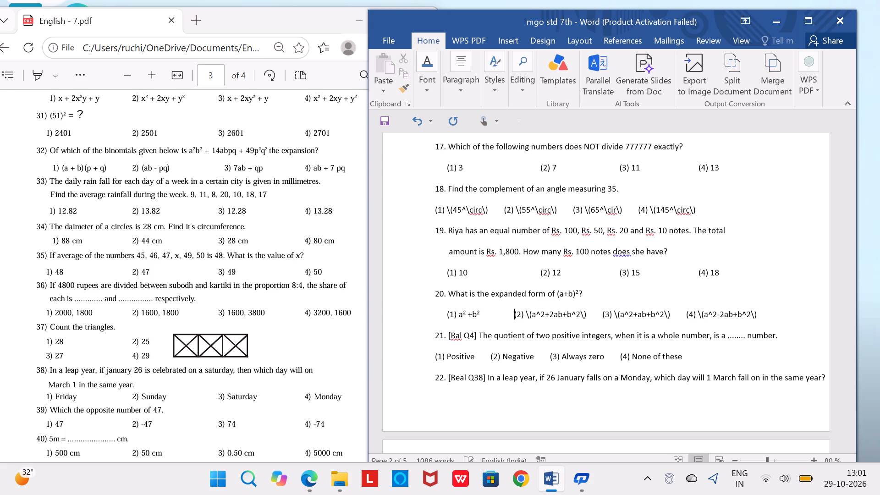
key(Tab)
Replace the ^2 after a in option (2) of question 20 with a superscript 2 followed by a space.
key(Right)
key(Right)
key(Right)
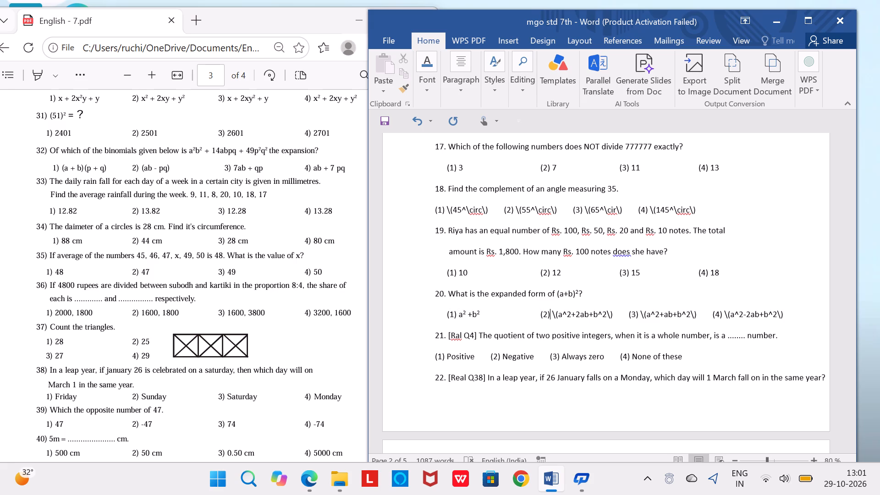
key(Right)
key(Right)
key(Right)
key(Right)
key(Right)
key(Right)
key(Right)
key(Right)
key(Right)
key(Right)
key(Right)
key(Left)
key(Left)
key(Left)
key(Left)
key(Left)
key(Left)
key(BackSpace)
key(Right)
key(Left)
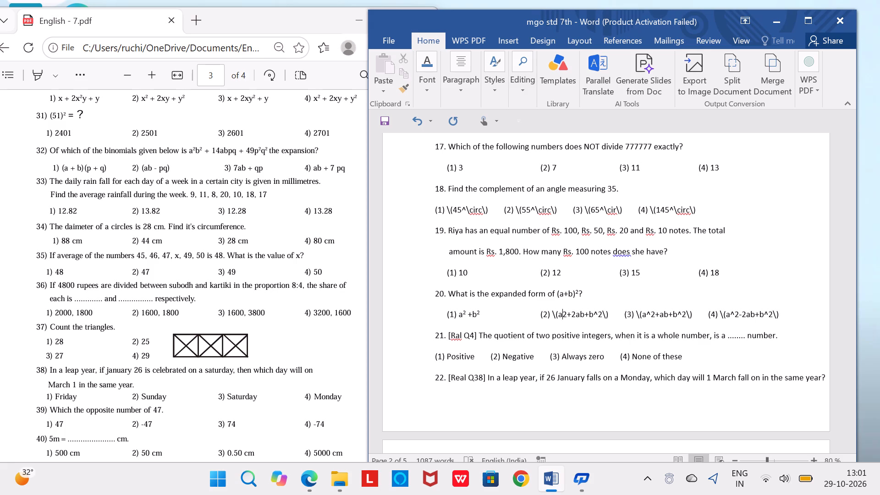
key(Right)
key(BackSpace)
key(space)
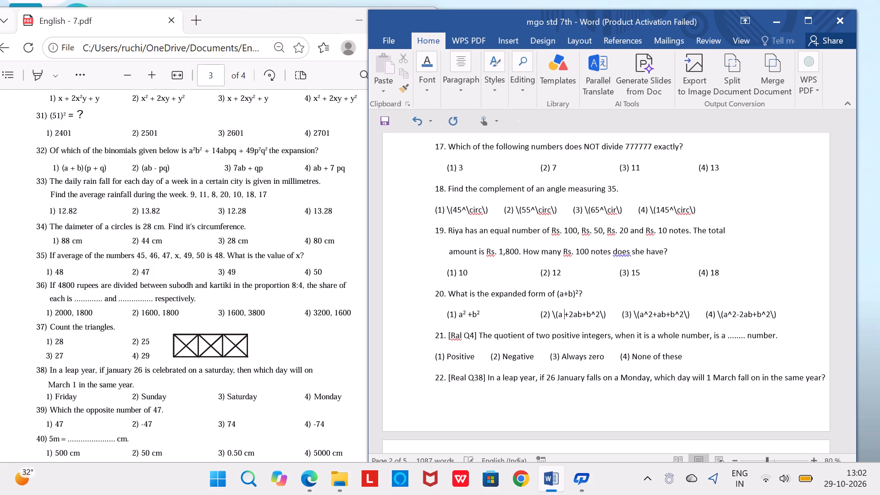
key(Left)
key(ctrl+shift+equal)
key(2)
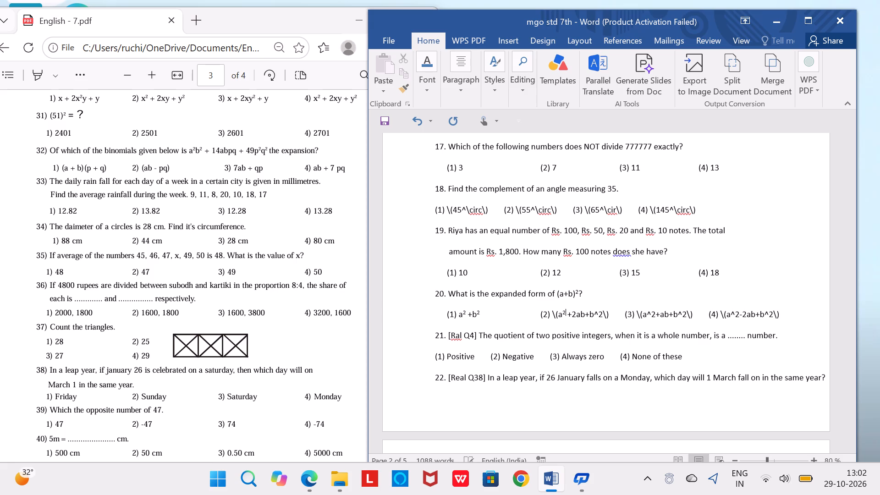
Replace the ^2\ after b in option (2) of question 20 with a superscript 2, keeping the closing parenthesis.
key(Right)
key(Right)
key(Right)
key(Right)
key(Right)
key(Right)
key(Right)
key(Right)
key(Right)
key(Right)
key(BackSpace)
key(BackSpace)
key(BackSpace)
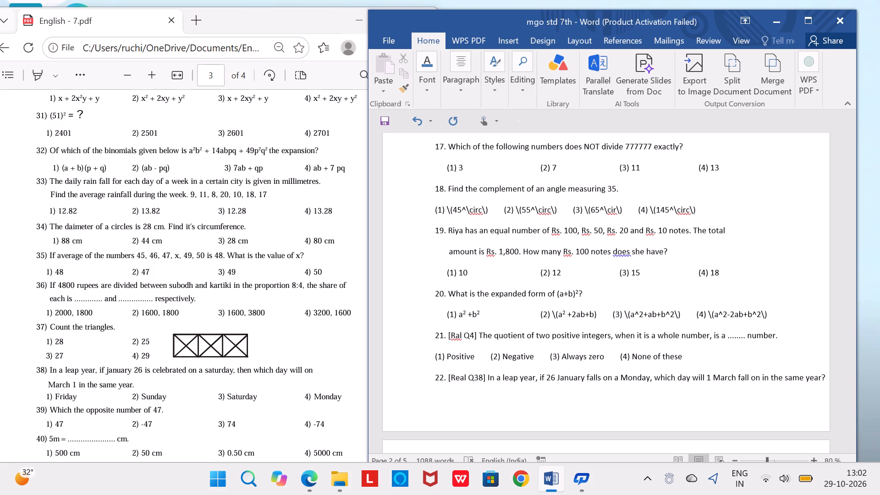
key(ctrl+shift+equal)
key(2)
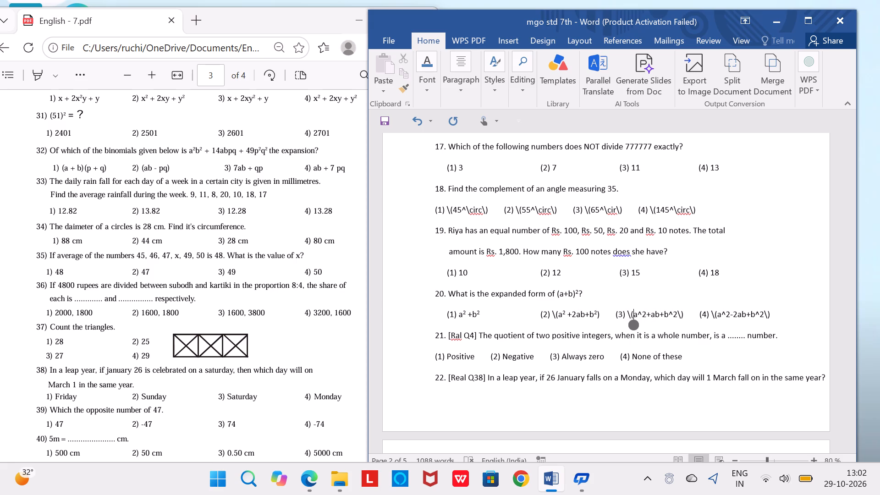
Delete the backslash before the opening parenthesis in option (3) of question 20.
key(Left)
key(BackSpace)
Replace the ^2 after a in option (3) of question 20 with a superscript 2.
key(Right)
key(Right)
key(Right)
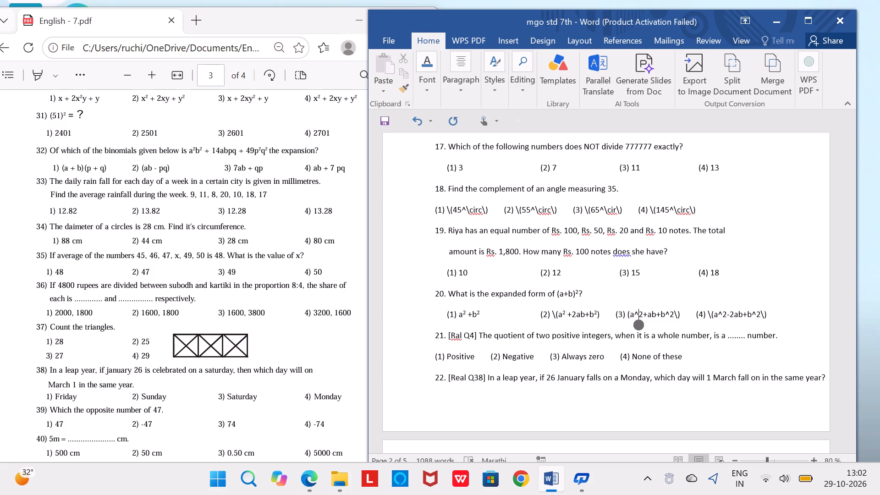
key(Right)
key(BackSpace)
key(BackSpace)
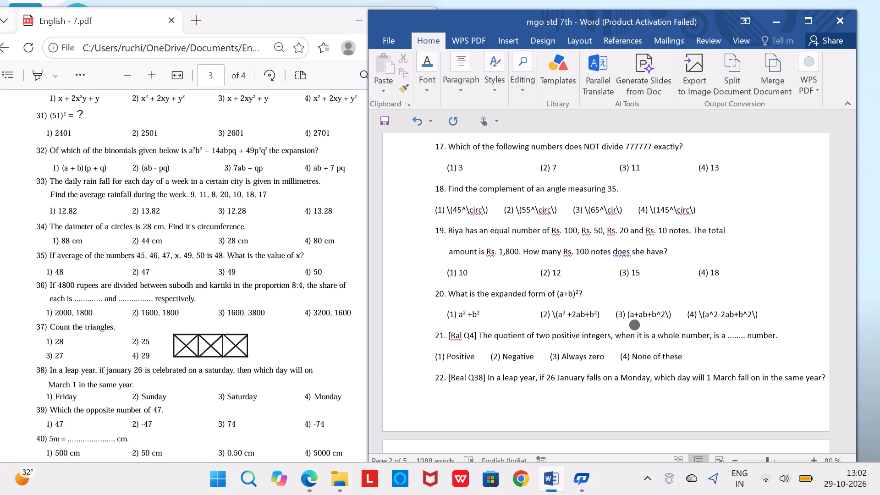
key(ctrl+shift+equal)
key(2)
Replace the ^2\ after b in option (3) of question 20 with a superscript 2 so it reads (a²+ab+b²).
key(Right)
key(Right)
key(Right)
key(Right)
key(Right)
key(Right)
key(Right)
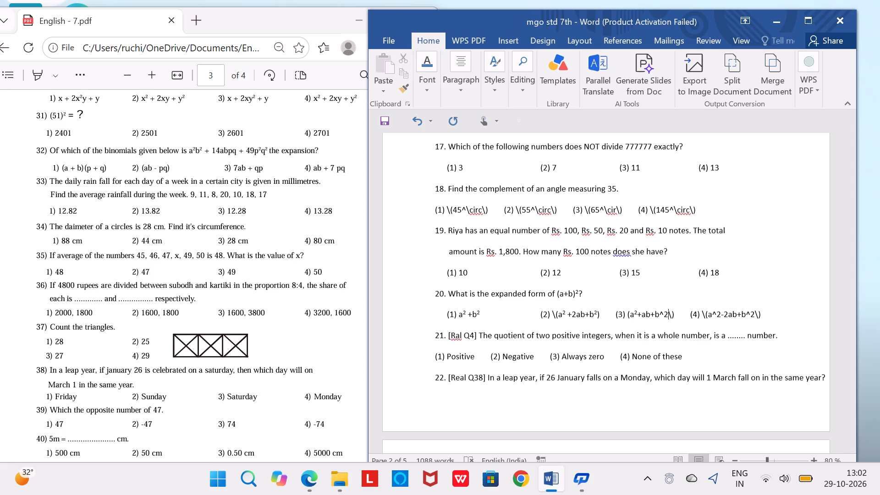
key(Right)
key(BackSpace)
key(BackSpace)
key(BackSpace)
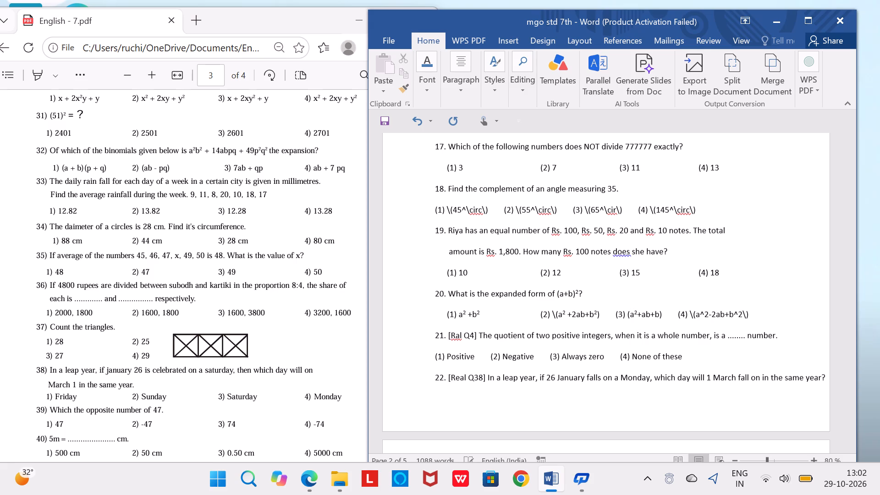
key(ctrl+shift+equal)
key(2)
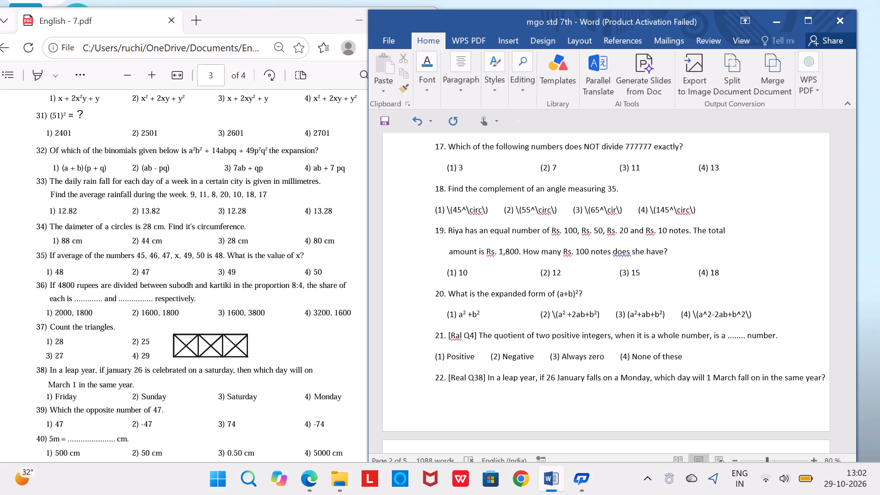
Replace the ^2\ after b in option (4) of question 20 with a superscript 2, keeping the closing parenthesis.
key(Left)
key(BackSpace)
key(BackSpace)
key(BackSpace)
key(ctrl+shift+equal)
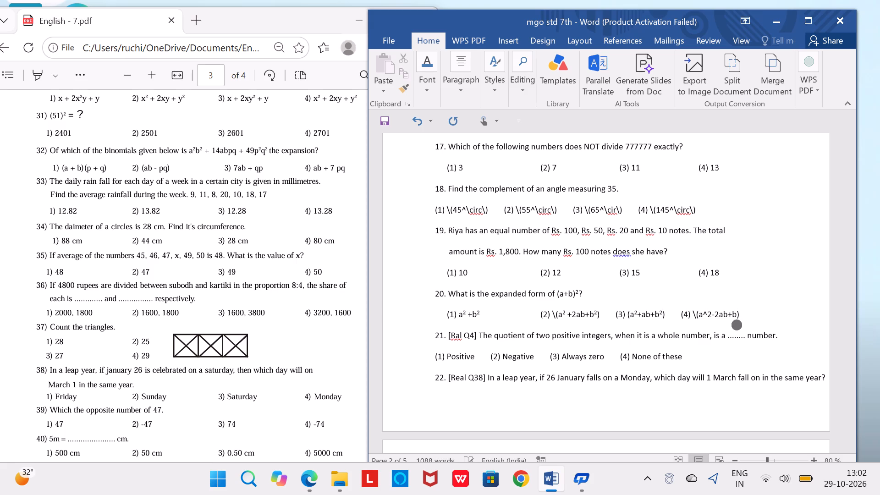
key(2)
key(Left)
Replace the ^2 after a in option (4) of question 20 with a superscript 2.
key(Left)
key(Left)
key(Left)
key(Left)
key(Left)
key(Left)
key(BackSpace)
key(BackSpace)
key(ctrl+shift+equal)
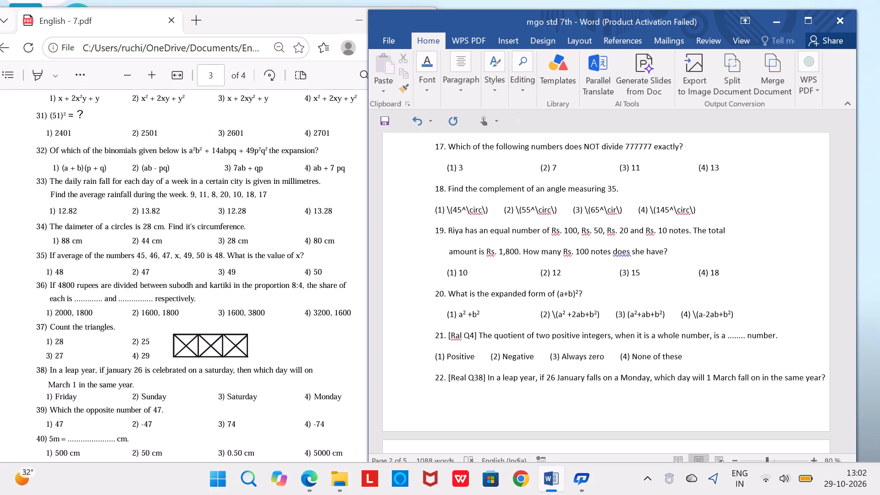
key(2)
Delete the backslash before the opening parenthesis in option (2) of question 20.
key(Right)
key(BackSpace)
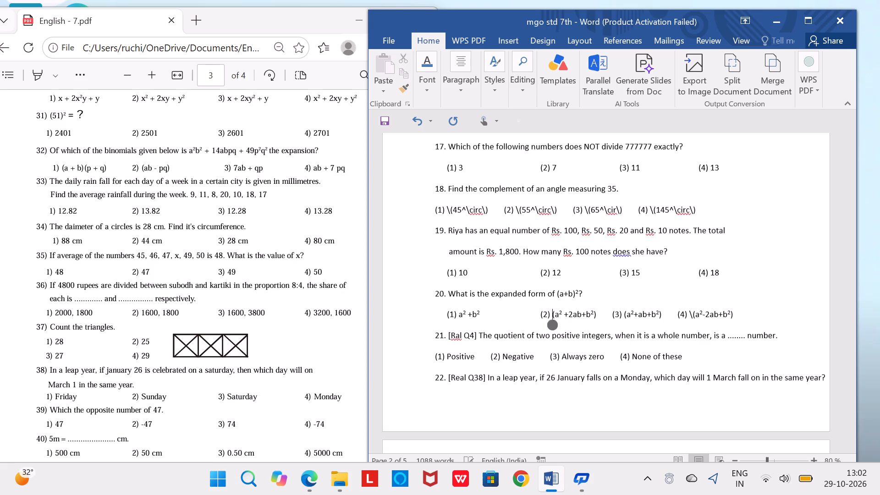
Insert a tab before option (3) of question 20 to align it with option (3) of question 19.
key(Down)
key(Down)
key(Up)
key(Up)
key(Left)
key(Left)
key(Left)
key(Left)
key(Right)
key(Right)
key(Right)
key(Right)
key(Right)
key(Right)
key(Right)
key(Right)
key(Right)
key(Right)
key(Right)
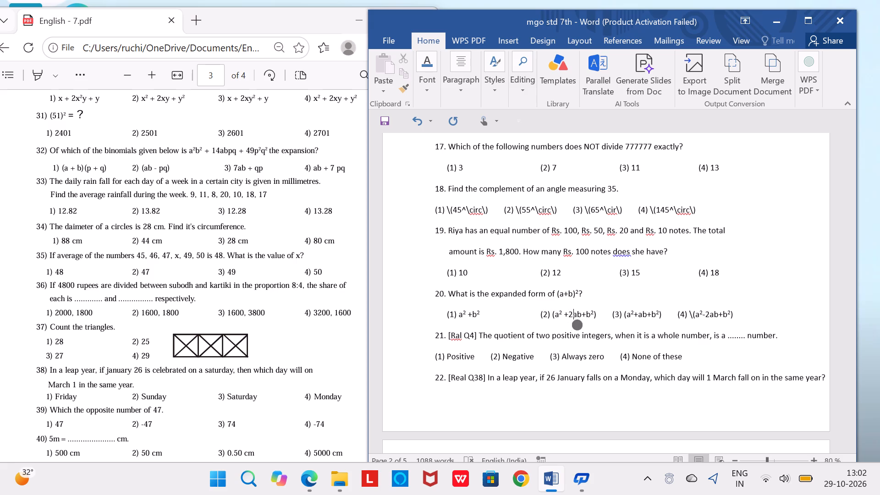
key(Right)
key(Right)
key(Right)
key(Right)
key(Right)
key(Right)
key(Right)
key(Tab)
Insert a tab before option (4) of question 20 to align it with option (4) of question 19.
key(Right)
key(Right)
key(Right)
key(Right)
key(Right)
key(Right)
key(Right)
key(Right)
key(Right)
key(Right)
key(Right)
key(Right)
key(Right)
key(Right)
key(Right)
key(Right)
key(Right)
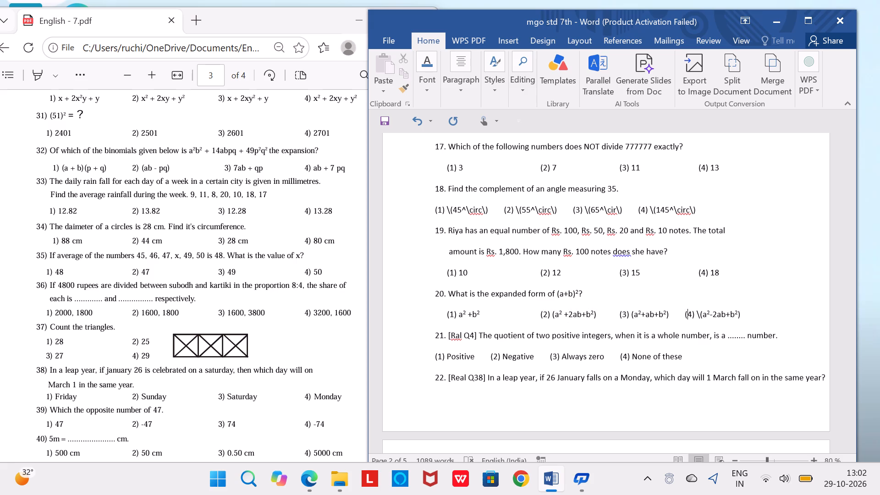
key(Left)
key(Tab)
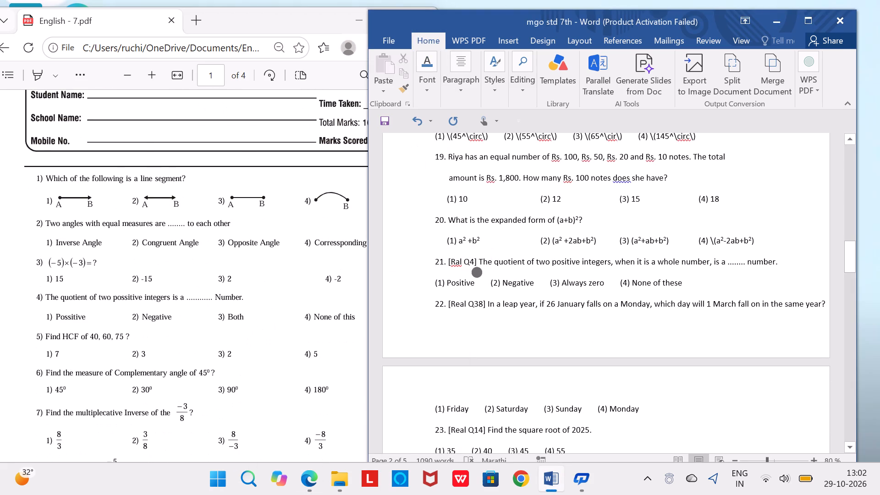
Delete the [Ral Q4] source tag from the start of question 21.
key(Right)
key(BackSpace)
key(BackSpace)
key(BackSpace)
key(BackSpace)
key(BackSpace)
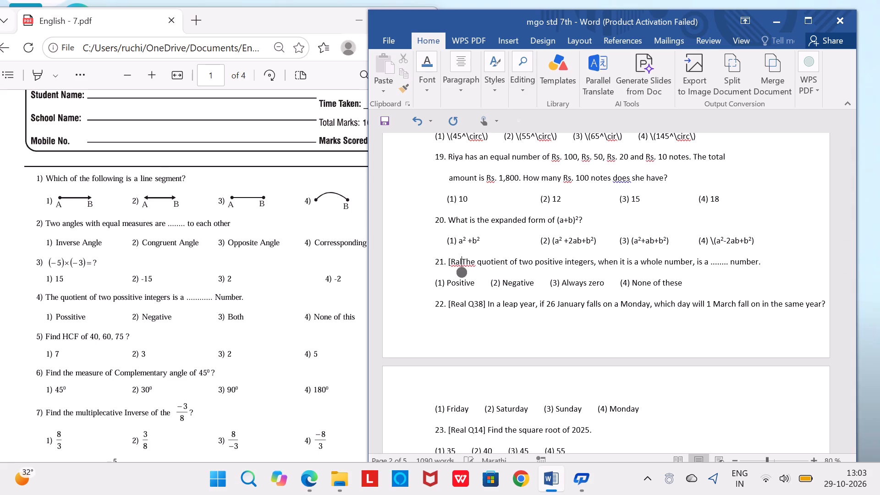
key(BackSpace)
key(BackSpace)
key(BackSpace)
key(BackSpace)
Indent the options line of question 21 by six spaces so option (1) lines up with the one in question 20.
key(Down)
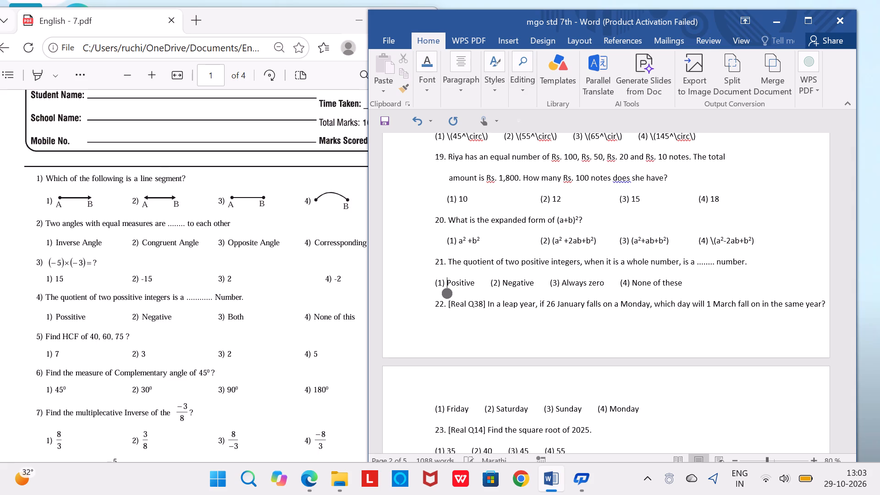
key(Left)
key(Left)
key(Left)
key(Left)
key(space)
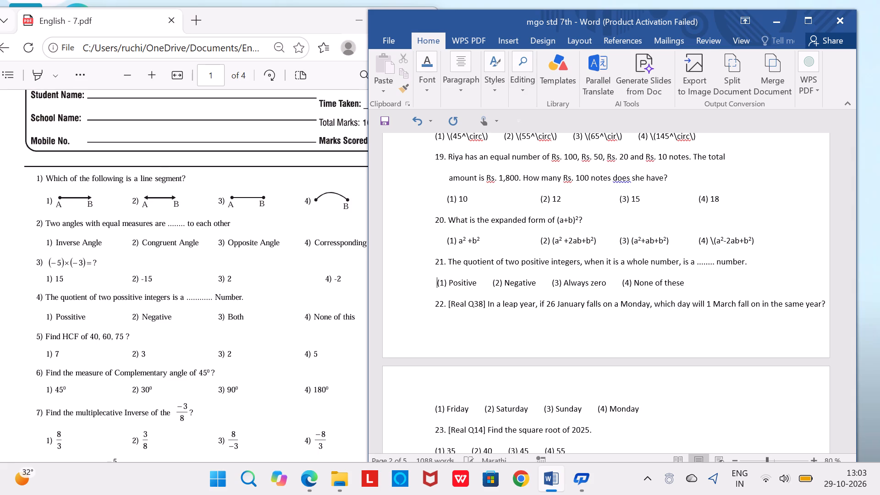
key(space)
key(space)
key(space)
key(space)
key(space)
key(space)
key(BackSpace)
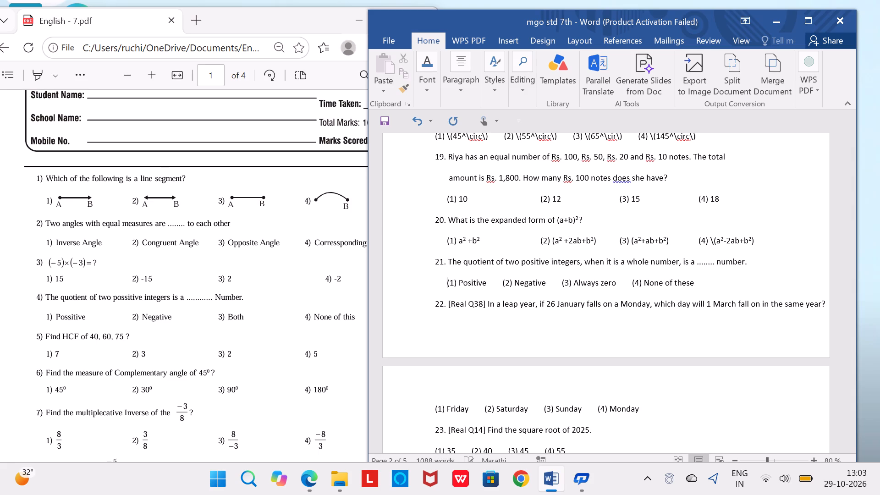
Insert two tabs before option (2) Negative in question 21 to align it with the second option column.
key(Right)
key(Right)
key(Right)
key(Right)
key(Right)
key(Right)
key(Right)
key(Right)
key(Right)
key(Right)
key(Right)
key(Right)
key(Right)
key(Right)
key(Right)
key(Left)
key(Tab)
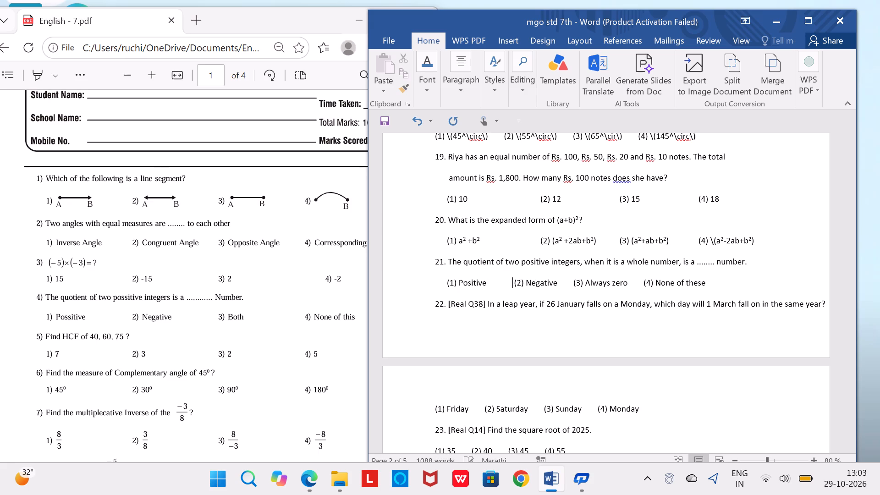
key(Tab)
Insert a tab before option (3) Always zero in question 21 to align it with the third option column.
key(Right)
key(Right)
key(Right)
key(Right)
key(Right)
key(Right)
key(Right)
key(Right)
key(Right)
key(Right)
key(Right)
key(Right)
key(Right)
key(Right)
key(Tab)
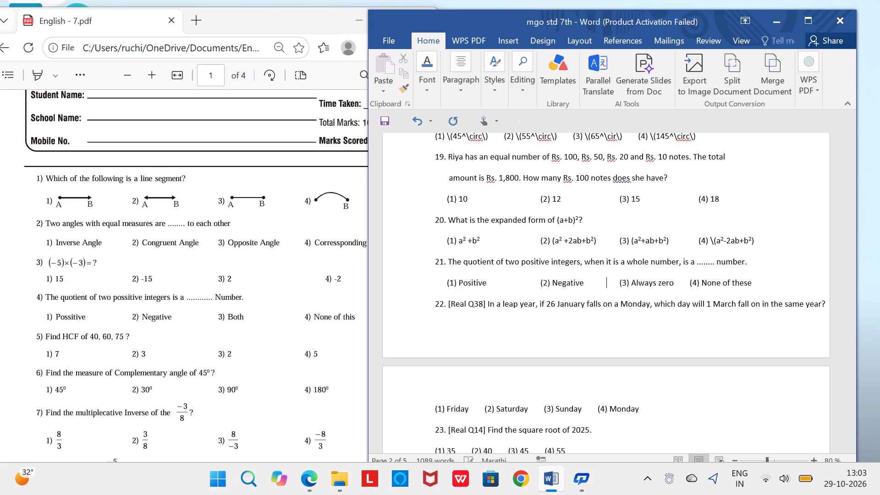
Insert a tab before option (4) None of these in question 21 to align it with the fourth option column.
key(Right)
key(Right)
key(Right)
key(Right)
key(Right)
key(Right)
key(Right)
key(Right)
key(Right)
key(Right)
key(Right)
key(Right)
key(Right)
key(Right)
key(Right)
key(Right)
key(Right)
key(Tab)
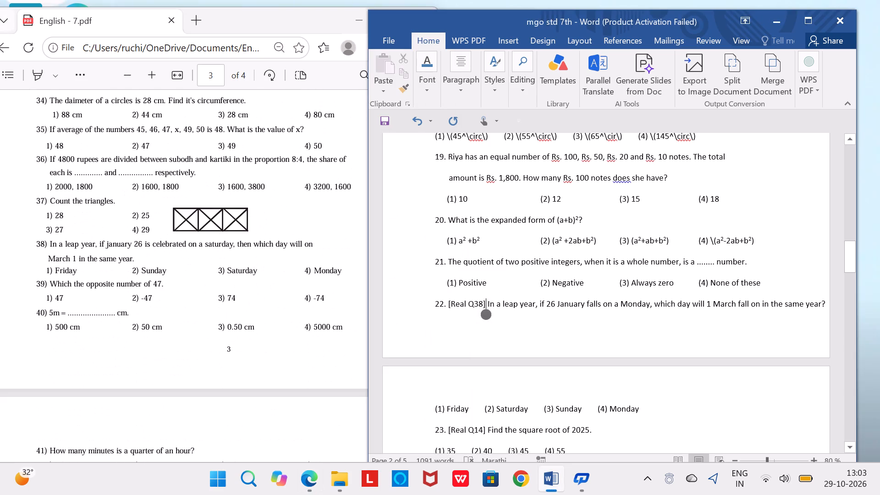
Delete the [Real Q38] source tag from the start of question 22.
key(Right)
key(BackSpace)
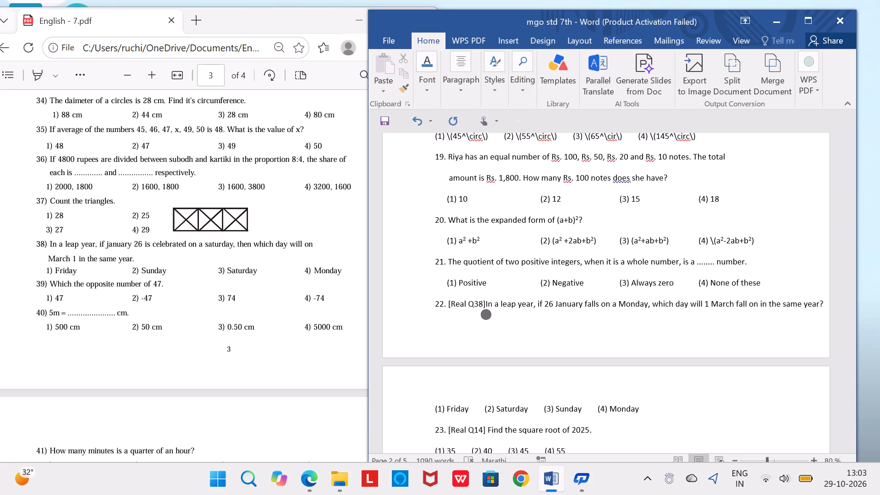
key(BackSpace)
key(BackSpace)
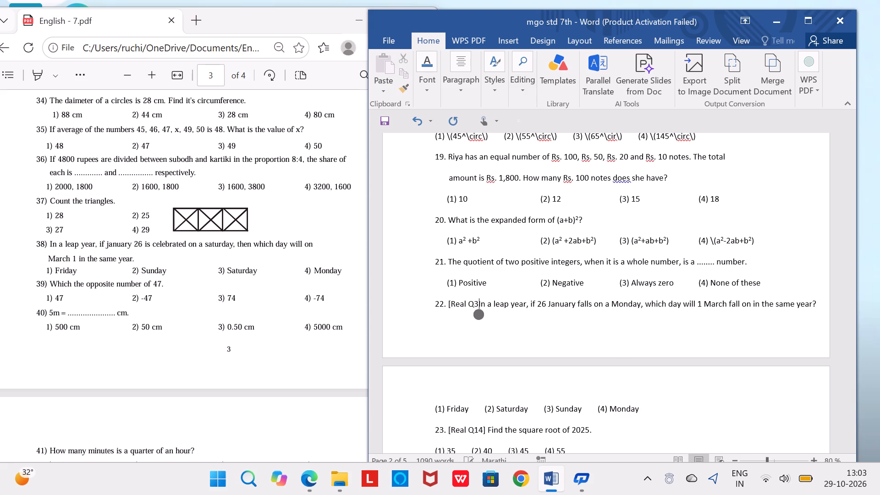
key(BackSpace)
key(BackSpace)
key(BackSpace)
key(BackSpace)
key(BackSpace)
key(BackSpace)
key(BackSpace)
key(BackSpace)
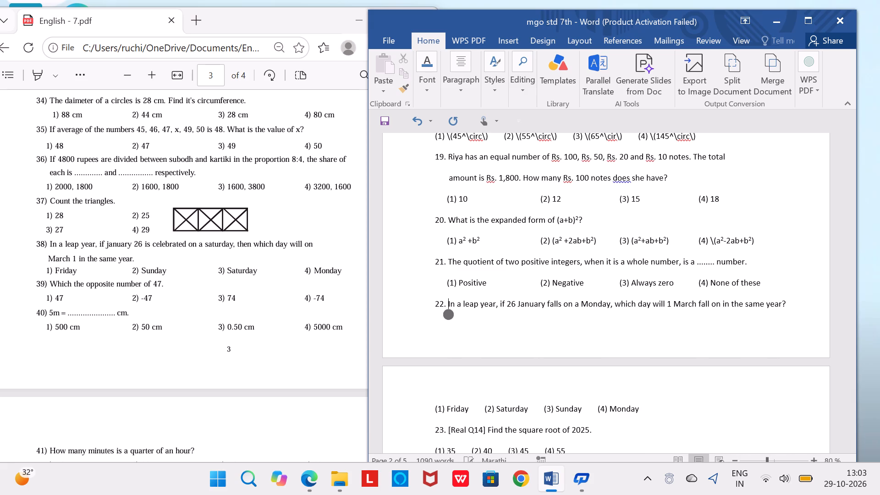
Insert a blank line before question 22 so the question starts on the following page with its options.
key(Down)
key(Up)
key(Left)
key(Left)
key(Left)
key(Left)
key(Return)
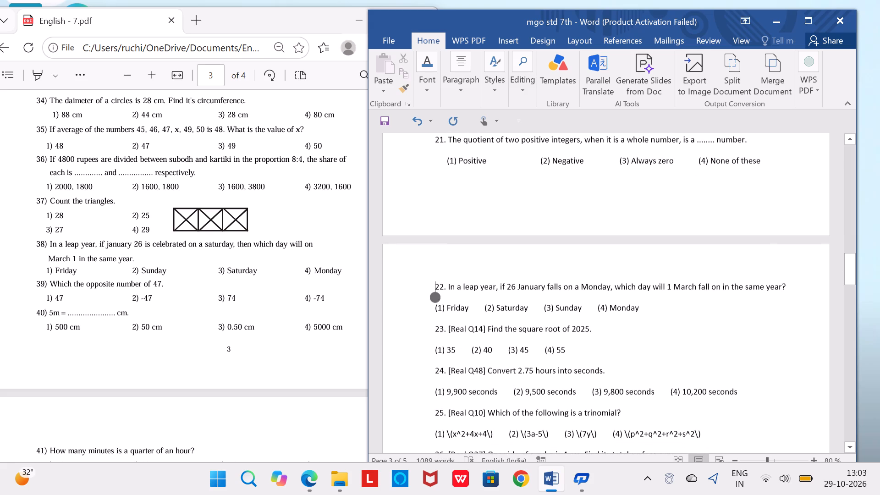
Break question 22 after "1 March" and indent the second line, "fall on in the same year?", by six spaces.
key(Return)
key(space)
key(space)
key(space)
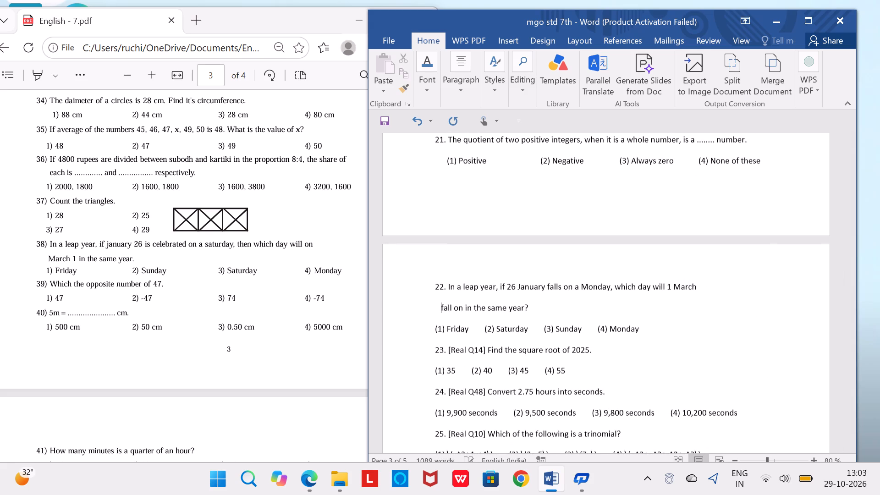
key(space)
key(space)
key(space)
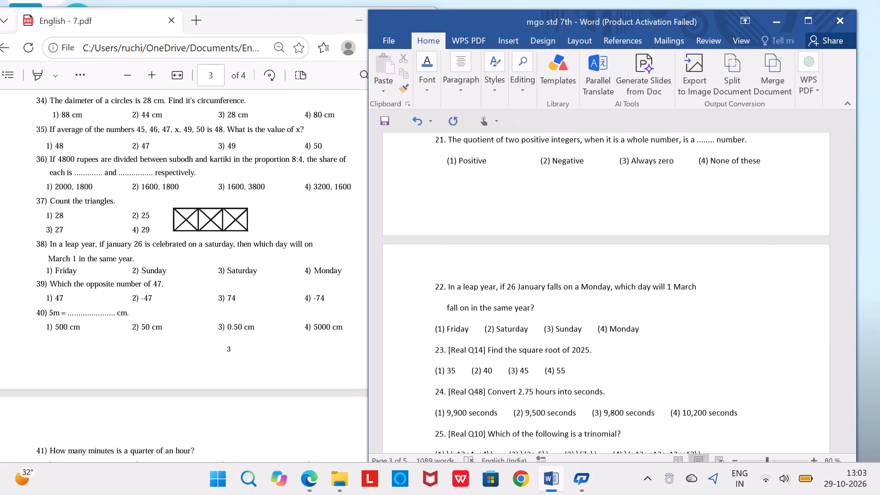
Indent the options line of question 22 by five spaces before option (1) Friday.
key(Down)
key(Down)
key(Left)
key(Left)
key(Up)
key(Left)
key(space)
key(space)
key(space)
key(space)
key(space)
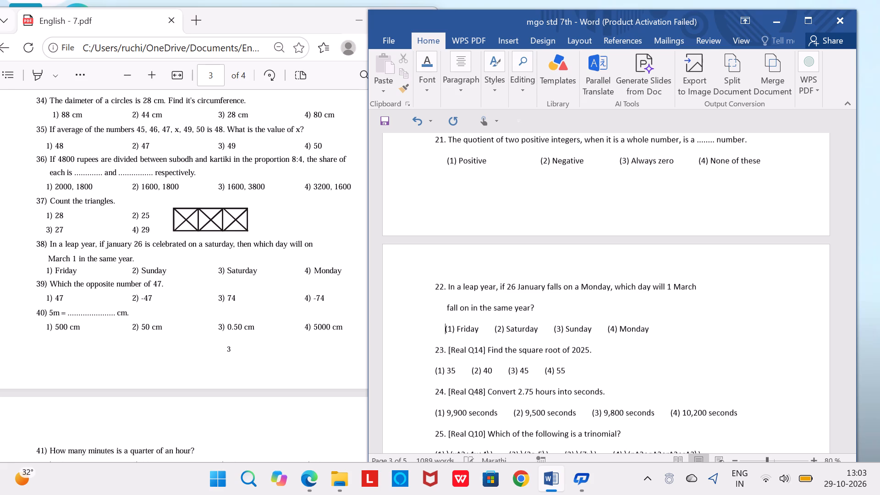
Insert two tabs before option (2) Saturday in question 22 to align it with the second option column.
key(Right)
key(Right)
key(Right)
key(Right)
key(Right)
key(Right)
key(Right)
key(Right)
key(Right)
key(Right)
key(Right)
key(Right)
key(Tab)
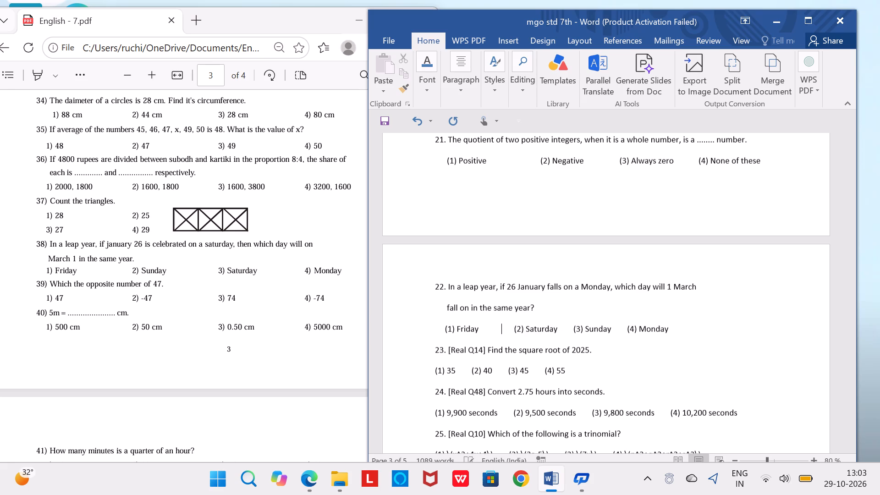
key(Tab)
Insert a tab before option (3) Sunday in question 22 to align it with the third option column.
key(Right)
key(Right)
key(Right)
key(Right)
key(Right)
key(Right)
key(Right)
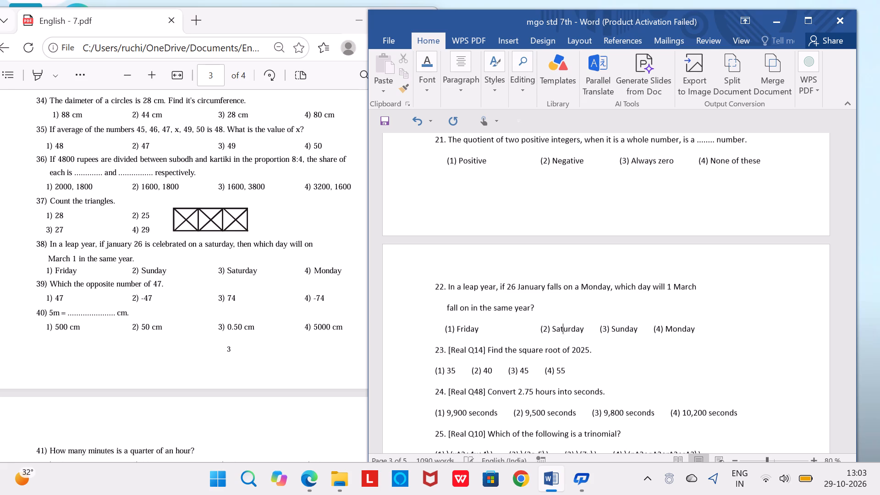
key(Right)
key(Right)
key(Right)
key(Right)
key(Right)
key(Right)
key(Right)
key(Tab)
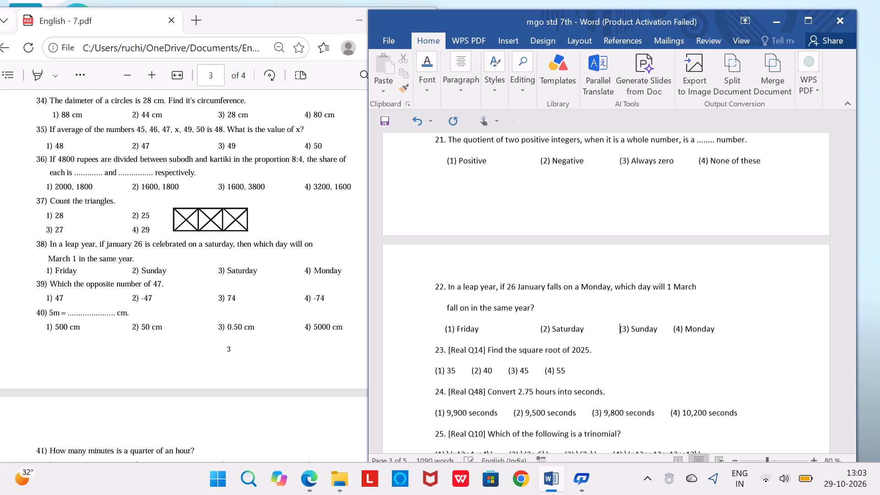
Insert a tab before option (4) Monday in question 22 to align it with the fourth option column.
key(Right)
key(Right)
key(Right)
key(Right)
key(Right)
key(Right)
key(Right)
key(Right)
key(Right)
key(Right)
key(Right)
key(Right)
key(Tab)
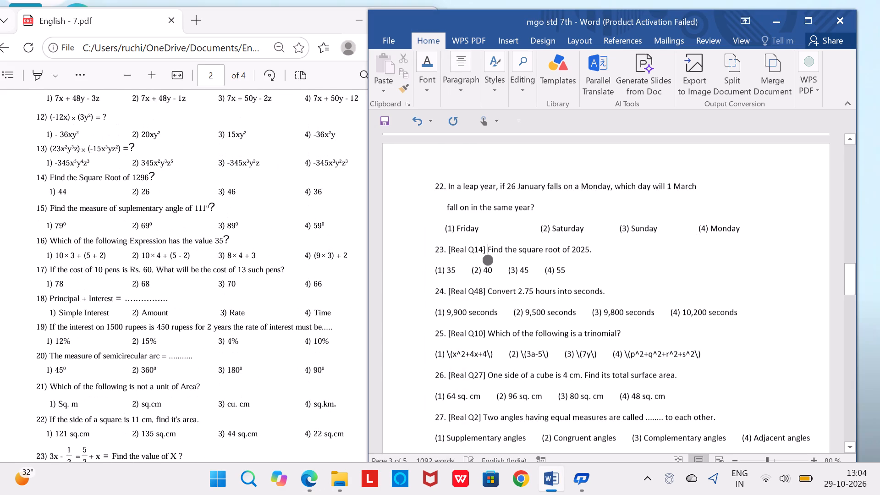
Delete the [Real Q14] source tag from the start of question 23.
key(BackSpace)
key(BackSpace)
key(BackSpace)
key(BackSpace)
key(BackSpace)
key(BackSpace)
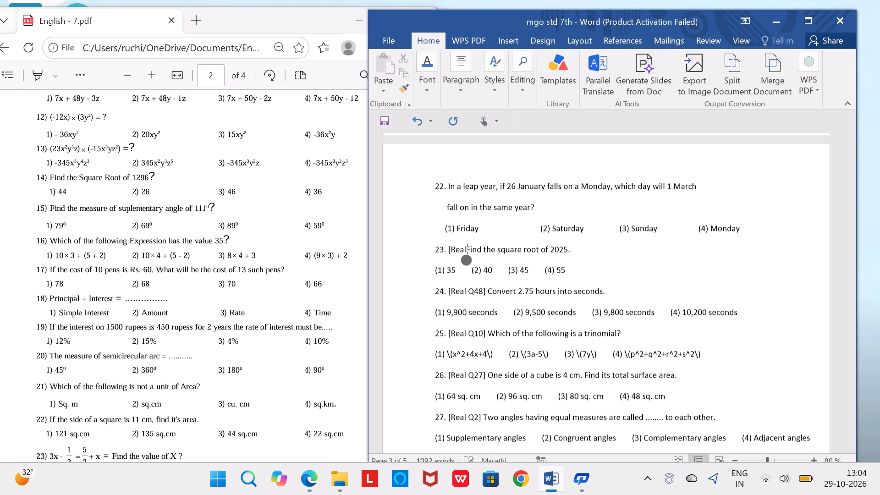
key(BackSpace)
key(BackSpace)
key(BackSpace)
key(BackSpace)
key(BackSpace)
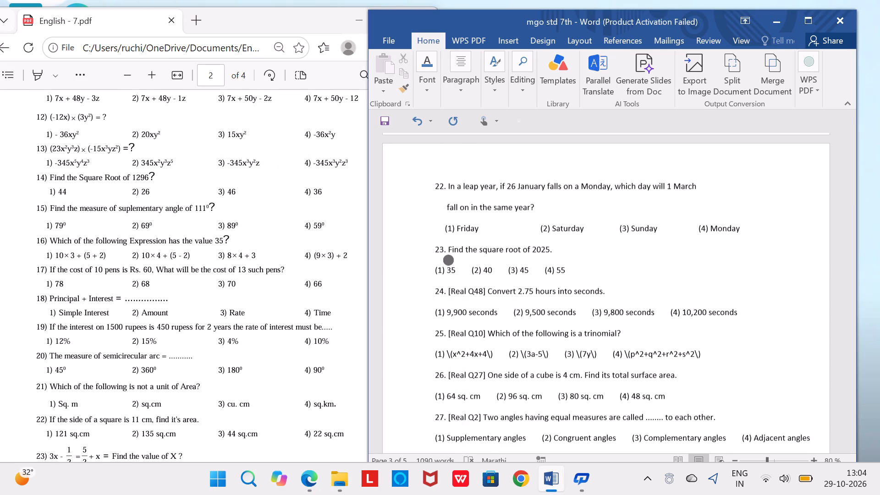
Indent the options line of question 23 by six spaces before option (1) 35.
key(Left)
key(Down)
key(Up)
key(Down)
key(Left)
key(Left)
key(Left)
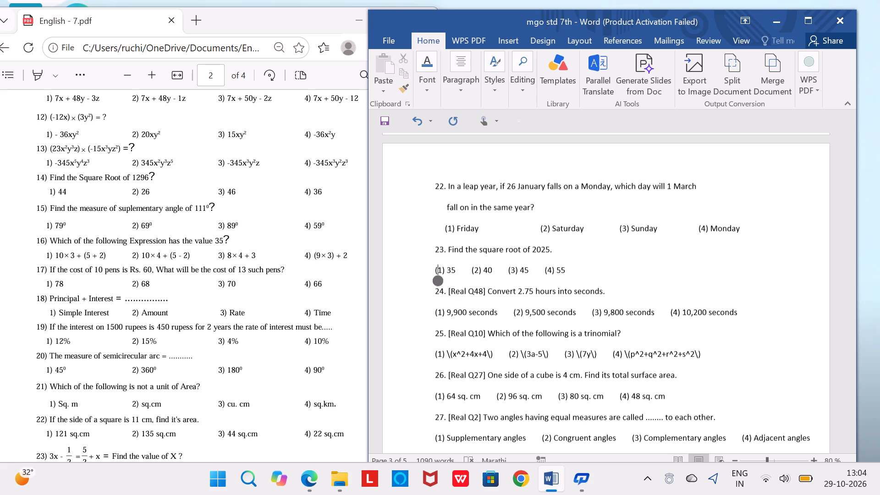
key(Left)
key(space)
key(space)
key(space)
key(space)
key(space)
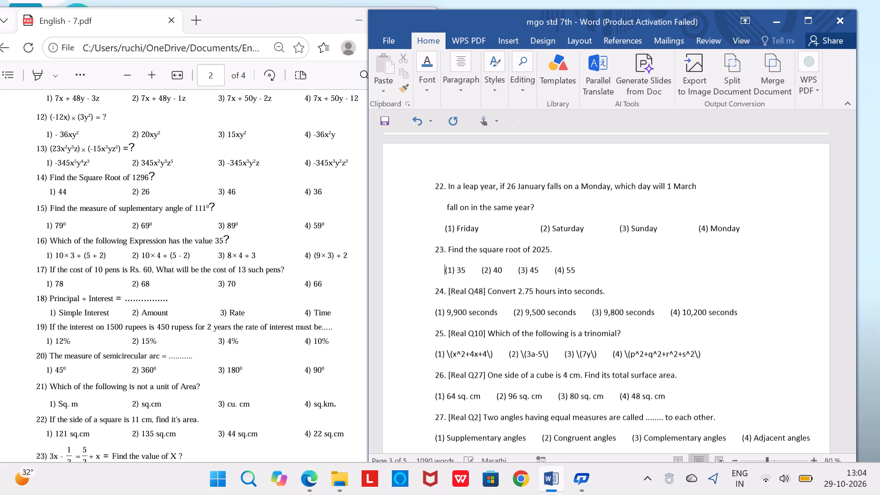
key(space)
Insert three tabs before option (2) 40 in question 23 to align it with the second option column.
key(Right)
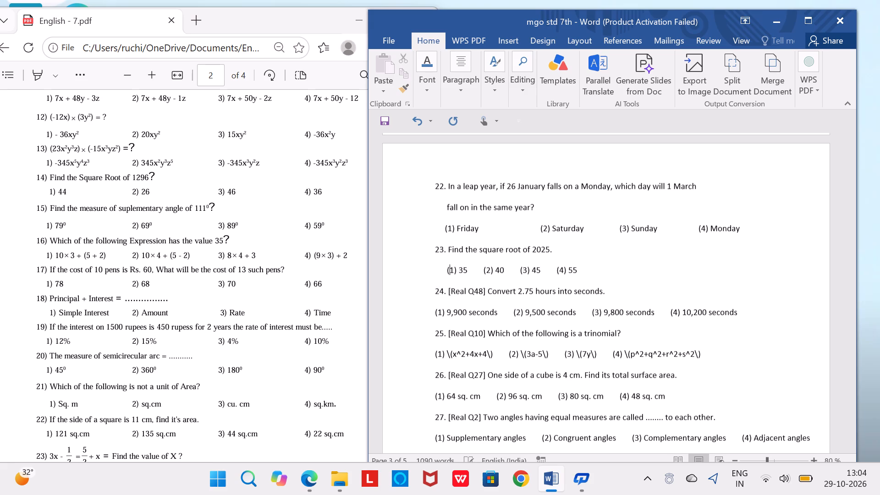
key(Right)
key(Right)
key(Right)
key(Right)
key(Right)
key(Right)
key(Right)
key(Right)
key(Left)
key(Tab)
key(Tab)
key(Tab)
Insert two tabs before option (3) 45 in question 23 to align it with the third option column.
key(Right)
key(Right)
key(Right)
key(Right)
key(Right)
key(Right)
key(Right)
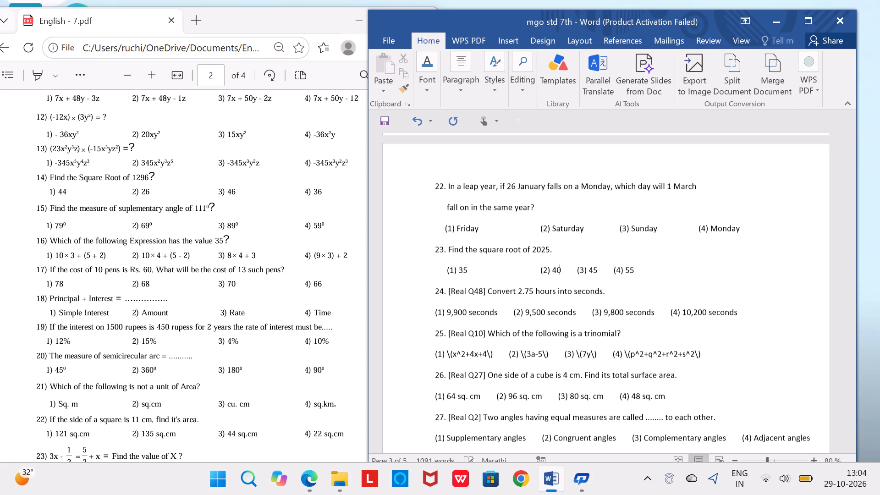
key(Right)
key(Tab)
key(Tab)
Insert two tabs before option (4) 55 in question 23 to align it with the fourth option column.
key(Down)
key(Right)
key(Down)
key(Up)
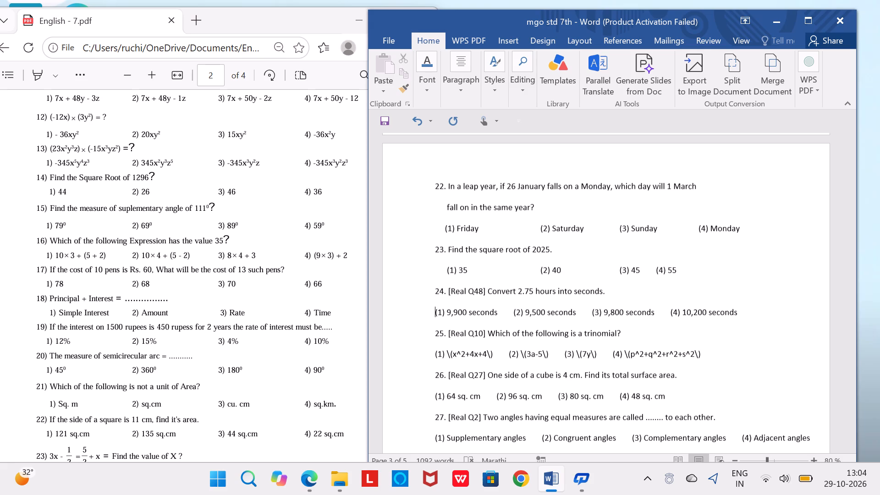
key(Up)
key(Right)
key(Right)
key(Up)
key(Right)
key(Right)
key(Right)
key(Right)
key(Right)
key(Right)
key(Right)
key(Right)
key(Right)
key(Right)
key(Right)
key(Right)
key(Right)
key(Right)
key(Right)
key(Right)
key(Right)
key(Right)
key(Right)
key(Right)
key(Right)
key(Right)
key(Right)
key(Right)
key(Right)
key(Right)
key(Tab)
key(Tab)
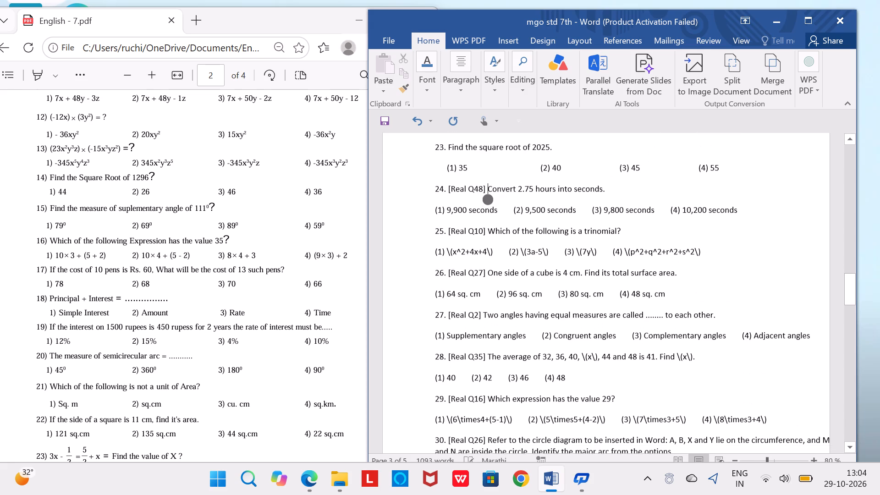
Delete the [Real Q48] source tag from the start of question 24.
key(BackSpace)
key(BackSpace)
key(BackSpace)
key(BackSpace)
key(BackSpace)
key(BackSpace)
key(BackSpace)
key(BackSpace)
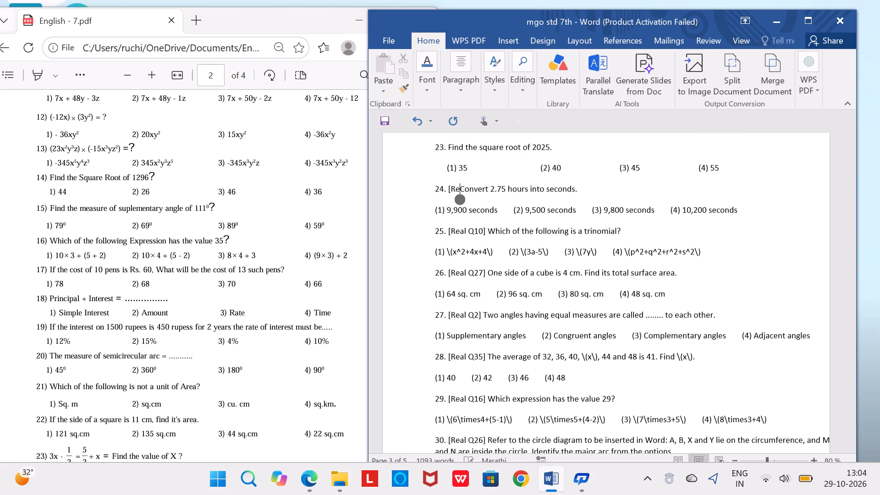
key(BackSpace)
key(BackSpace)
key(BackSpace)
Indent the options line of question 24 by five spaces before option (1) 9,900 seconds.
key(Down)
key(Left)
key(Left)
key(Left)
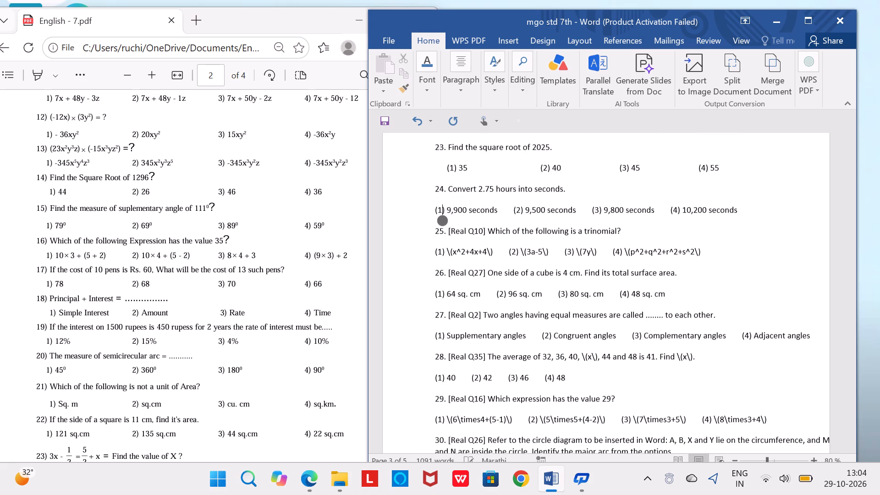
key(Left)
key(space)
key(space)
key(space)
key(space)
key(space)
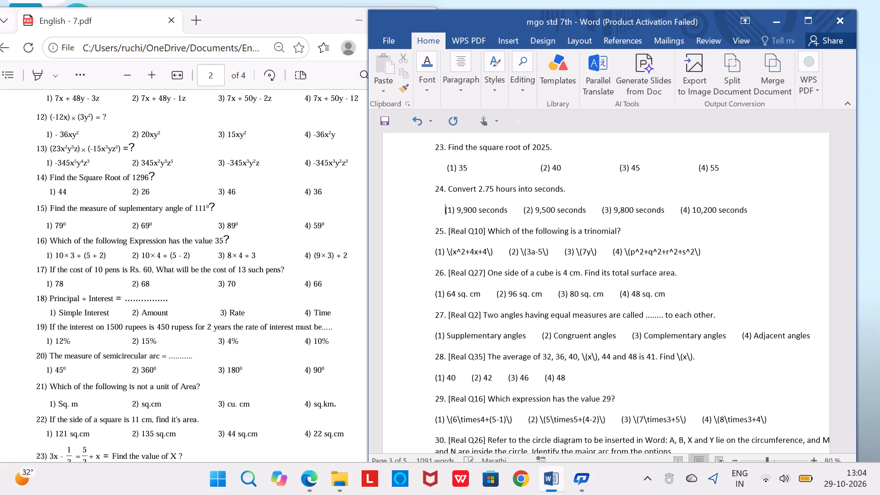
Add one more space before option (1) 9,900 seconds in question 24.
key(space)
Insert a tab before option (2) 9,500 seconds in question 24 to align it with the second option column.
key(Right)
key(Right)
key(Right)
key(Right)
key(Right)
key(Right)
key(Right)
key(Right)
key(Right)
key(Right)
key(Right)
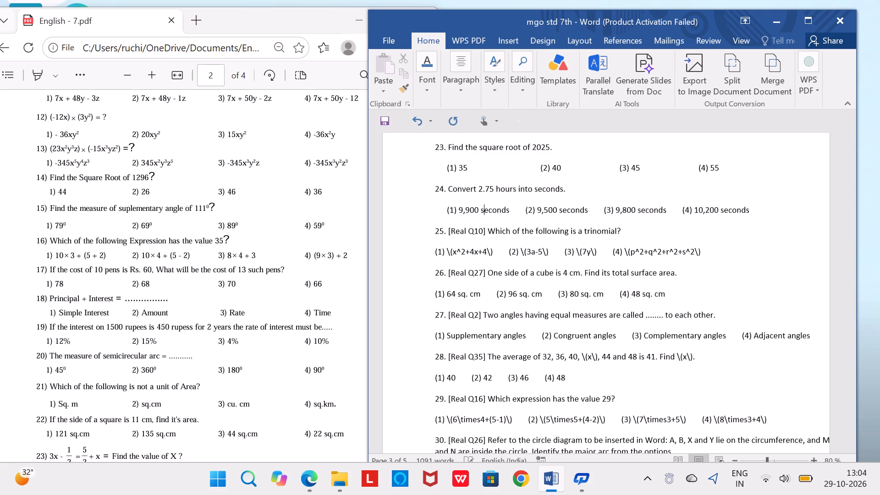
key(Right)
key(Right)
key(Right)
key(Right)
key(Right)
key(Right)
key(Right)
key(Right)
key(Tab)
Insert a tab before option (3) 9,800 seconds in question 24 to align it with the third option column.
key(Right)
key(Right)
key(Right)
key(Right)
key(Right)
key(Right)
key(Right)
key(Right)
key(Right)
key(Right)
key(Right)
key(Right)
key(Right)
key(Right)
key(Right)
key(Right)
key(Right)
key(Right)
key(Right)
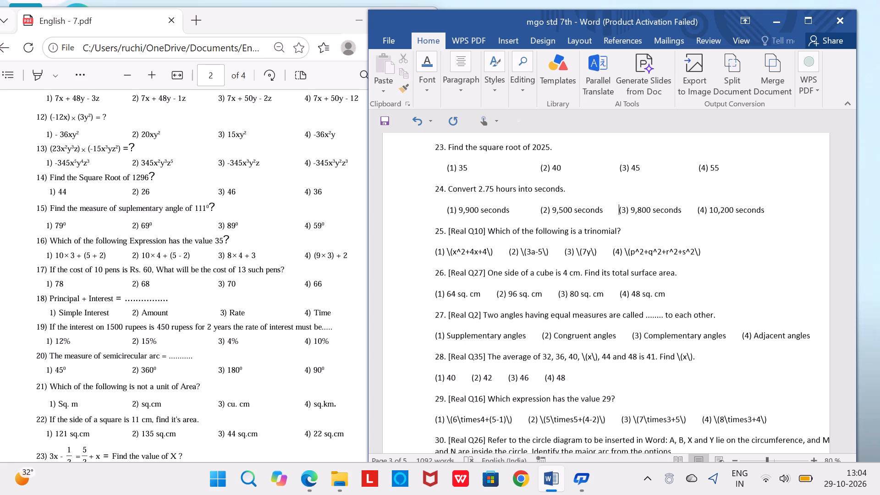
key(Tab)
Insert a tab before option (4) 10,200 seconds in question 24 to align it with the fourth option column.
key(Right)
key(Right)
key(Right)
key(Right)
key(Right)
key(Right)
key(Right)
key(Right)
key(Right)
key(Right)
key(Right)
key(Right)
key(Right)
key(Right)
key(Right)
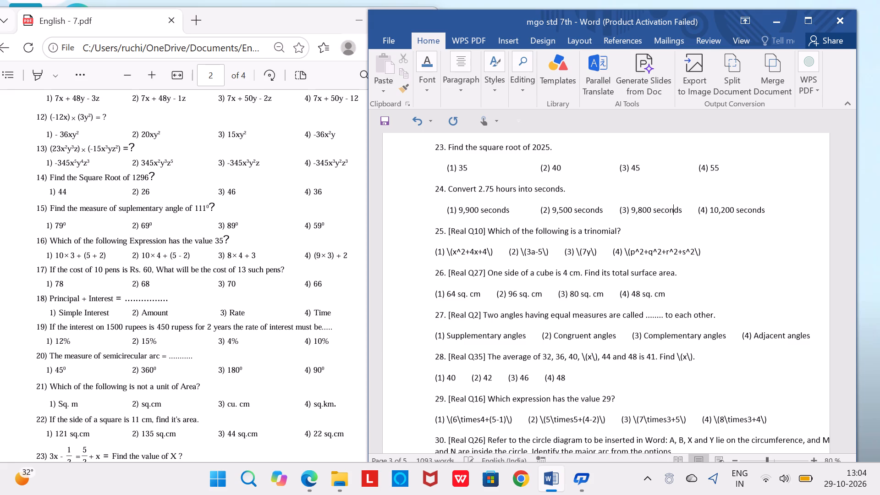
key(Right)
key(Right)
key(Right)
key(Right)
key(Tab)
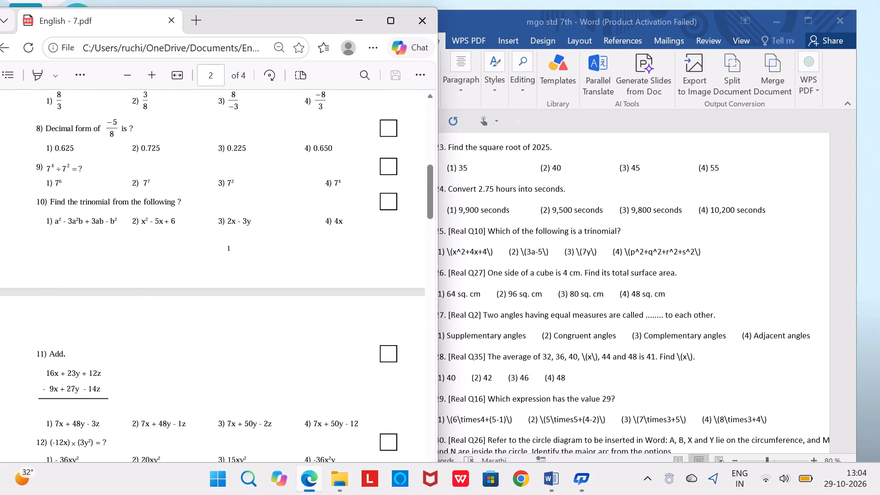
Look over the questions from 25 onward for source tags and expressions that still need cleaning.
key(Down)
key(Down)
key(Down)
key(Down)
key(Down)
key(Down)
key(Down)
key(Down)
key(Down)
key(Down)
key(Down)
key(Down)
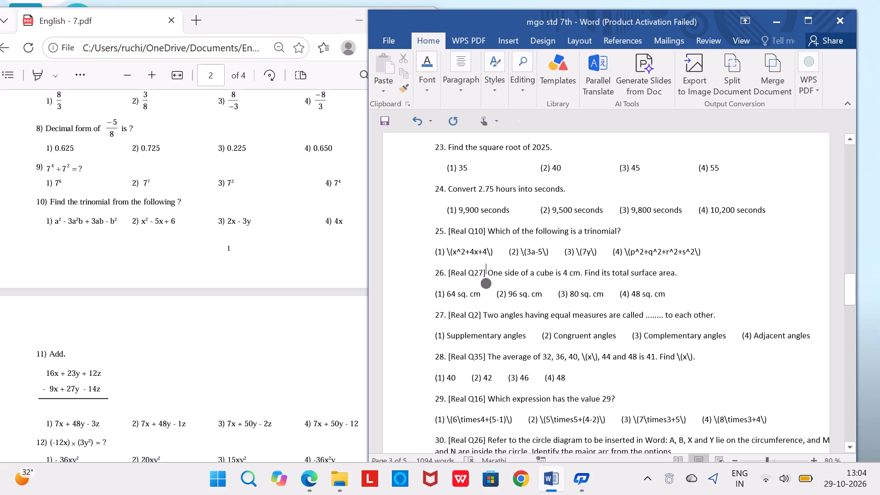
key(Down)
key(Down)
key(Down)
key(Down)
key(Down)
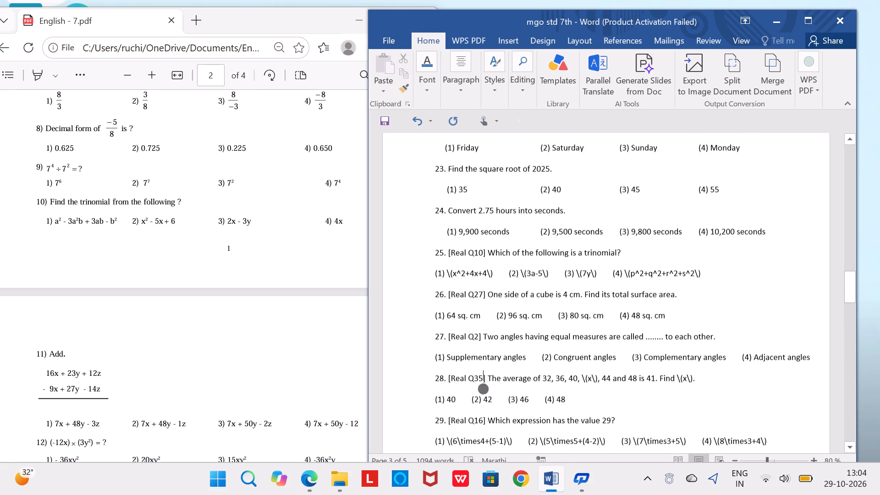
key(Down)
key(Down)
key(Down)
key(Down)
key(Down)
key(Down)
key(Down)
key(Down)
Delete the [Real Q10] source tag from the start of question 25.
key(Up)
key(Up)
key(Up)
key(Up)
key(Up)
key(Up)
key(BackSpace)
key(BackSpace)
key(BackSpace)
key(BackSpace)
key(BackSpace)
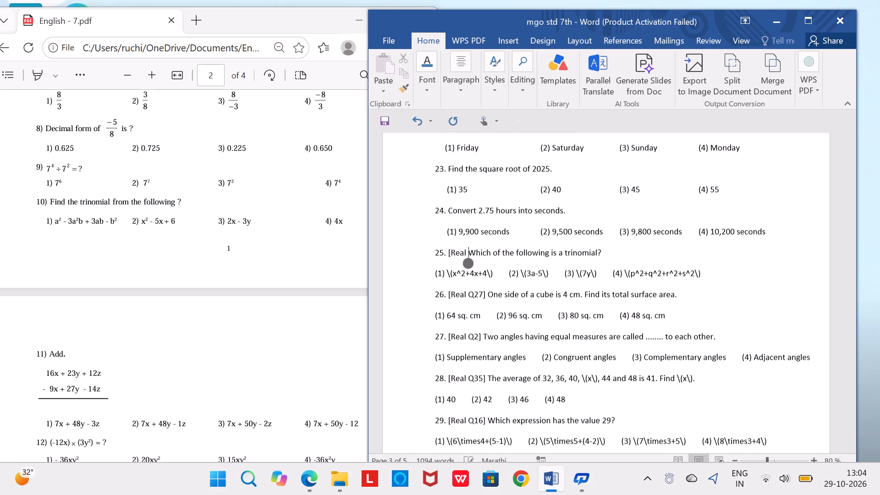
key(BackSpace)
key(BackSpace)
key(BackSpace)
key(BackSpace)
key(BackSpace)
key(BackSpace)
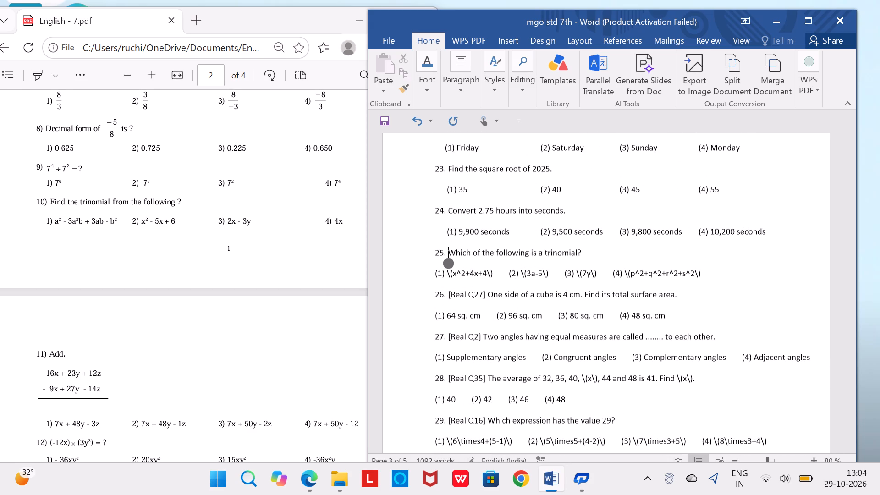
Clean option (1) of question 25 into x²+4x+4, removing the LaTeX delimiters and replacing ^2 with a superscript 2.
key(Down)
key(Right)
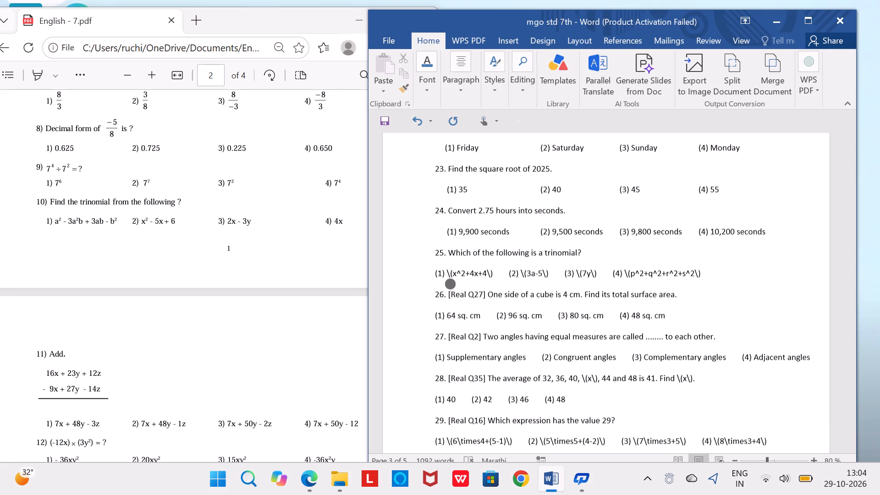
key(BackSpace)
key(Right)
key(BackSpace)
key(Right)
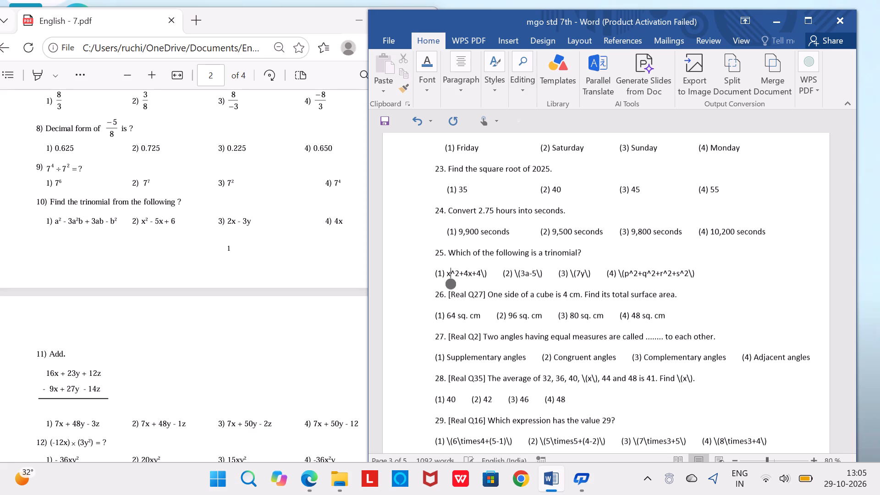
key(Right)
key(Right)
key(BackSpace)
key(BackSpace)
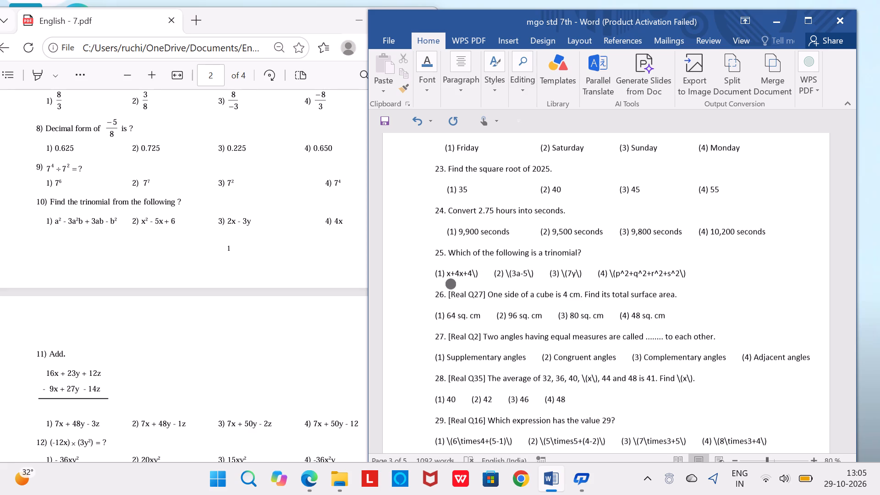
key(ctrl+shift+equal)
key(2)
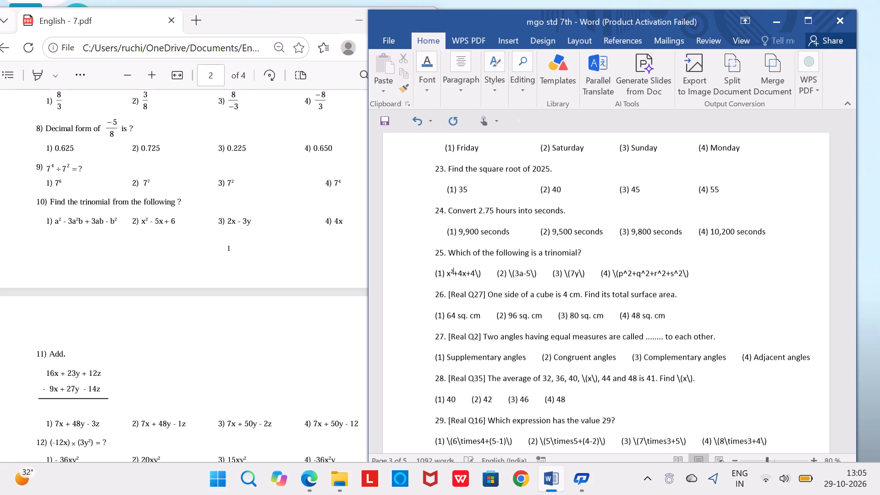
key(Right)
key(Right)
key(Right)
key(Right)
key(Right)
key(Right)
key(Right)
key(BackSpace)
key(BackSpace)
Remove the LaTeX delimiters around 3a-5 in option (2) of question 25.
key(Right)
key(Right)
key(Right)
key(Right)
key(Right)
key(Right)
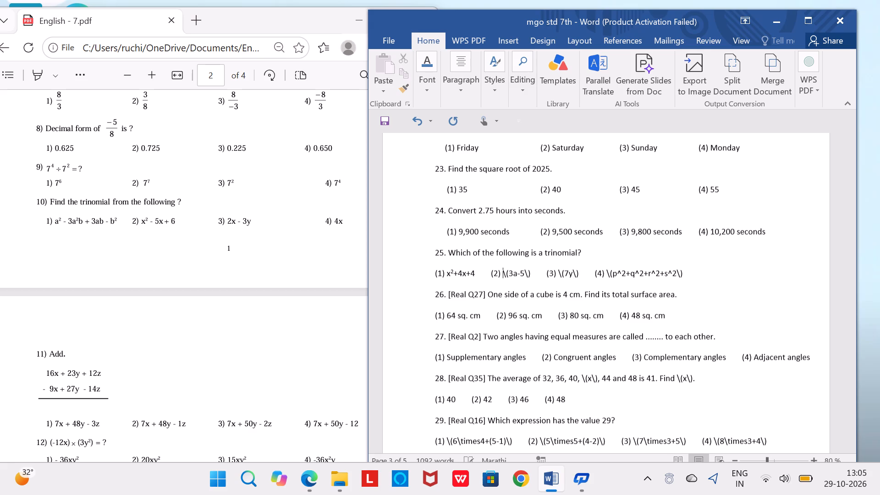
key(Right)
key(BackSpace)
key(Right)
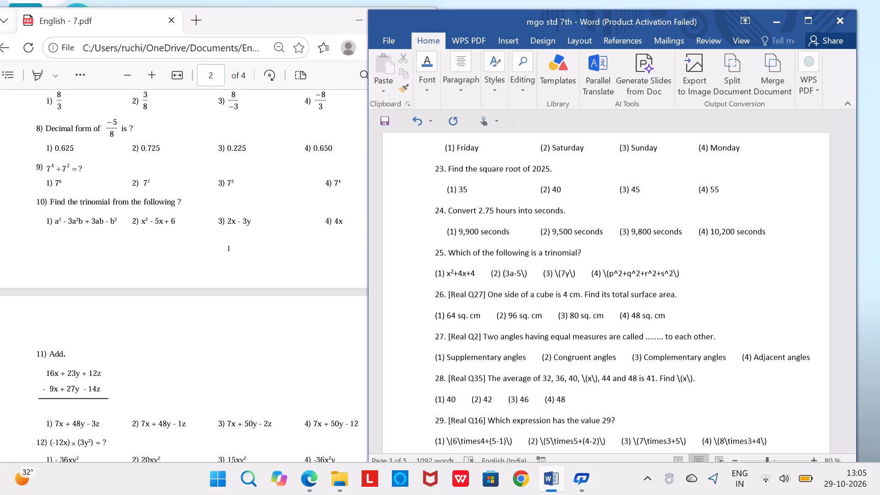
key(BackSpace)
key(Right)
key(Right)
key(Right)
key(Right)
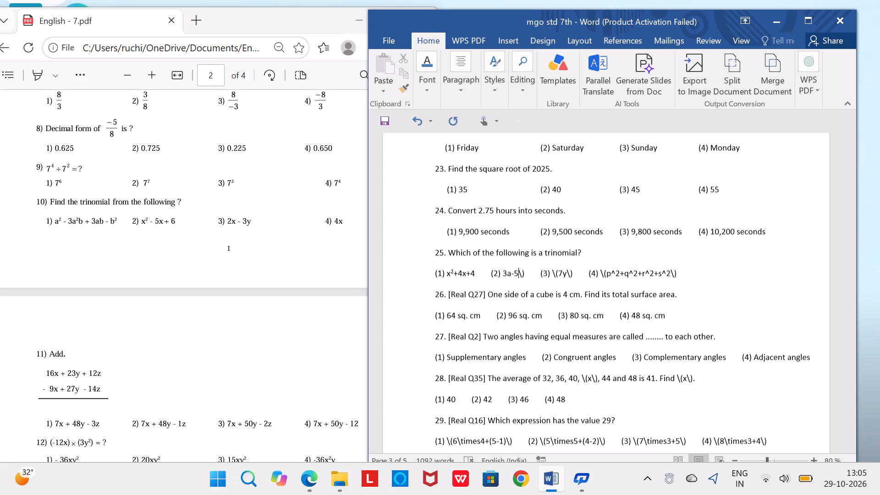
key(Right)
key(Right)
key(BackSpace)
key(BackSpace)
Remove the LaTeX delimiters around 7y in option (3) of question 25.
key(Right)
key(Right)
key(Right)
key(Right)
key(Right)
key(Right)
key(Right)
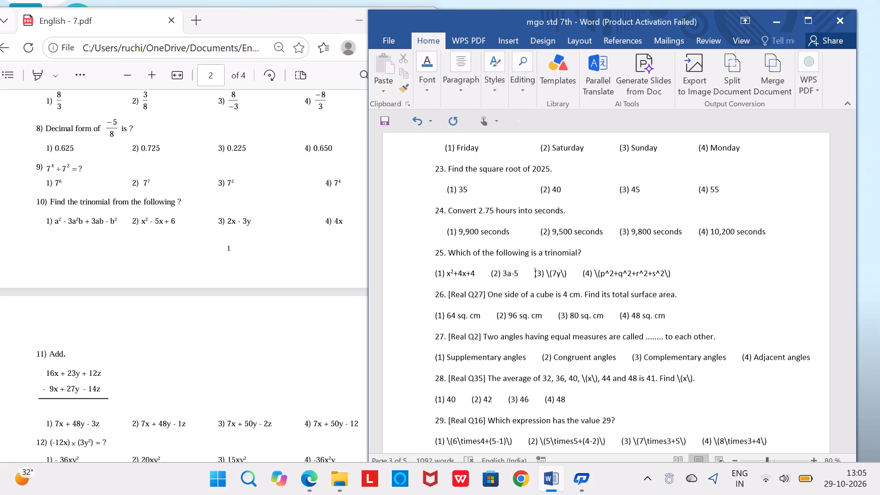
key(Right)
key(BackSpace)
key(BackSpace)
key(Right)
key(Right)
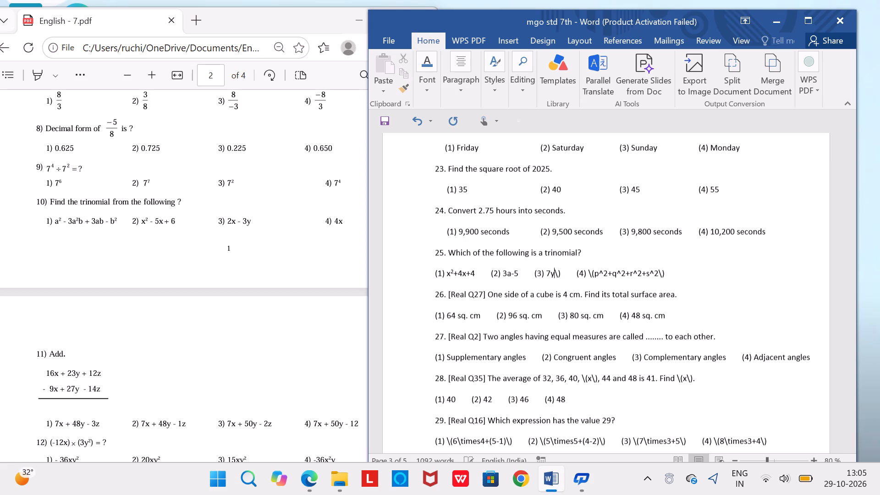
key(Right)
key(Right)
key(BackSpace)
key(BackSpace)
Remove the opening LaTeX delimiter from option (4) of question 25 and replace the ^2 after p with a superscript 2.
key(Right)
key(Right)
key(Right)
key(Right)
key(Right)
key(Right)
key(Right)
key(Right)
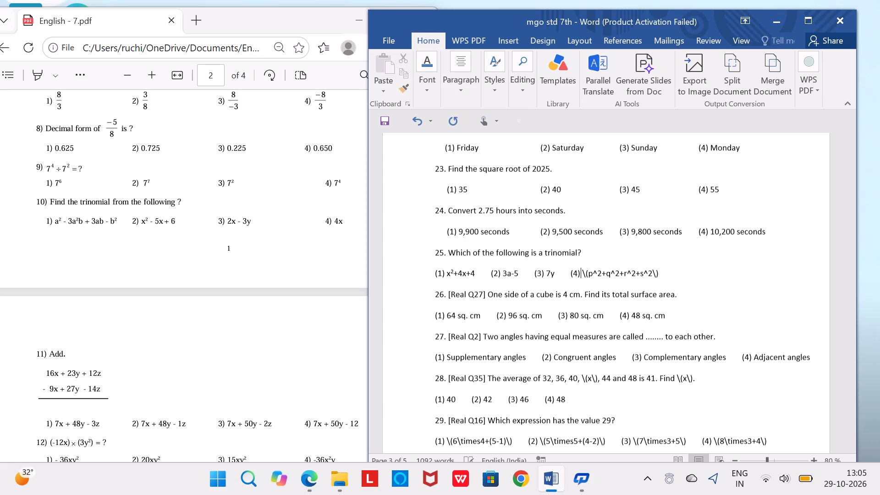
key(BackSpace)
key(BackSpace)
key(Right)
key(Right)
key(Right)
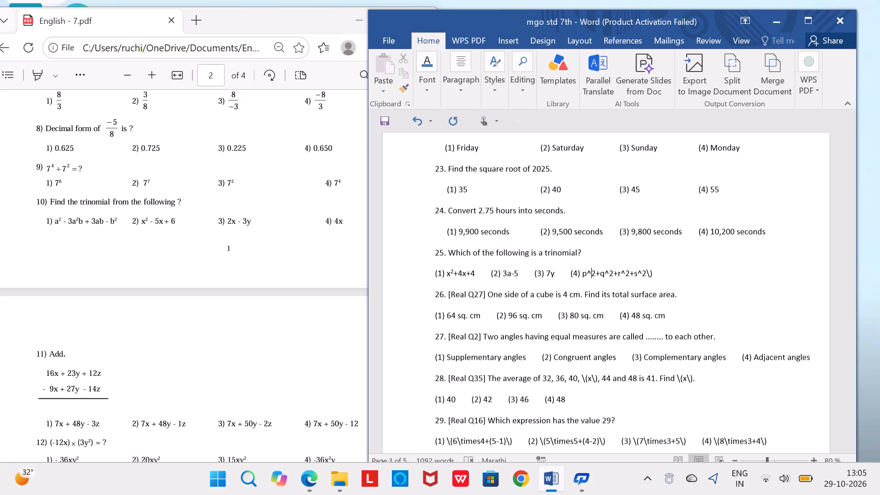
key(BackSpace)
key(BackSpace)
key(ctrl+shift+equal)
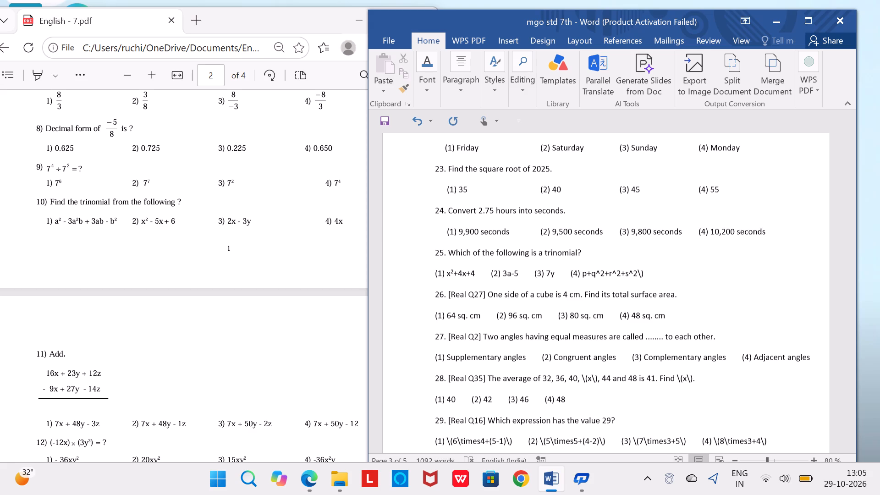
key(2)
Replace the ^2 after q and after r in option (4) of question 25 with superscript 2s.
key(Right)
key(Right)
key(Right)
key(Right)
key(BackSpace)
key(BackSpace)
key(ctrl+shift+equal)
key(2)
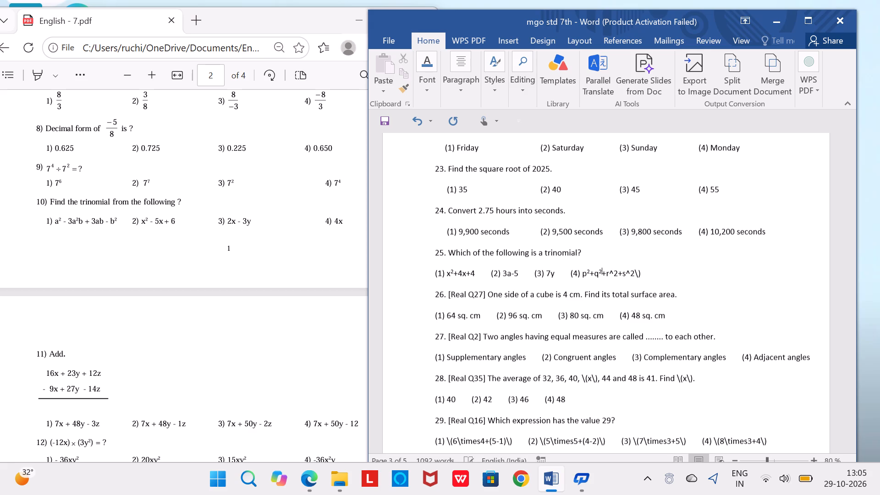
key(Right)
key(Right)
key(Right)
key(Right)
key(BackSpace)
key(BackSpace)
key(ctrl+shift+equal)
key(2)
Remove the closing LaTeX delimiter from option (4) of question 25 and replace the ^2 after s with a superscript 2.
key(Right)
key(Right)
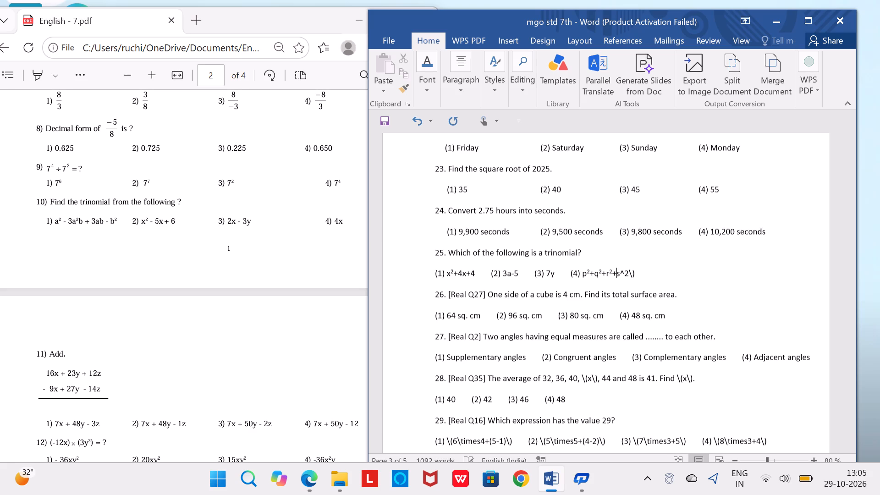
key(Right)
key(Right)
key(Right)
key(Right)
key(BackSpace)
key(BackSpace)
key(BackSpace)
key(BackSpace)
key(ctrl+shift+equal)
key(2)
Indent the option row of question 25 with six spaces.
key(space)
key(space)
key(space)
key(space)
key(space)
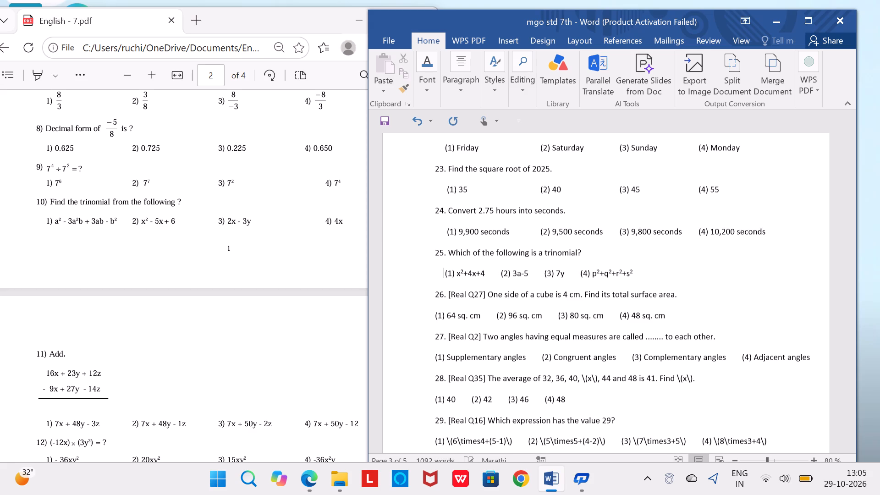
key(space)
Insert two tabs before option (2) of question 25 to align it with the second option column above.
key(Right)
key(Right)
key(Right)
key(Right)
key(Right)
key(Right)
key(Right)
key(Right)
key(Right)
key(Right)
key(Right)
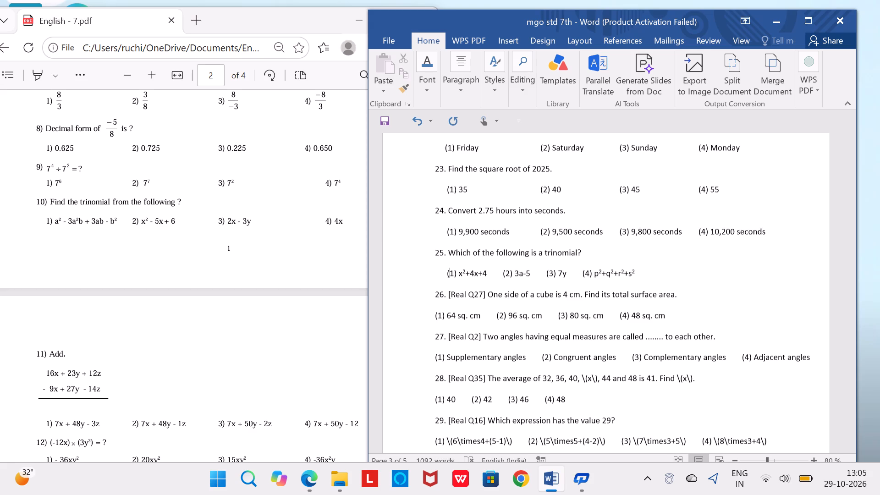
key(Right)
key(Right)
key(Tab)
key(Tab)
Insert two tabs before option (3) of question 25 to align it with the third option column above.
key(Right)
key(Right)
key(Right)
key(Right)
key(Right)
key(Right)
key(Right)
key(Right)
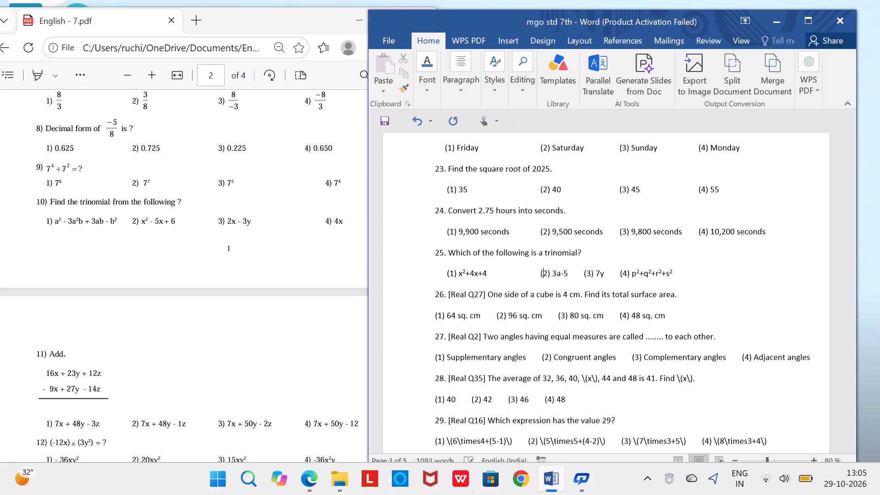
key(Right)
key(Right)
key(Tab)
key(Tab)
Insert two tabs before option (4) of question 25 to align it with the fourth option column above.
key(Right)
key(Right)
key(Right)
key(Right)
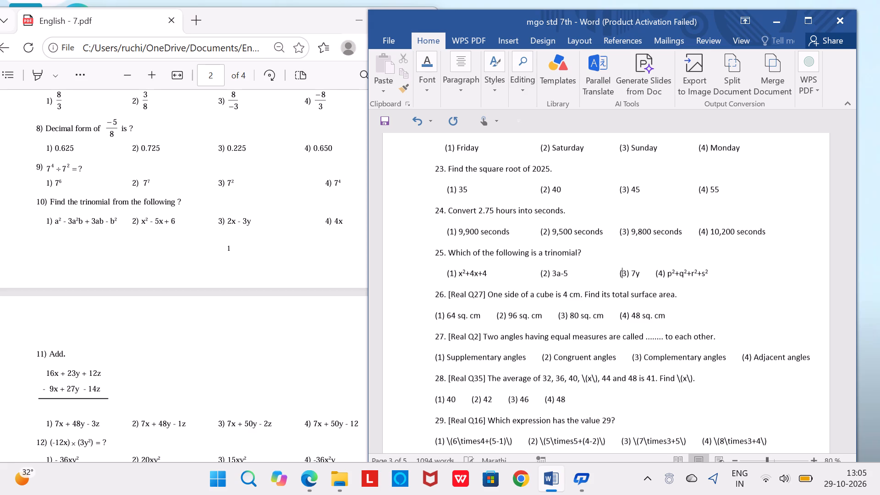
key(Right)
key(Right)
key(Right)
key(Right)
key(Tab)
key(Tab)
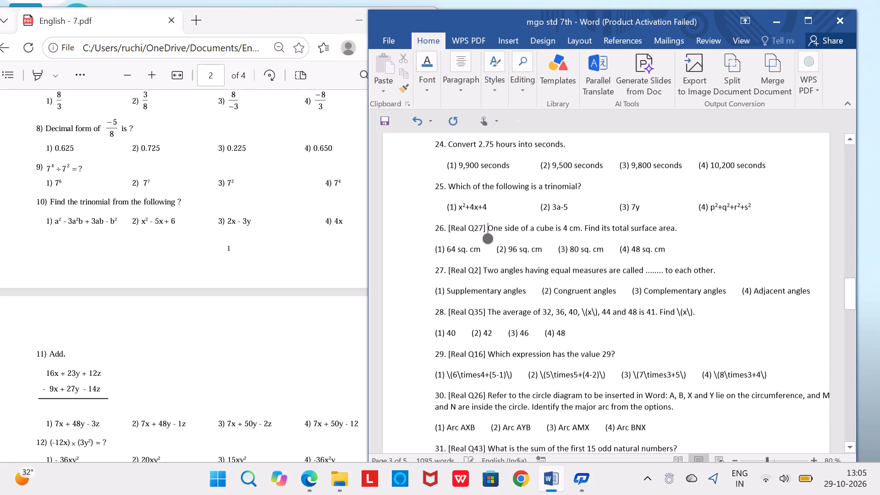
Delete the [Real Q27] source tag from the start of question 26.
key(BackSpace)
key(BackSpace)
key(BackSpace)
key(BackSpace)
key(BackSpace)
key(BackSpace)
key(BackSpace)
key(BackSpace)
key(BackSpace)
key(BackSpace)
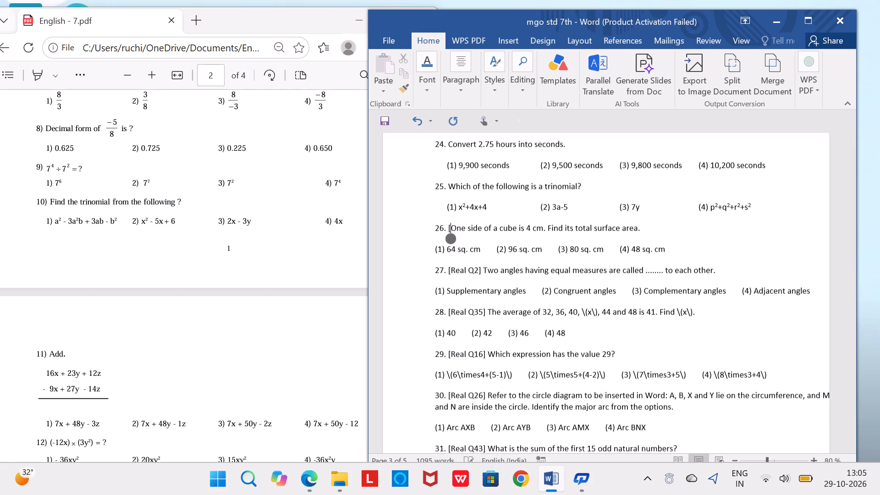
key(BackSpace)
Indent the option row of question 26 with six spaces.
key(Down)
key(Left)
key(Left)
key(Left)
key(Left)
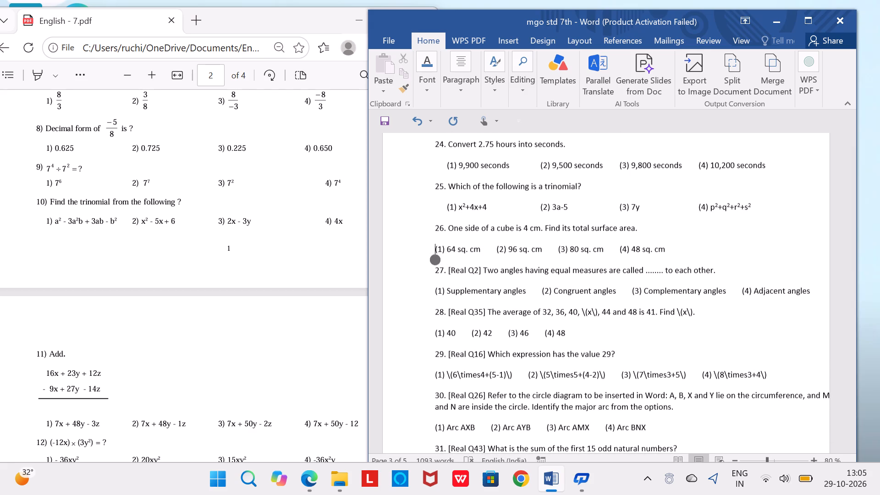
key(space)
key(space)
key(space)
key(space)
key(space)
key(space)
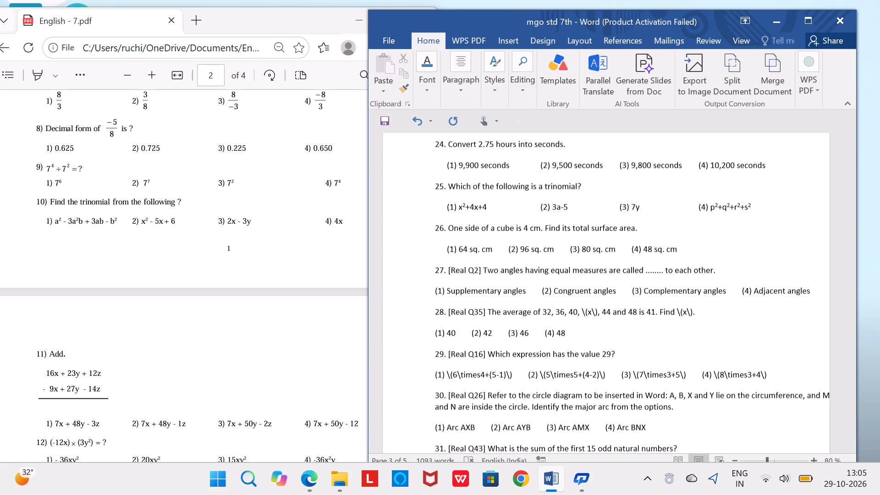
Insert two tabs before option (2) of question 26 to align it with the second option column above.
key(Right)
key(Right)
key(Right)
key(Right)
key(Right)
key(Right)
key(Right)
key(Right)
key(Right)
key(Right)
key(Right)
key(Right)
key(Right)
key(Right)
key(Right)
key(Tab)
key(Tab)
Insert one tab before option (3) of question 26 to align it with the third option column above.
key(Right)
key(Right)
key(Right)
key(Right)
key(Right)
key(Right)
key(Right)
key(Right)
key(Right)
key(Right)
key(Right)
key(Right)
key(Right)
key(Right)
key(Right)
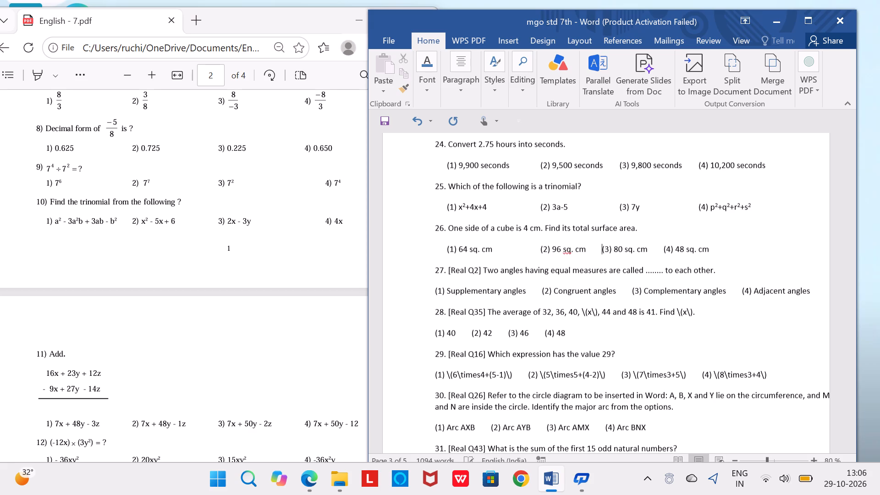
key(Tab)
Insert one tab before option (4) of question 26 to align it with the fourth option column above.
key(Right)
key(Right)
key(Right)
key(Right)
key(Right)
key(Right)
key(Right)
key(Right)
key(Right)
key(Right)
key(Right)
key(Right)
key(Right)
key(Right)
key(Right)
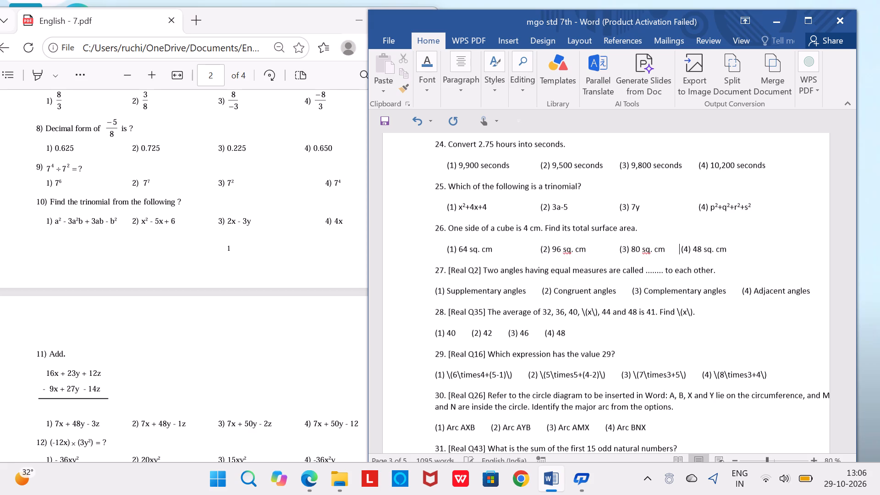
key(Tab)
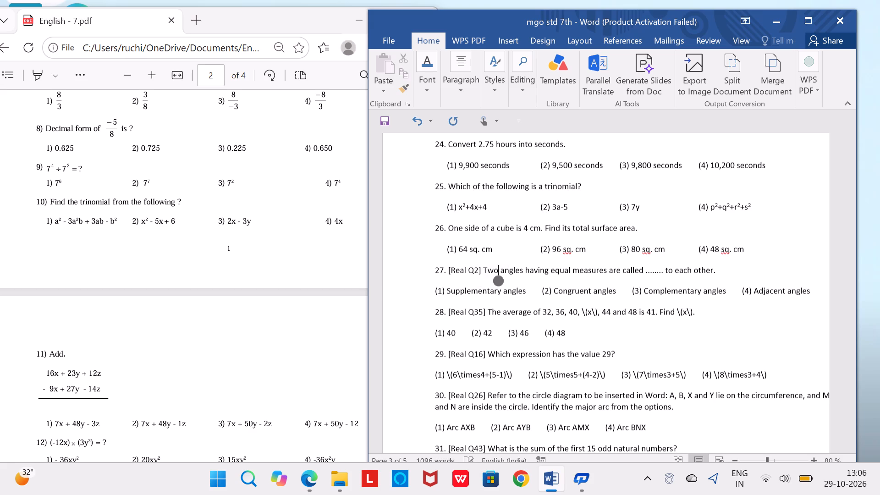
Delete the [Real Q2] source tag from the start of question 27.
key(Left)
key(Left)
key(Left)
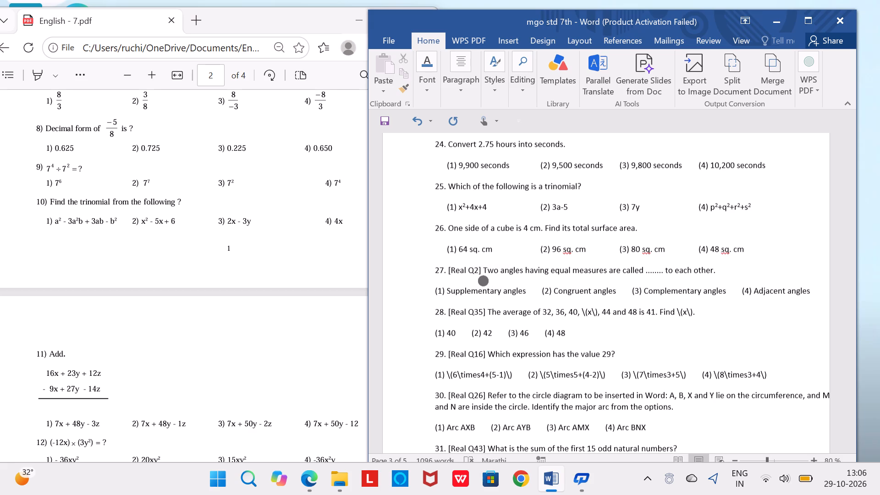
key(BackSpace)
key(BackSpace)
key(BackSpace)
key(BackSpace)
key(BackSpace)
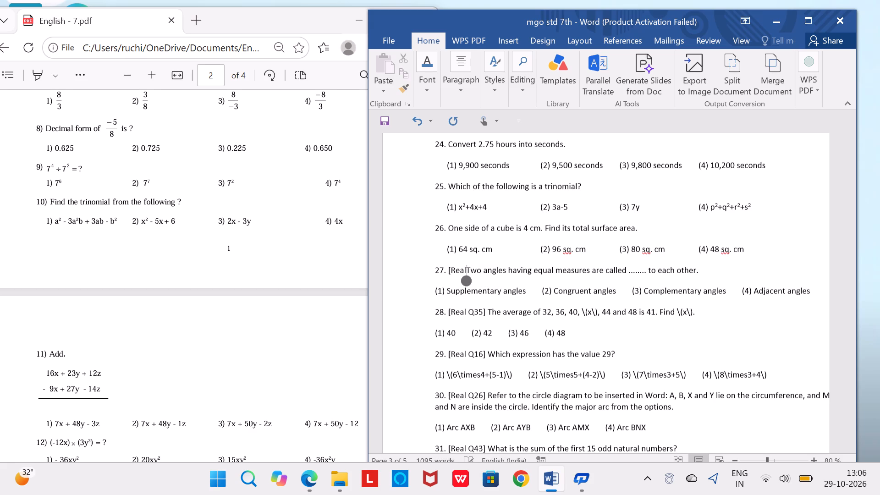
key(BackSpace)
key(BackSpace)
key(BackSpace)
key(BackSpace)
key(BackSpace)
Indent the option row of question 27 with six spaces.
key(Down)
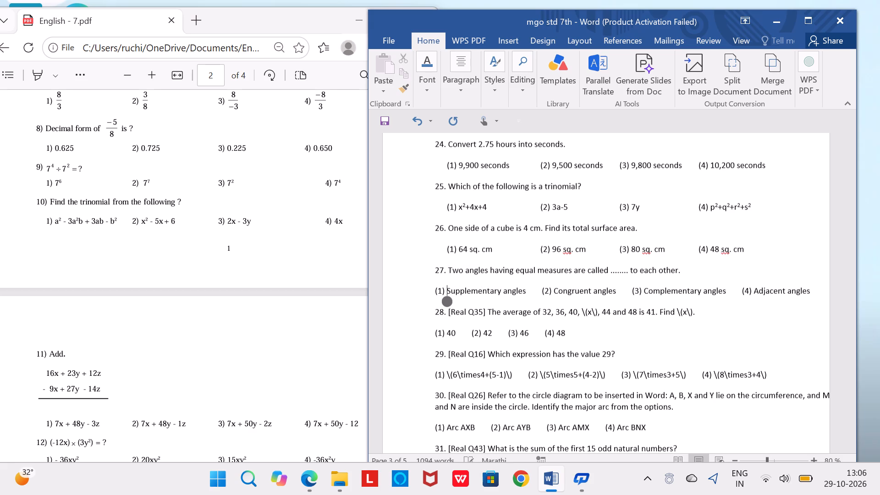
key(Left)
key(Left)
key(Left)
key(Left)
key(space)
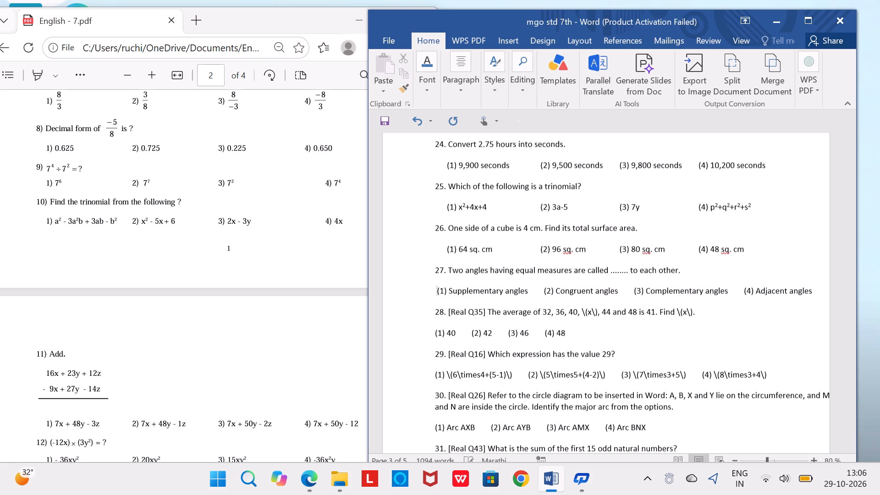
key(space)
key(space)
key(space)
key(space)
key(space)
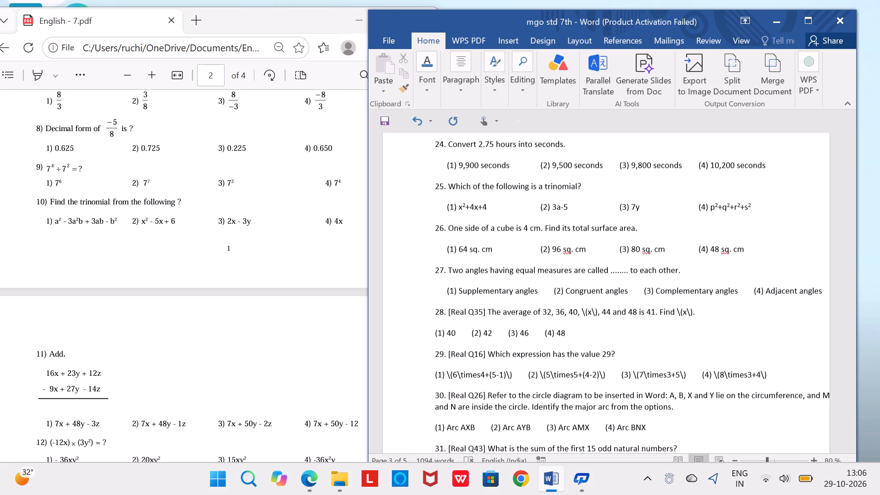
Insert a space and three tabs before option (2) of question 27 to align it with the third option column above.
key(Left)
key(space)
key(Tab)
key(Tab)
key(Tab)
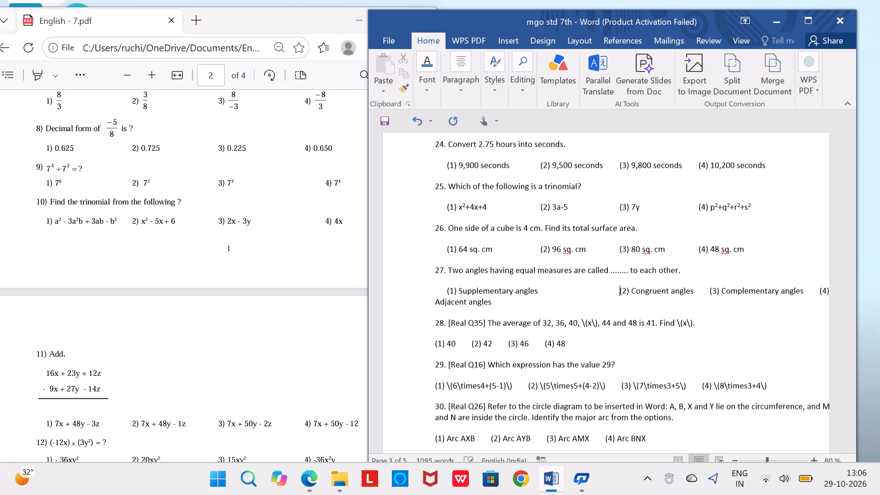
Move options (3) and (4) of question 27 onto a new line indented with six spaces.
key(Left)
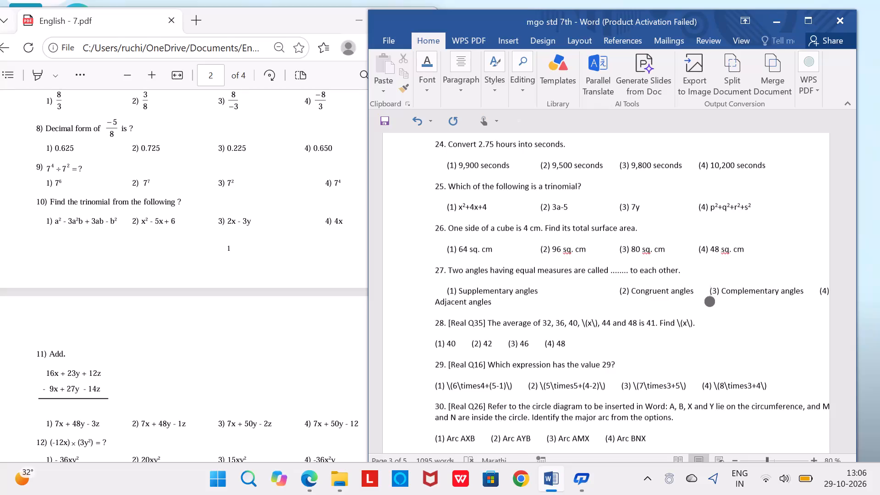
key(Return)
key(space)
key(space)
key(space)
key(space)
key(space)
key(space)
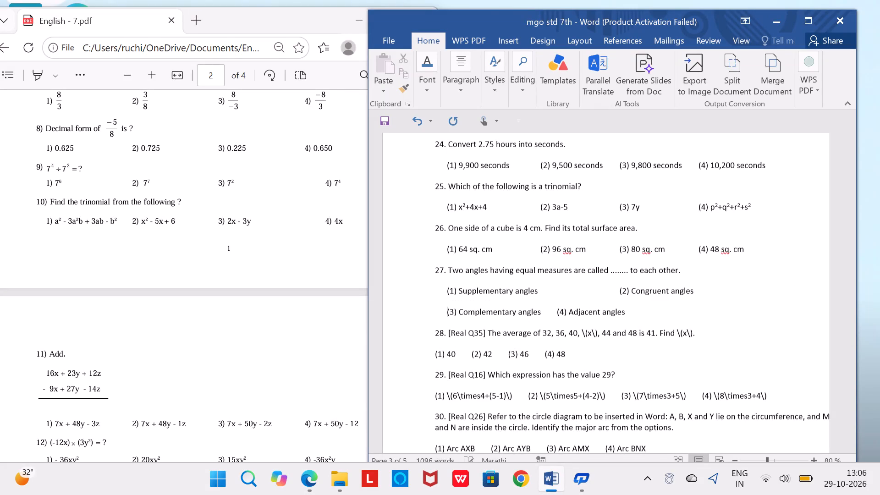
Insert three tabs before option (4) of question 27 to align it under option (2).
key(Right)
key(Right)
key(Right)
key(Right)
key(Right)
key(Right)
key(Right)
key(Right)
key(Right)
key(Right)
key(Right)
key(Right)
key(Right)
key(Right)
key(Right)
key(Right)
key(Right)
key(Right)
key(Right)
key(Right)
key(Right)
key(Right)
key(Right)
key(Down)
key(Up)
key(Left)
key(Tab)
key(Tab)
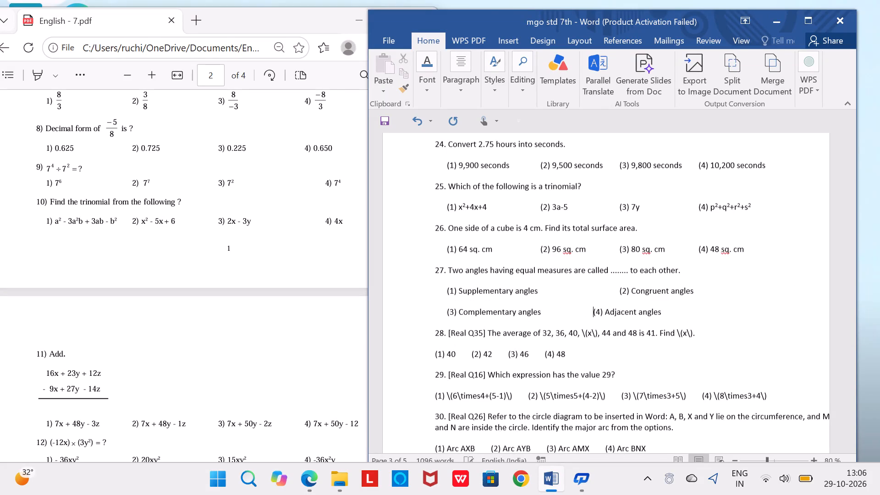
key(Tab)
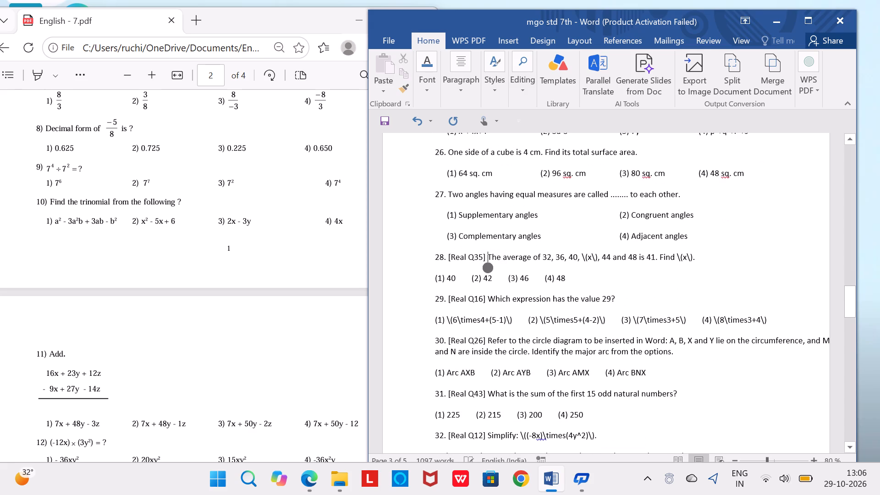
Delete the [Real Q35] source tag from the start of question 28.
key(BackSpace)
key(BackSpace)
key(BackSpace)
key(BackSpace)
key(BackSpace)
key(BackSpace)
key(BackSpace)
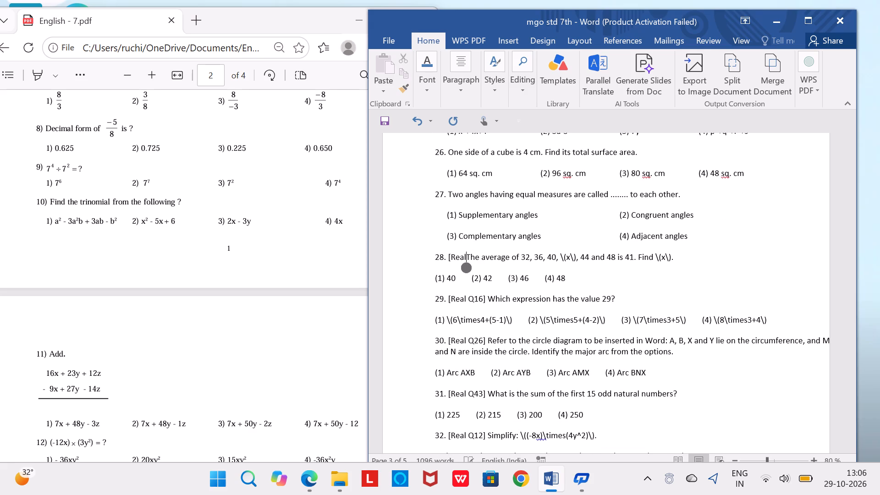
key(BackSpace)
key(BackSpace)
key(BackSpace)
key(BackSpace)
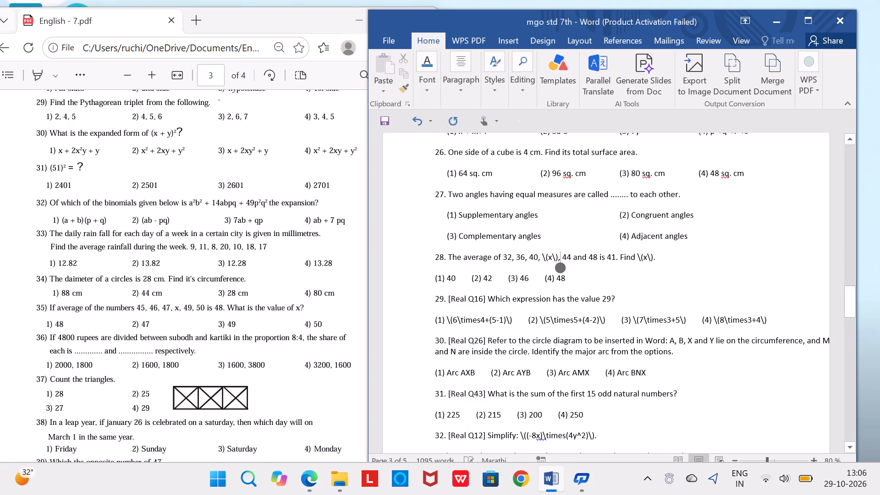
Remove the LaTeX delimiters around the first x in question 28, leaving a plain x after 40.
key(Left)
key(Left)
key(BackSpace)
key(BackSpace)
key(Left)
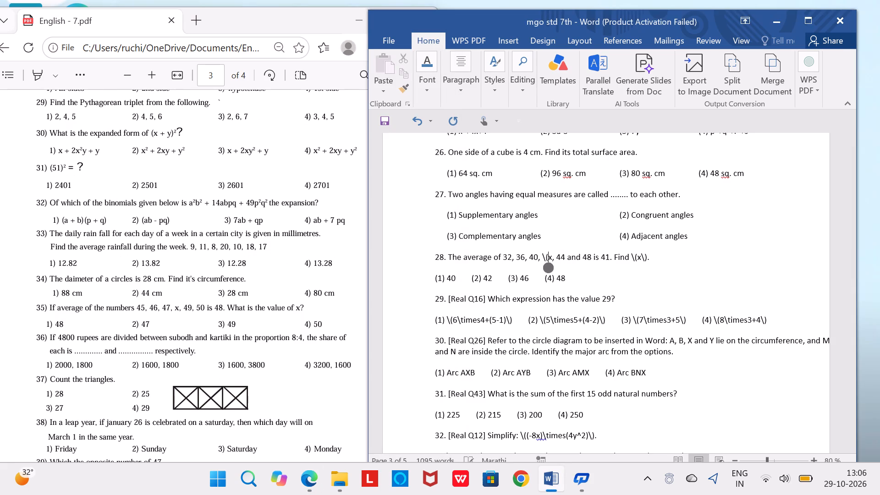
key(Left)
key(Right)
key(BackSpace)
key(BackSpace)
Remove the LaTeX delimiters around the x after Find in question 28, leaving a plain x before the full stop.
key(Right)
key(Right)
key(Right)
key(Right)
key(Right)
key(Right)
key(Right)
key(Right)
key(Right)
key(Right)
key(Right)
key(Right)
key(Right)
key(Right)
key(Right)
key(Right)
key(Right)
key(Right)
key(Right)
key(Right)
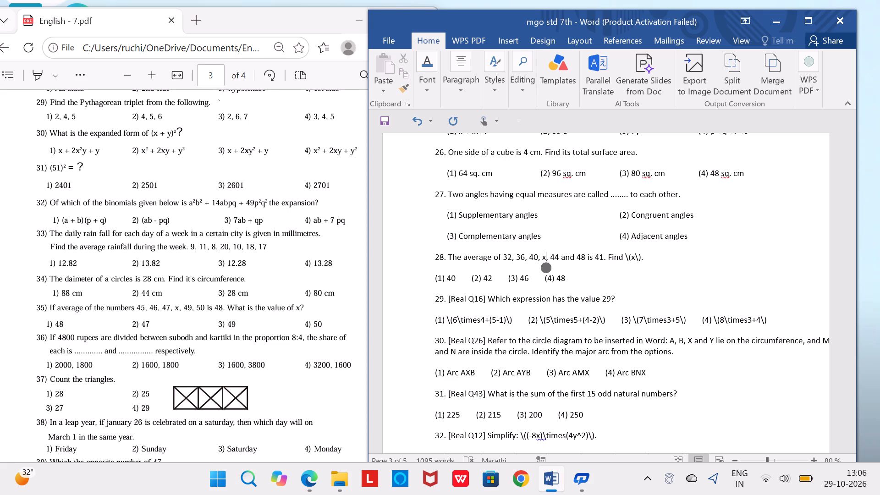
key(Right)
key(Right)
key(Right)
key(Right)
key(Right)
key(Right)
key(Right)
key(Right)
key(Right)
key(Right)
key(BackSpace)
key(BackSpace)
key(Left)
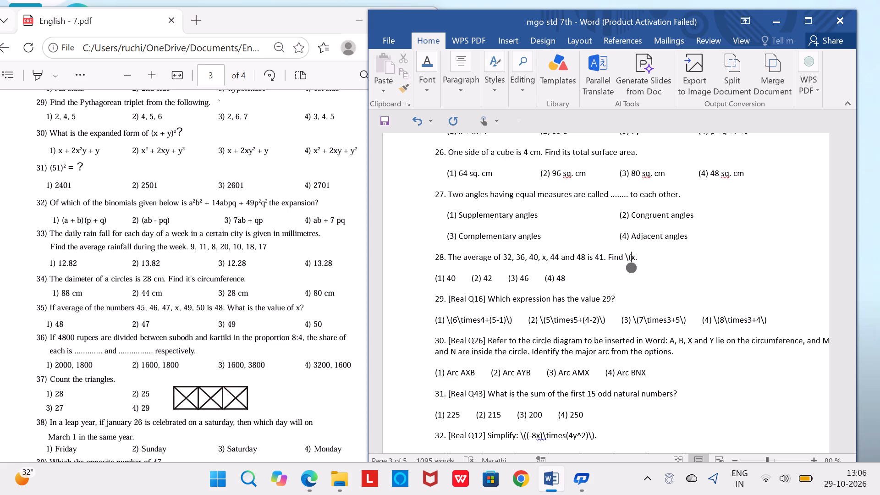
key(BackSpace)
key(BackSpace)
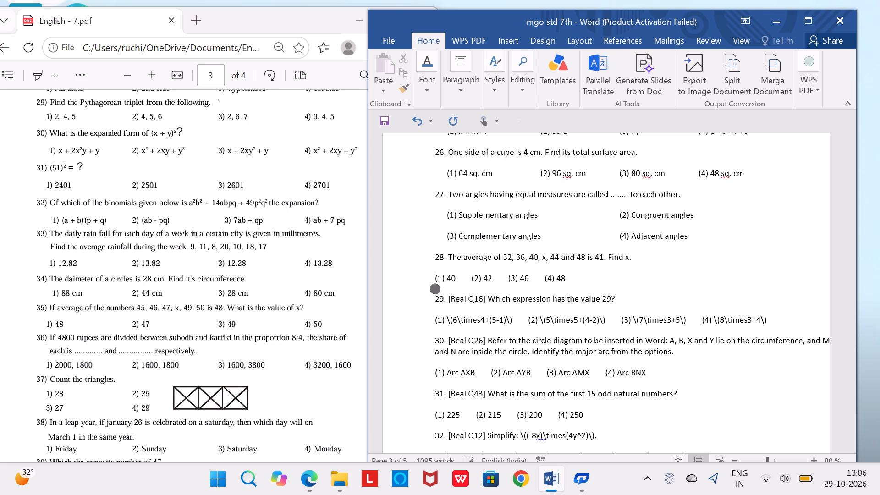
Indent the options line of question 28 with seven spaces.
key(space)
key(space)
key(space)
key(space)
key(space)
key(space)
key(space)
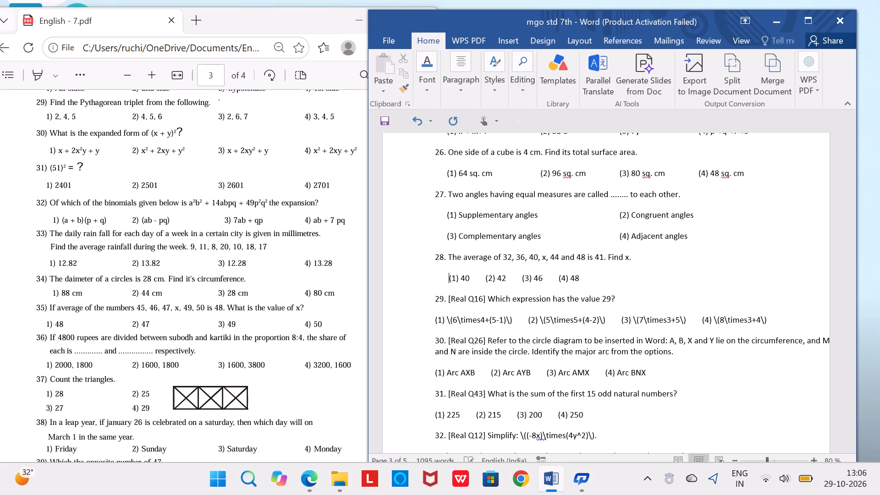
Align question 28's options by inserting three tabs before option (2) and two tabs each before options (3) and (4).
key(Right)
key(Right)
key(Right)
key(Right)
key(Right)
key(Right)
key(Right)
key(Right)
key(Right)
key(Left)
key(Tab)
key(Tab)
key(Tab)
key(Right)
key(Right)
key(Right)
key(Right)
key(Right)
key(Right)
key(Right)
key(Right)
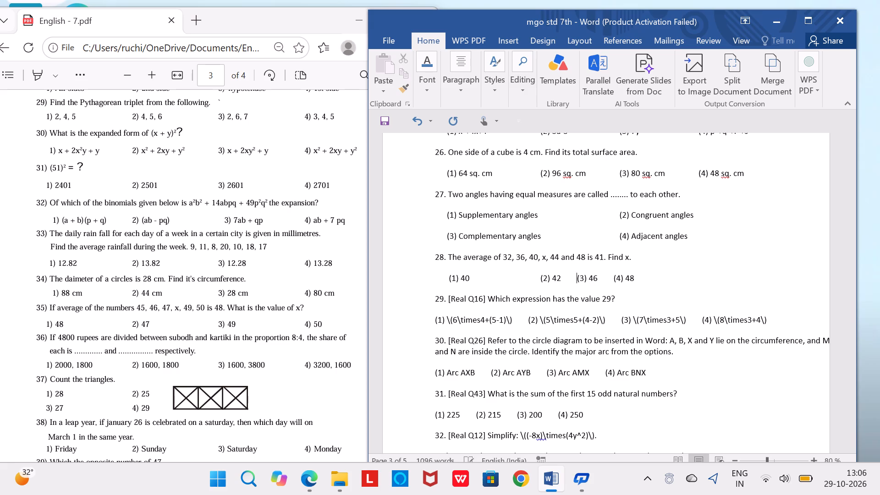
key(Tab)
key(Tab)
key(Right)
key(Right)
key(Right)
key(Right)
key(Right)
key(Right)
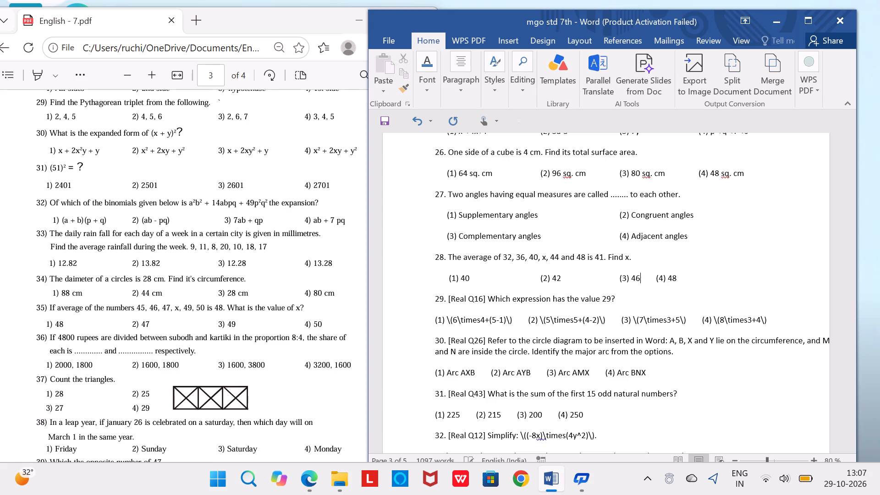
key(Right)
key(Right)
key(Tab)
key(Tab)
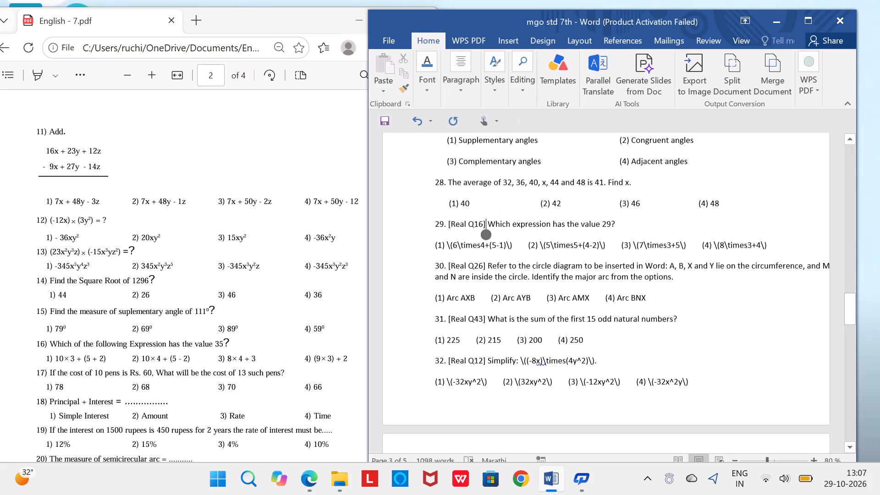
Delete the [Real Q16] source tag from the start of question 29.
key(Right)
key(BackSpace)
key(BackSpace)
key(BackSpace)
key(BackSpace)
key(BackSpace)
key(BackSpace)
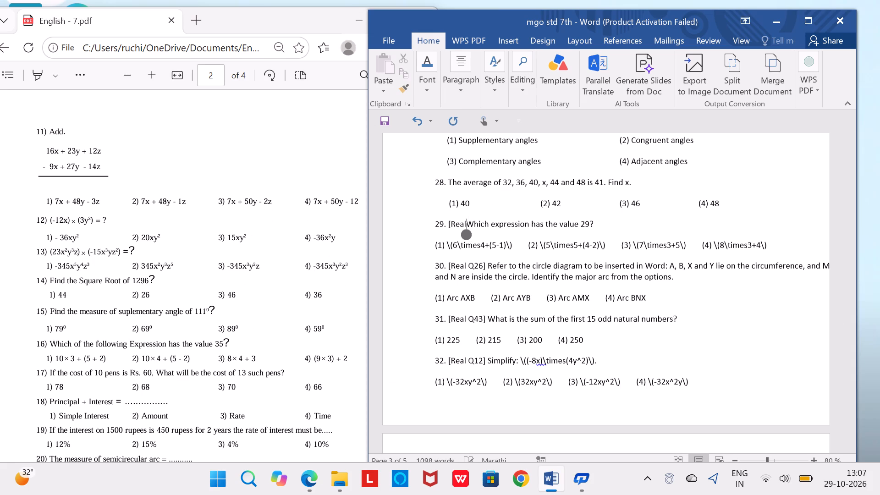
key(BackSpace)
key(BackSpace)
key(BackSpace)
key(BackSpace)
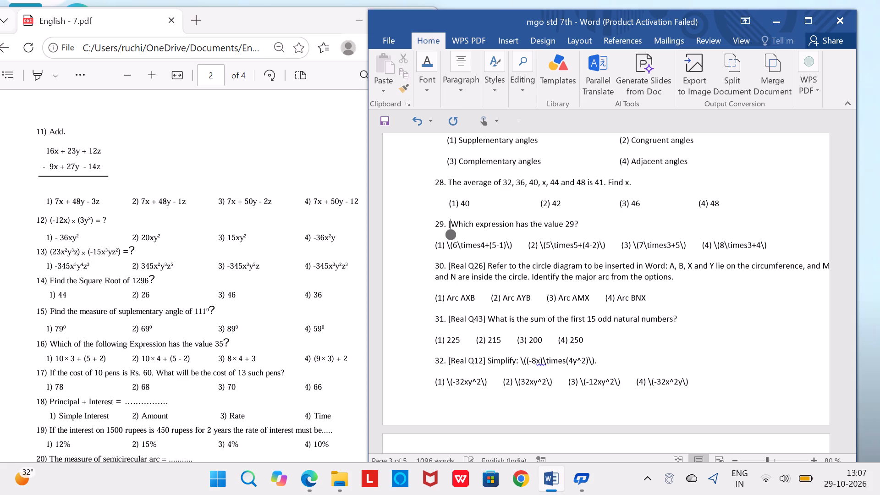
key(BackSpace)
Indent the options line of question 29 with six spaces.
key(Down)
key(Left)
key(Left)
key(Left)
key(Left)
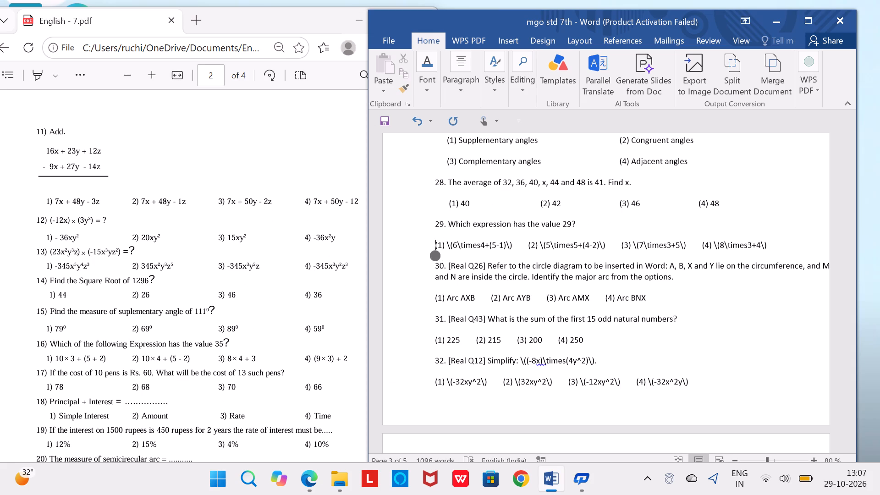
key(space)
key(space)
key(space)
key(space)
key(space)
key(space)
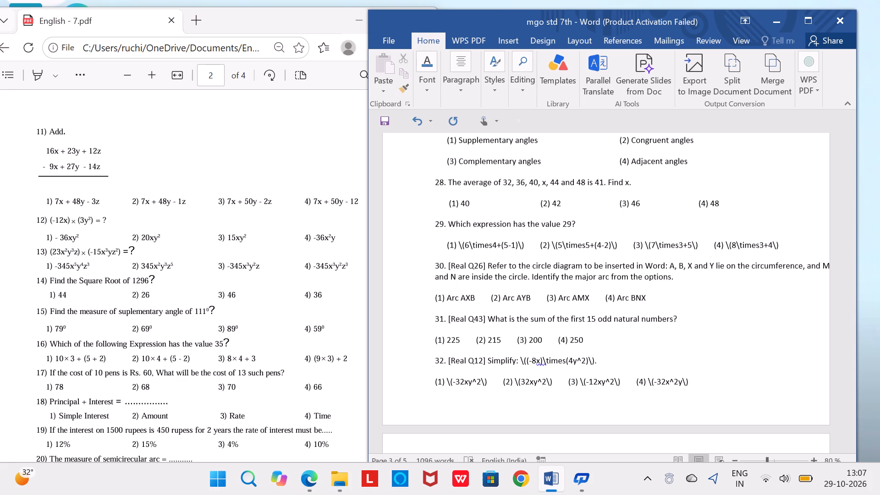
Remove the opening LaTeX delimiter before the 6 in option (1) of question 29.
key(Right)
key(Right)
key(Right)
key(Right)
key(Right)
key(Right)
key(BackSpace)
key(BackSpace)
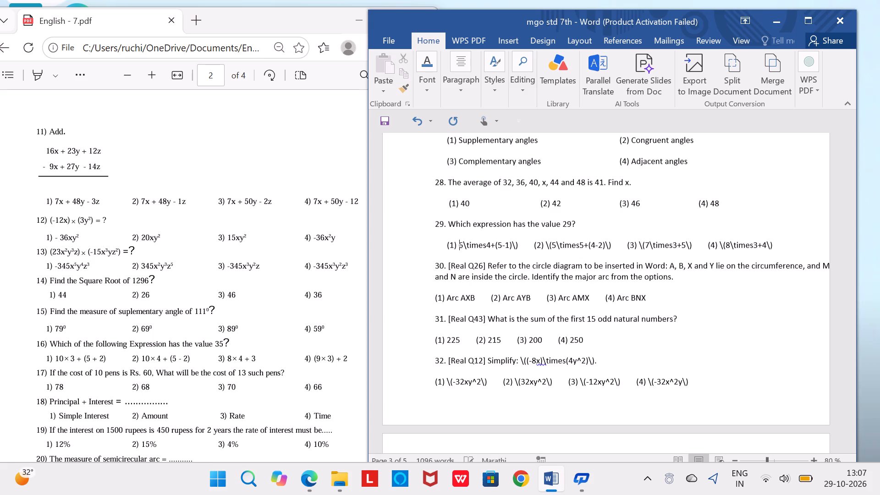
Replace \times between 6 and 4 in option (1) of question 29 with a space and the × symbol.
key(Right)
key(Right)
key(Right)
key(Right)
key(Right)
key(Right)
key(Right)
key(BackSpace)
key(BackSpace)
key(BackSpace)
key(BackSpace)
key(BackSpace)
key(BackSpace)
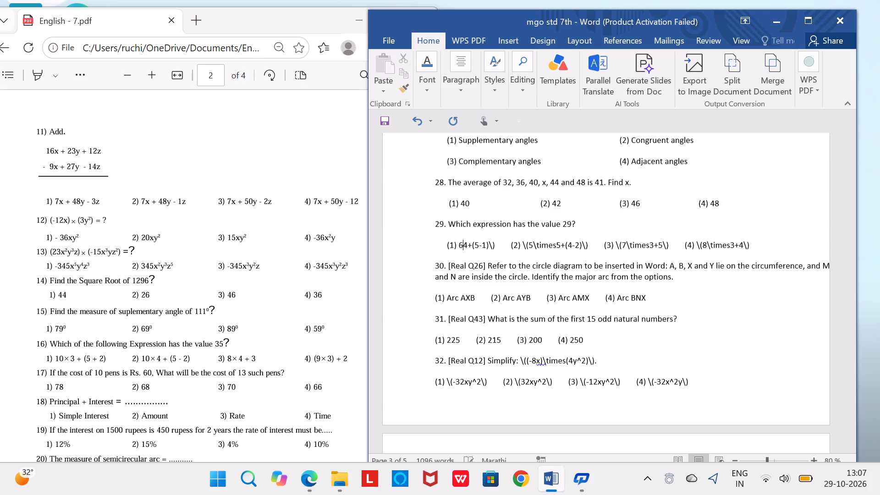
key(space)
click(503, 35)
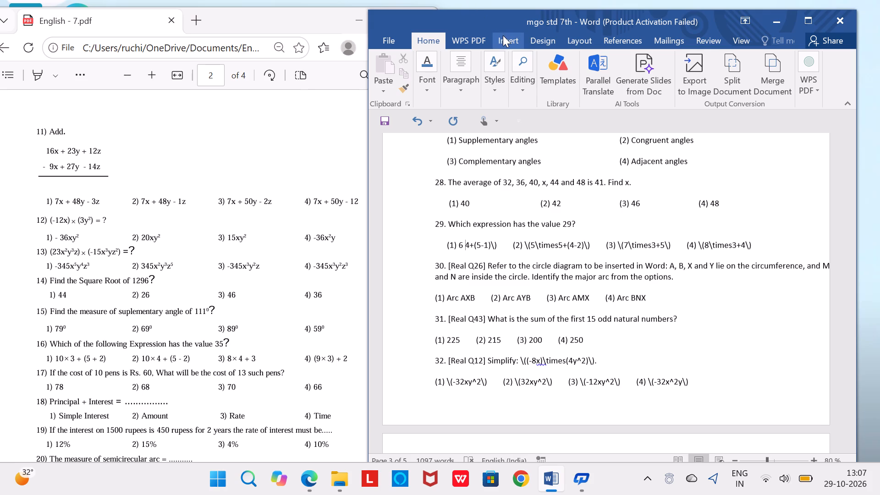
click(784, 90)
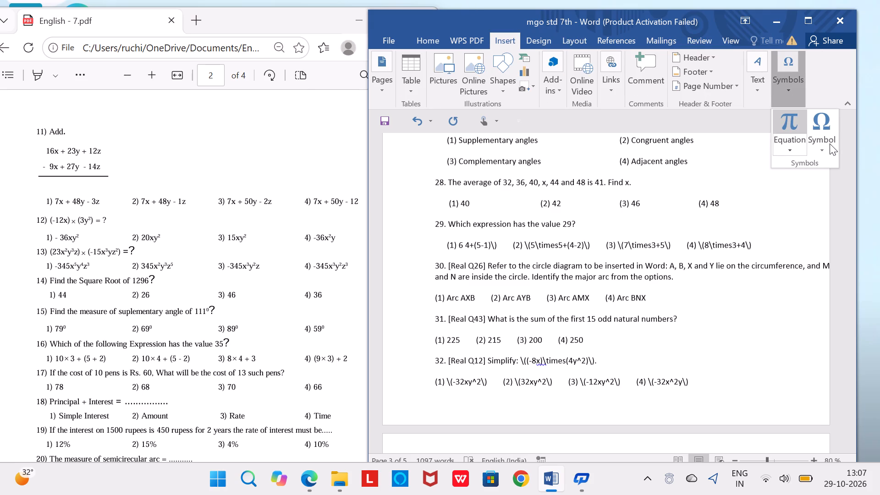
click(830, 143)
click(791, 166)
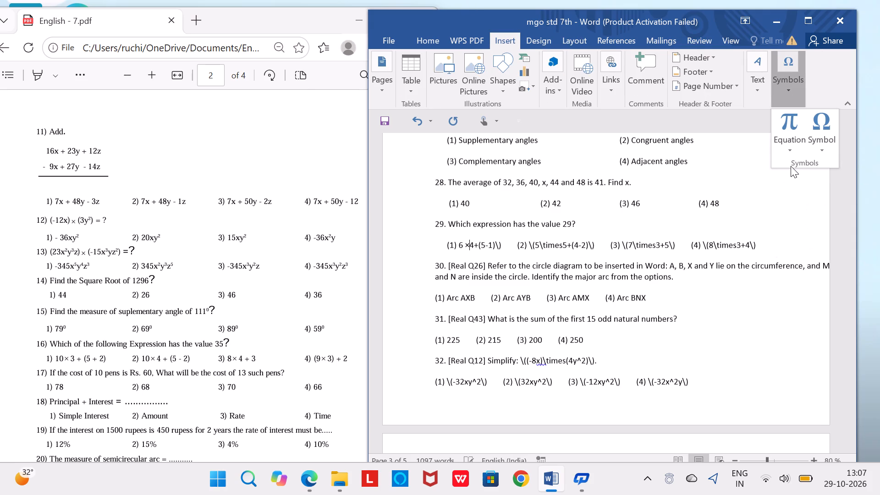
key(space)
key(space)
Copy the × symbol in option (1) of question 29.
click(470, 247)
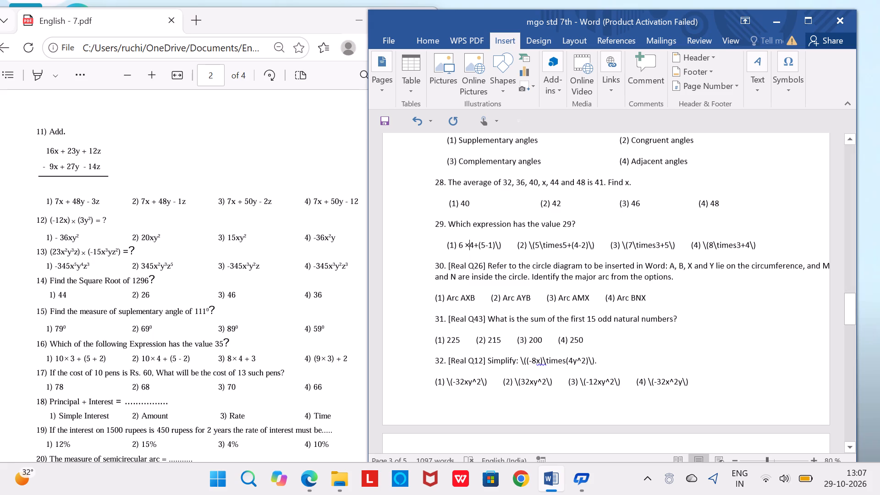
key(shift+Left)
key(ctrl+c)
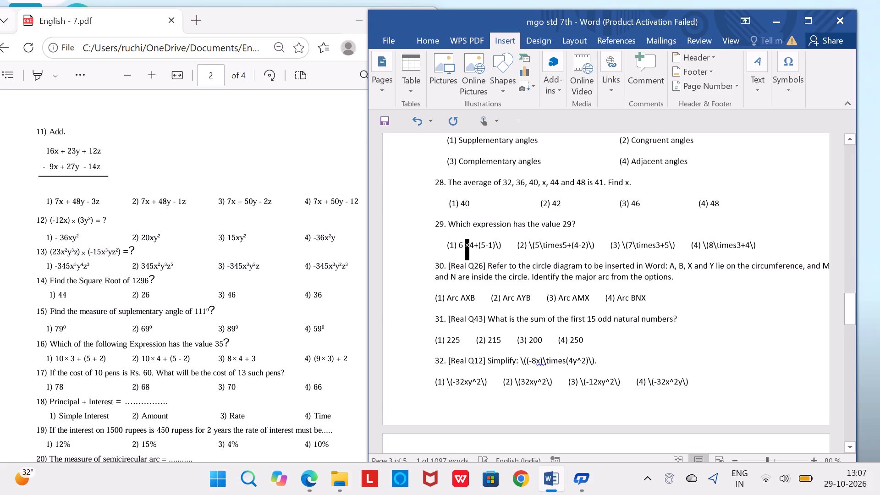
Add spaces after the × and around the plus sign in option (1) of question 29, giving 6 × 4 + (5-1).
key(Right)
key(Right)
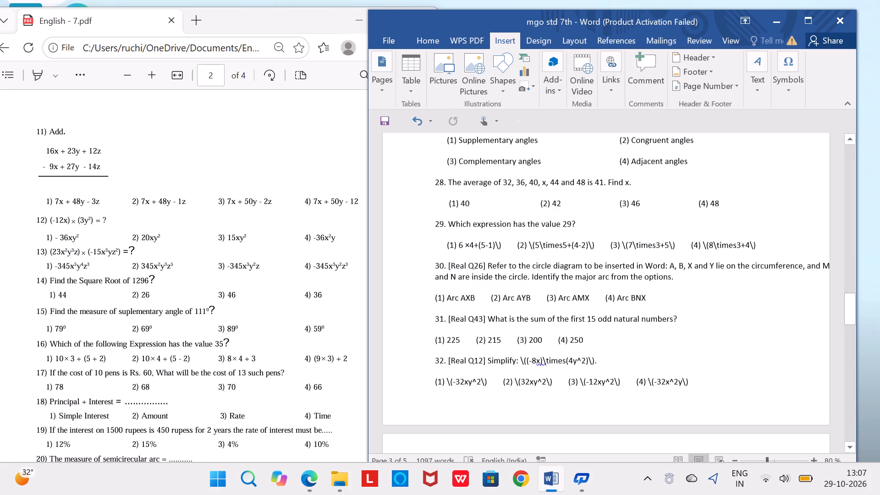
key(Left)
key(space)
key(Right)
key(Right)
key(Left)
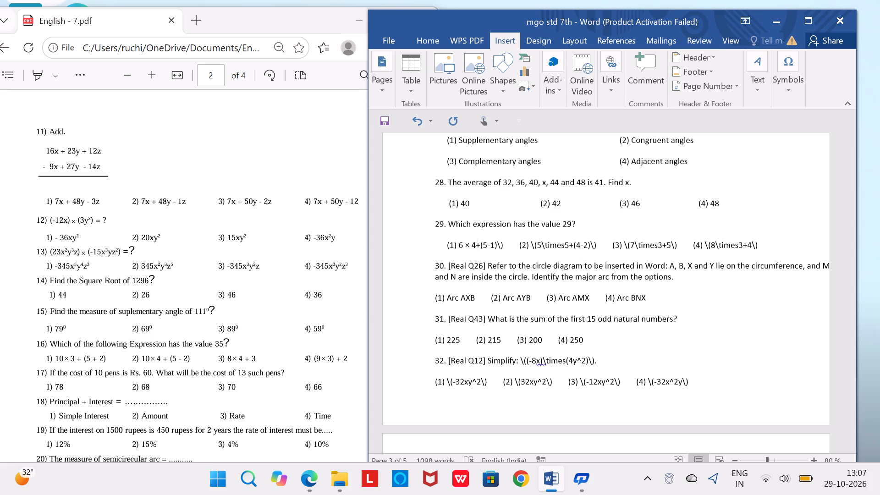
key(space)
key(Right)
key(space)
Remove the closing LaTeX delimiter after (5-1) in option (1) of question 29.
key(Right)
key(Right)
key(Right)
key(Right)
key(Right)
key(Right)
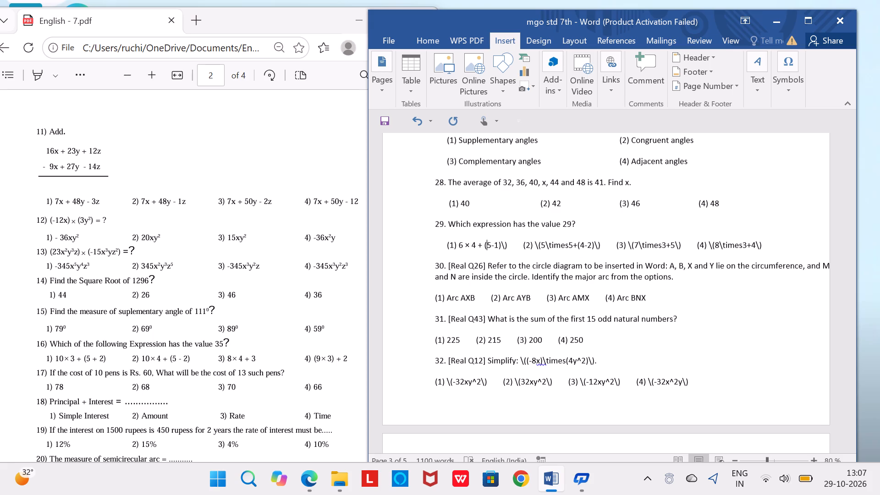
key(Right)
key(BackSpace)
key(BackSpace)
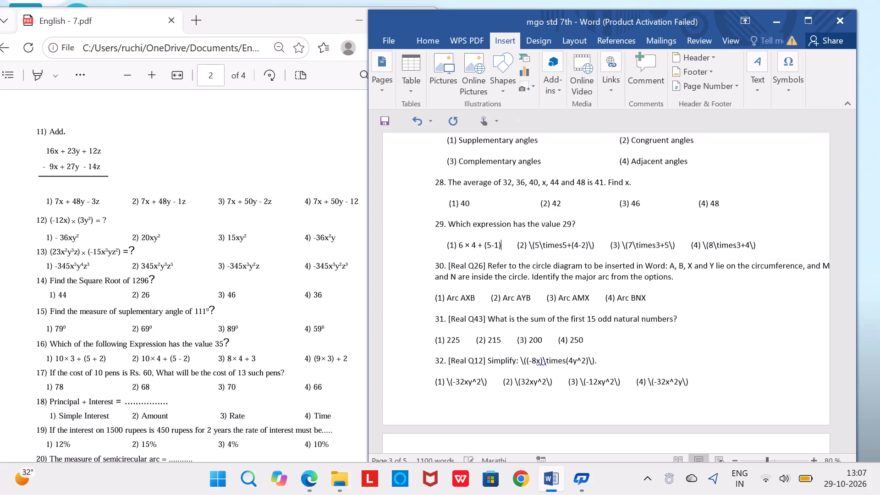
Insert a tab before option (2) of question 29 to align it with option (2) of question 28.
key(Right)
key(Right)
key(Right)
key(Left)
key(Tab)
Remove the opening LaTeX delimiter before the first 5 in option (2) of question 29.
key(Right)
key(Right)
key(Right)
key(Right)
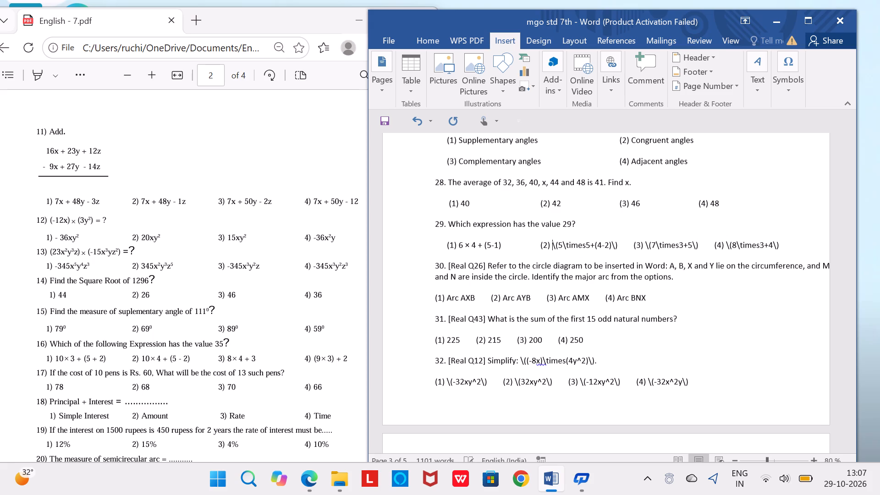
key(Right)
key(Right)
key(BackSpace)
key(BackSpace)
Replace \times in option (2) of question 29 with the copied × symbol, with a space on each side.
key(Right)
key(Right)
key(Right)
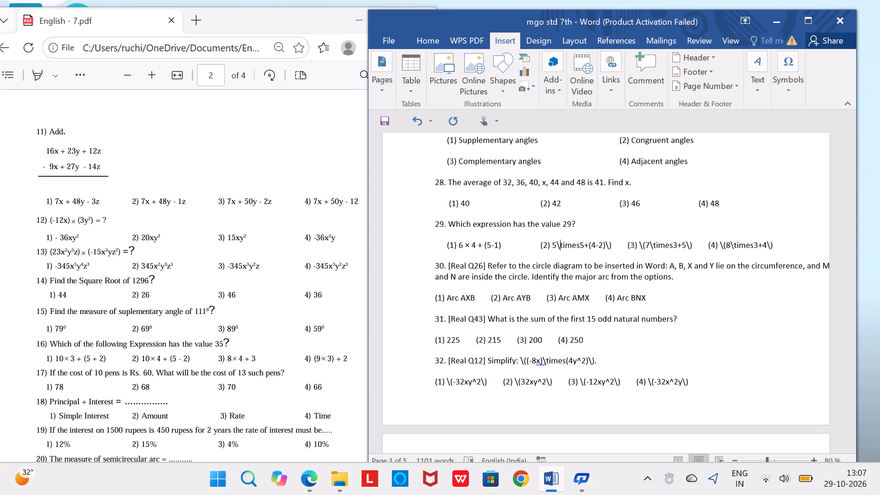
key(Right)
key(Right)
key(Right)
key(Right)
key(BackSpace)
key(BackSpace)
key(BackSpace)
key(BackSpace)
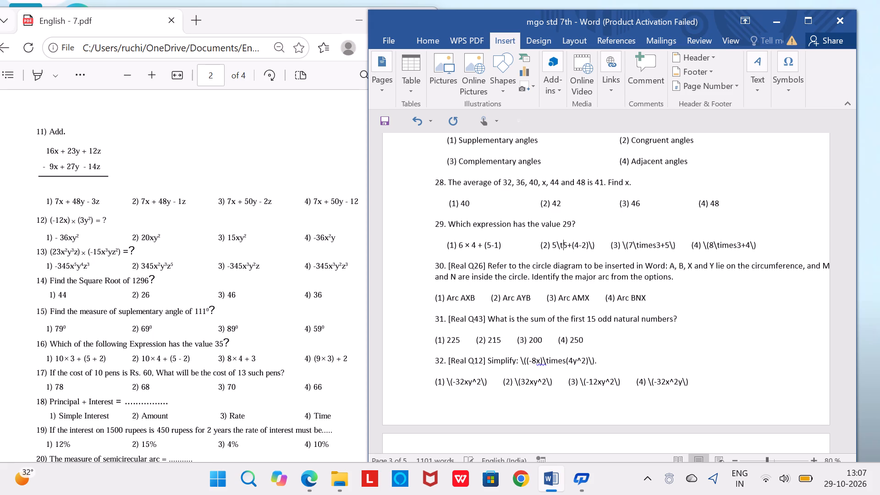
key(BackSpace)
key(BackSpace)
key(space)
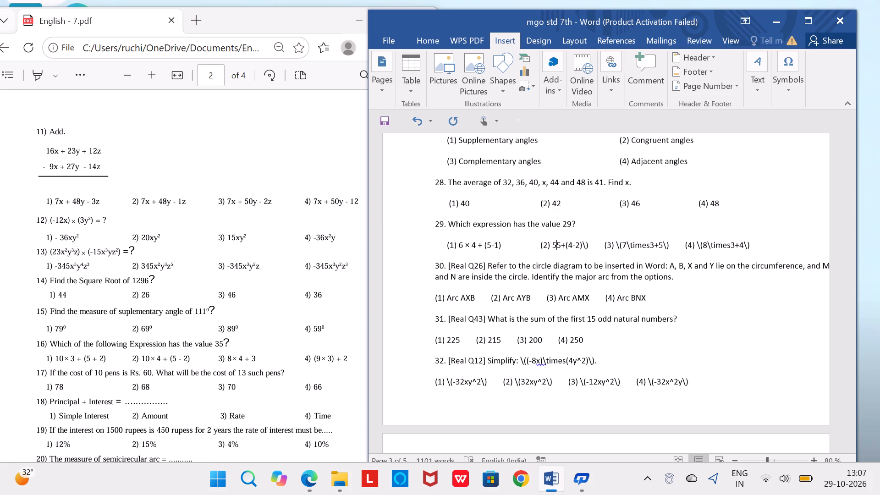
key(ctrl+v)
key(space)
Add spaces around the plus sign in option (2) of question 29, giving 5 × 5 + (4-2).
key(Right)
key(Right)
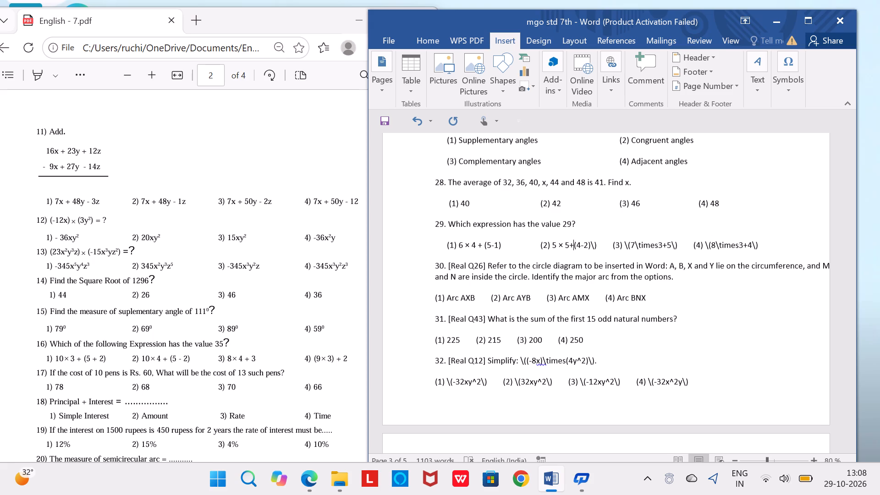
key(Right)
key(Right)
key(Left)
key(Left)
key(Left)
key(Right)
key(Up)
key(Down)
key(Left)
key(space)
key(Right)
key(space)
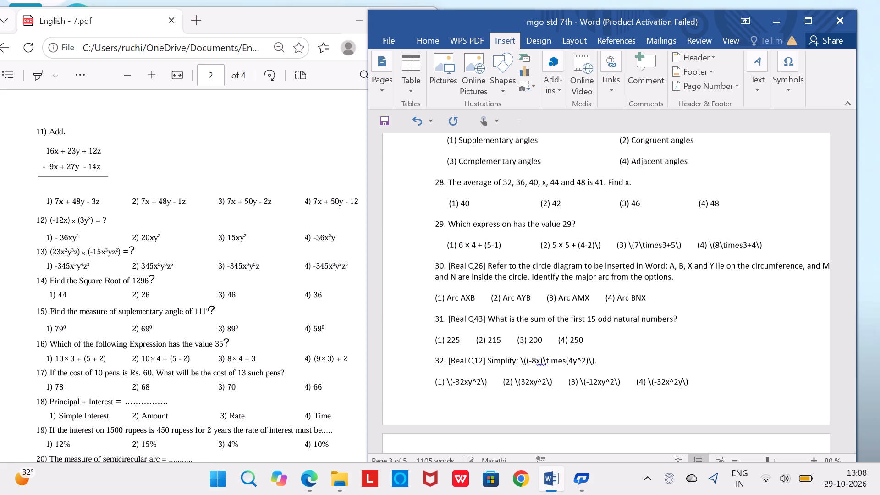
Remove the closing LaTeX delimiter after (4-2) in option (2) of question 29.
key(Right)
key(Right)
key(Right)
key(Right)
key(Right)
key(Right)
key(Right)
key(BackSpace)
key(BackSpace)
Insert a tab before option (3) of question 29 to align it with option (3) of question 28.
key(Right)
key(Right)
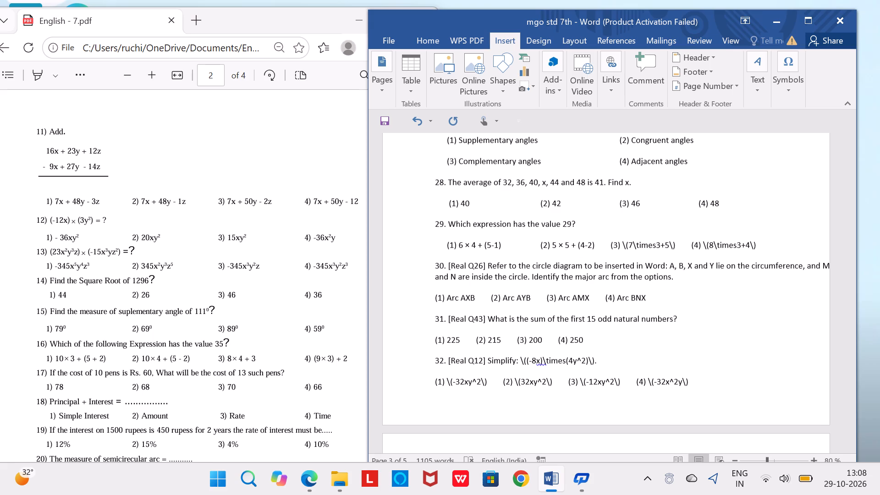
key(Tab)
Remove the opening LaTeX delimiter before 7 in option (3) of question 29.
key(Right)
key(Right)
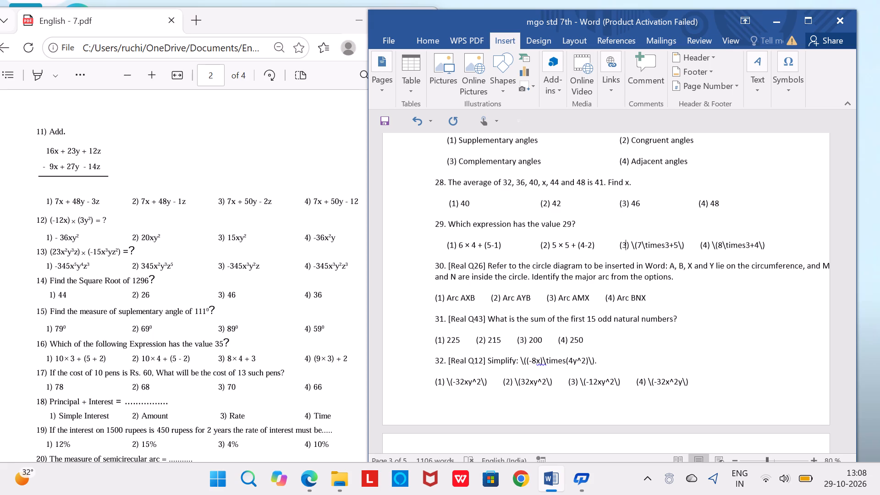
key(Right)
key(Right)
key(Right)
key(Right)
key(BackSpace)
key(BackSpace)
Replace \times in option (3) of question 29 with the copied × symbol, with a space on each side.
key(Right)
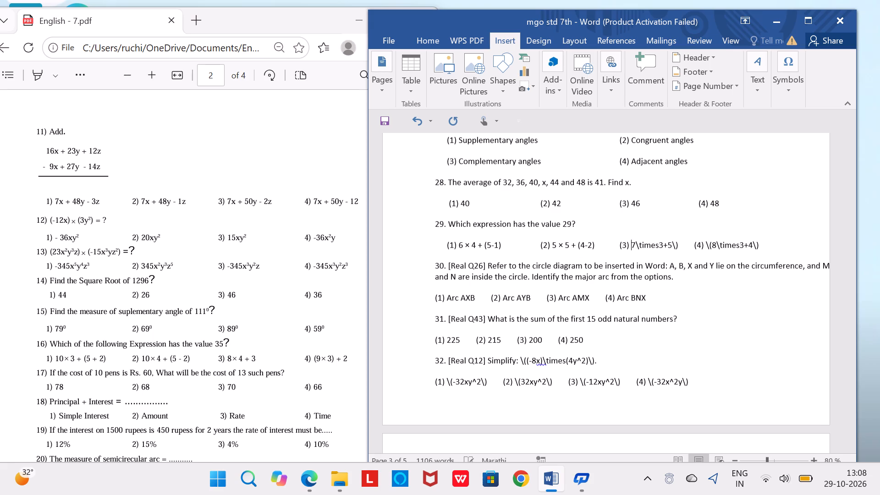
key(Right)
key(BackSpace)
key(space)
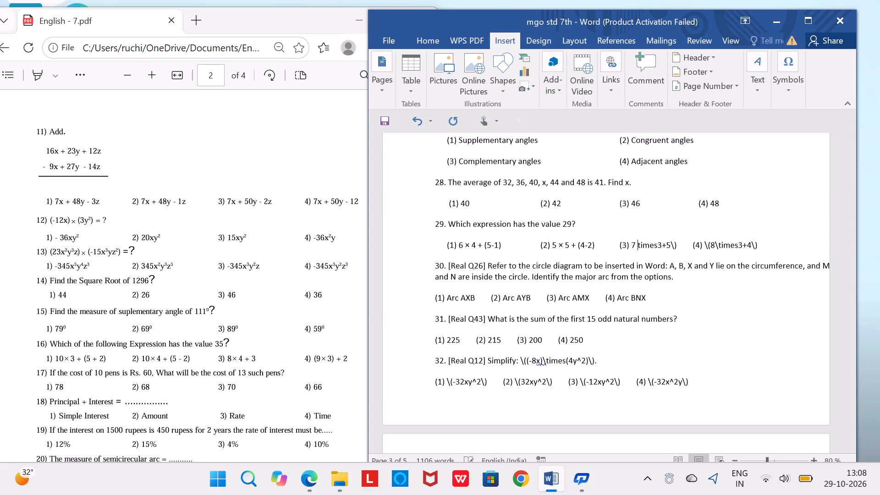
key(ctrl+v)
key(space)
key(Right)
key(Right)
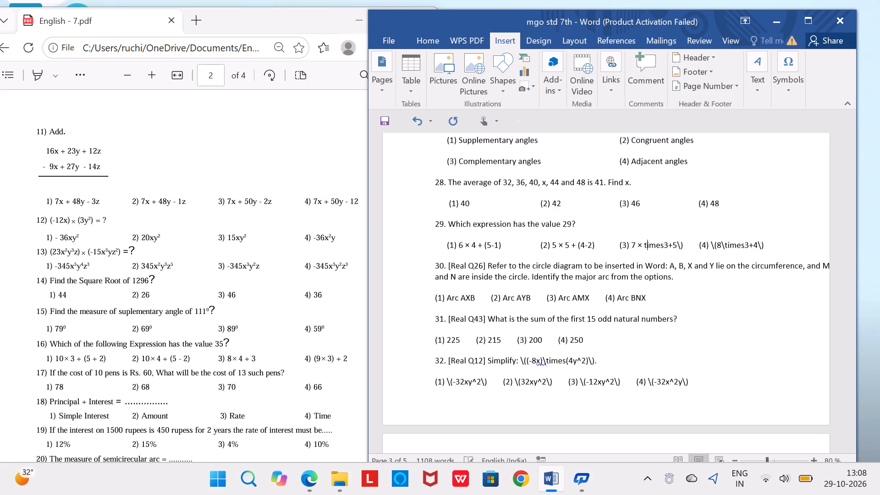
key(Right)
key(Right)
key(Right)
key(BackSpace)
key(BackSpace)
key(BackSpace)
key(BackSpace)
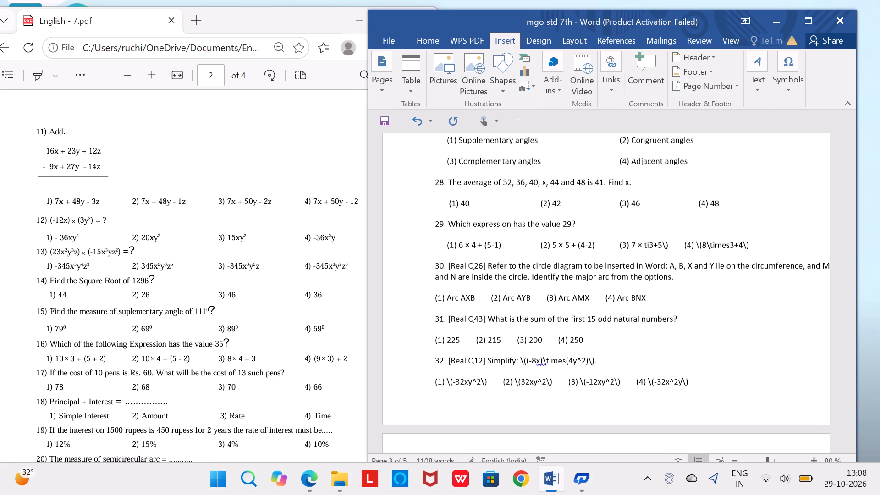
key(BackSpace)
Space out the plus sign and remove the closing LaTeX delimiter in option (3) of question 29, giving 7 × 3 + 5.
key(Right)
key(space)
key(Right)
key(space)
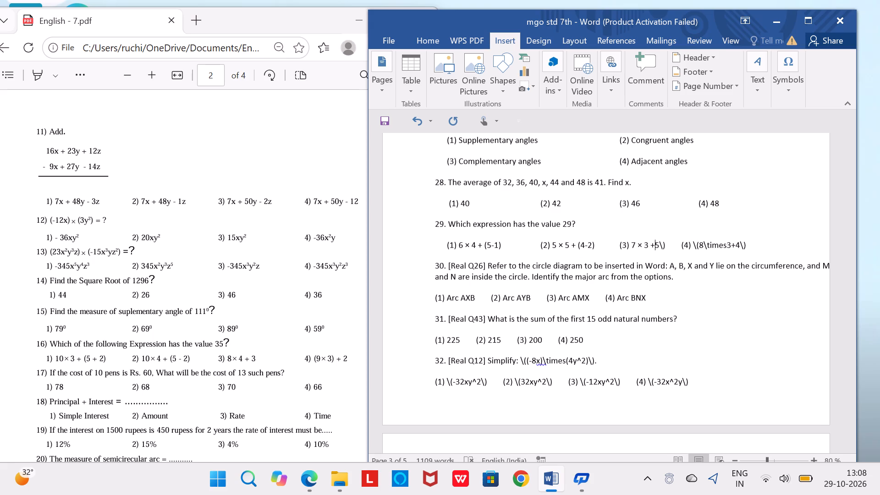
key(Right)
key(Right)
key(Right)
key(BackSpace)
key(BackSpace)
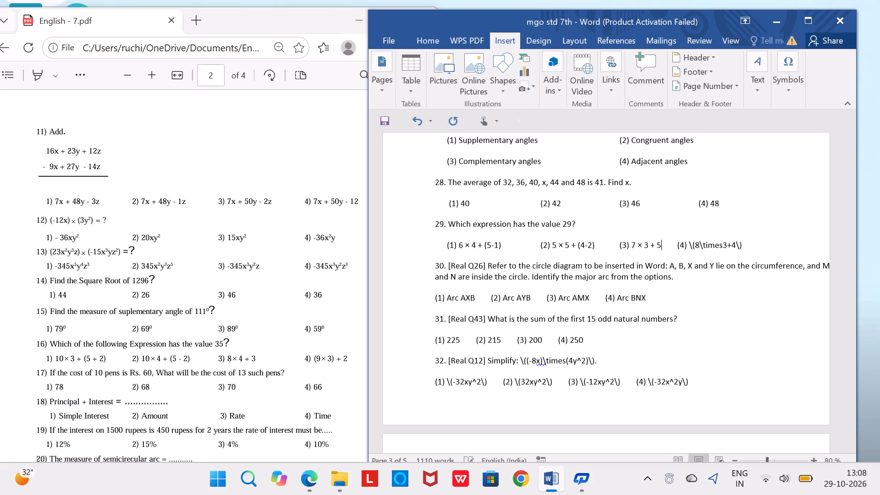
Insert a tab before option (4) of question 29 to align it with option (4) of question 28.
key(Right)
key(Right)
key(Right)
key(Left)
key(Tab)
Remove the opening LaTeX delimiter before 8 in option (4) of question 29.
key(Right)
key(Right)
key(Right)
key(Right)
key(Right)
key(Right)
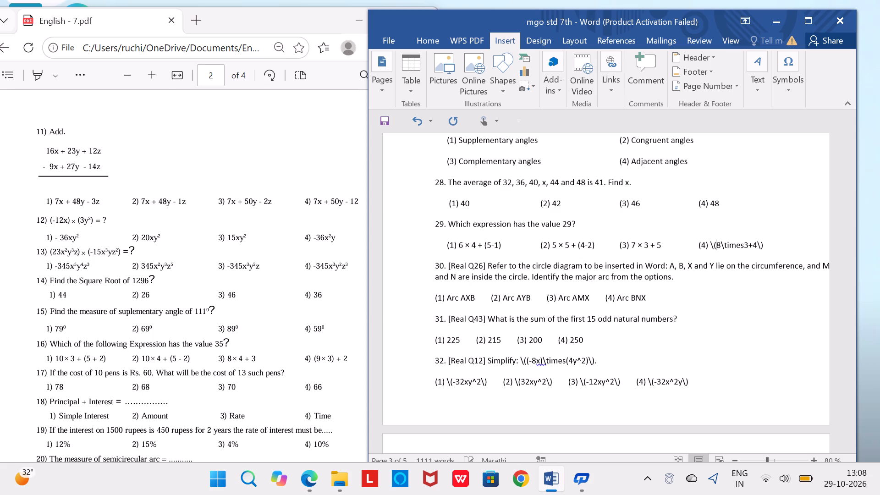
key(BackSpace)
key(BackSpace)
Replace \times in option (4) of question 29 with the copied × symbol, with a space on each side.
key(Right)
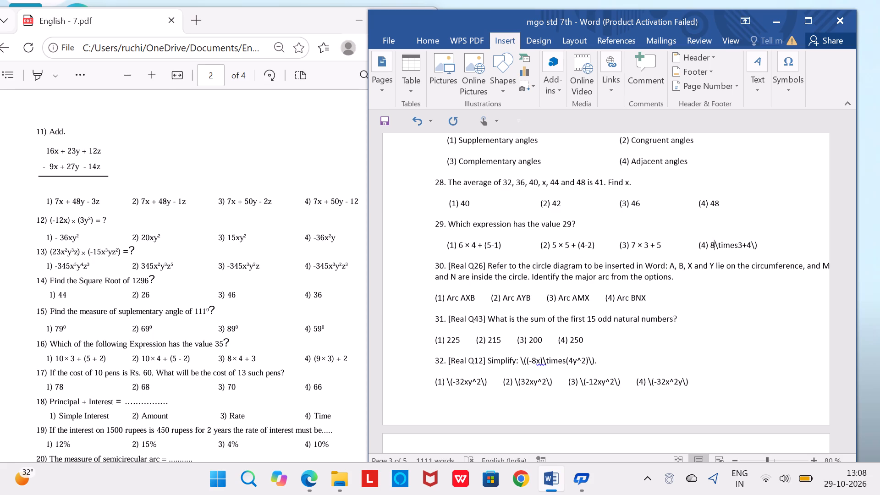
key(space)
key(ctrl+v)
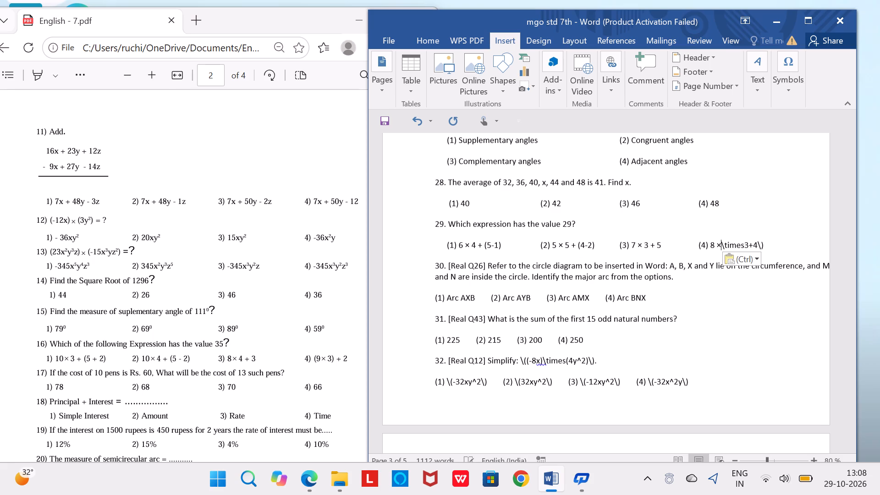
key(space)
key(Right)
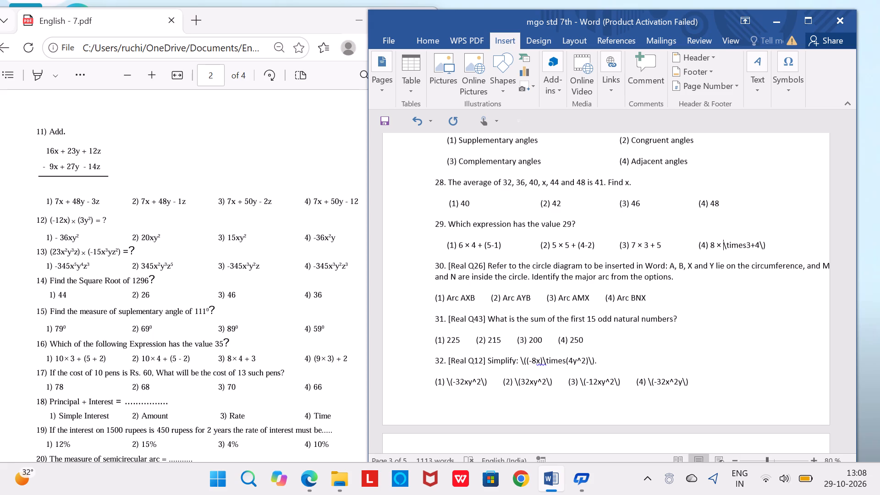
key(BackSpace)
key(Right)
key(Right)
key(Right)
key(Right)
key(Right)
key(BackSpace)
key(BackSpace)
key(BackSpace)
key(BackSpace)
key(BackSpace)
Space out the plus sign and remove the closing LaTeX delimiter in option (4) of question 29, giving 8 × 3 + 4.
key(Right)
key(Right)
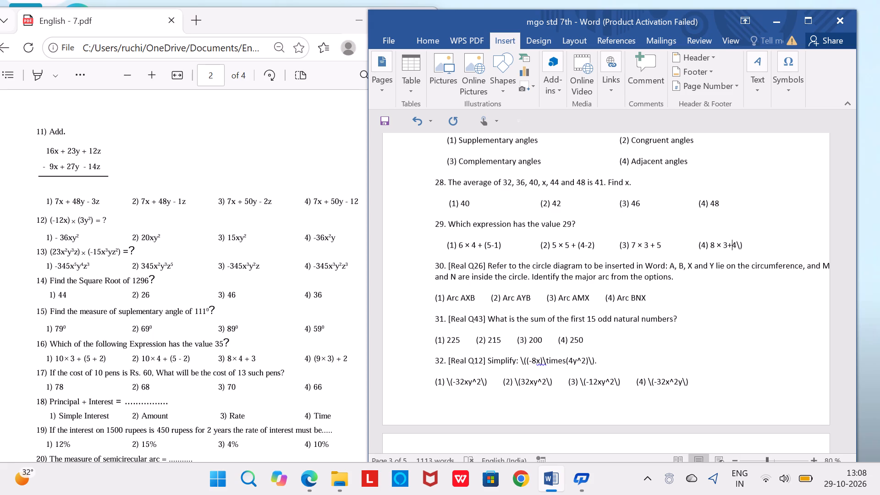
key(Left)
key(space)
key(Right)
key(space)
key(Right)
key(Right)
key(Right)
key(BackSpace)
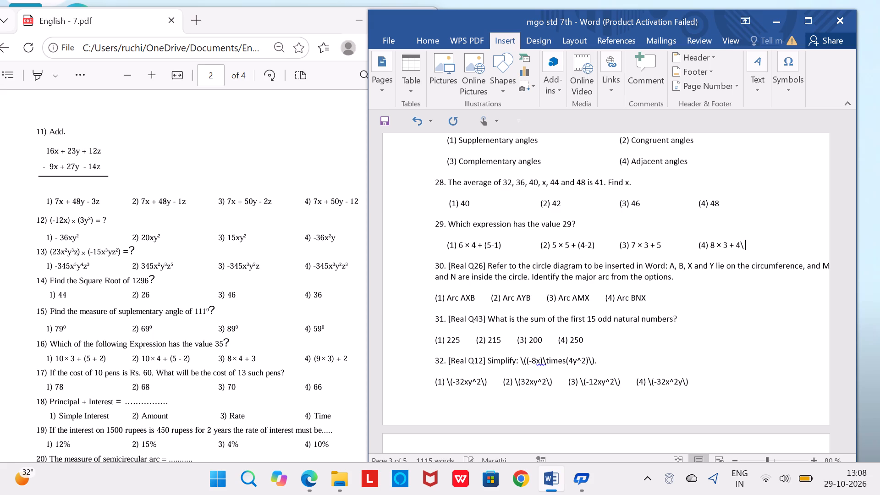
key(BackSpace)
key(BackSpace)
key(4)
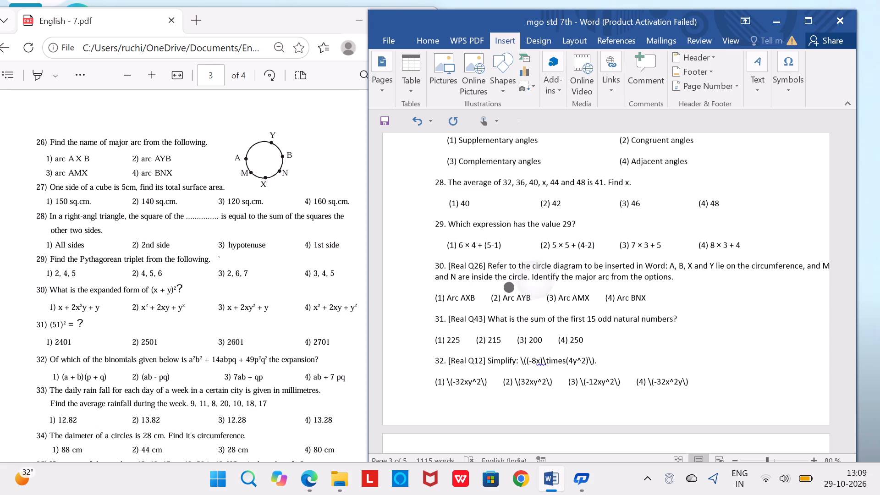
Delete the [Real Q26] tag and the circle diagram description from question 30, keeping only "Identify the major arc from the options.".
key(BackSpace)
key(BackSpace)
key(BackSpace)
key(BackSpace)
key(BackSpace)
key(BackSpace)
key(BackSpace)
key(BackSpace)
key(BackSpace)
key(BackSpace)
key(BackSpace)
key(BackSpace)
key(BackSpace)
key(BackSpace)
key(BackSpace)
key(BackSpace)
key(BackSpace)
key(BackSpace)
key(BackSpace)
key(BackSpace)
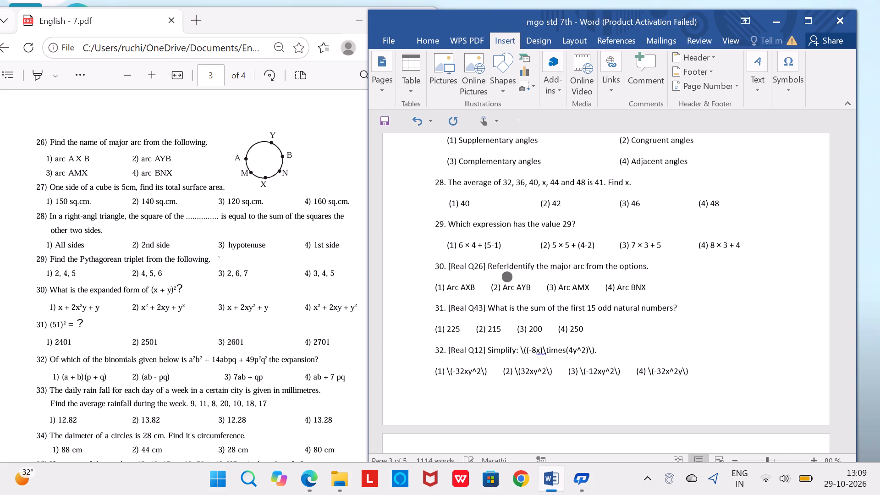
key(BackSpace)
key(BackSpace)
key(BackSpace)
Indent the option row of question 30 by six spaces before option (1).
key(Down)
key(Left)
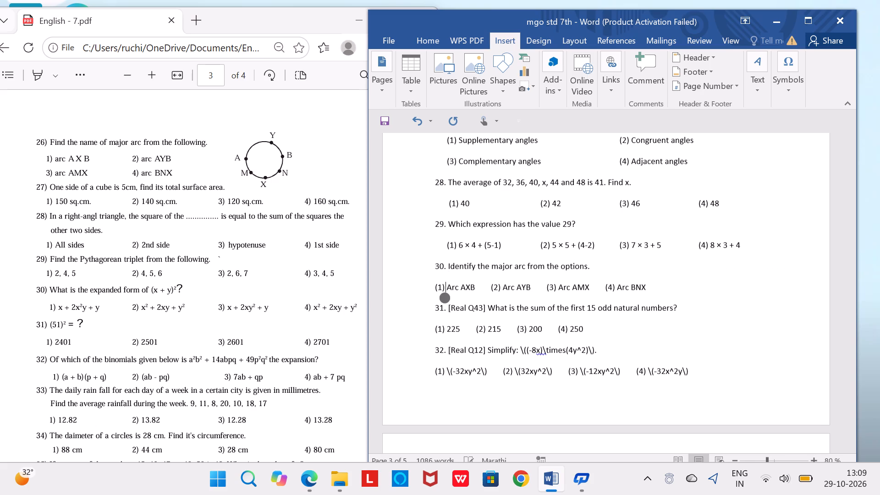
key(Left)
key(Left)
key(Left)
key(space)
key(space)
key(space)
key(space)
key(space)
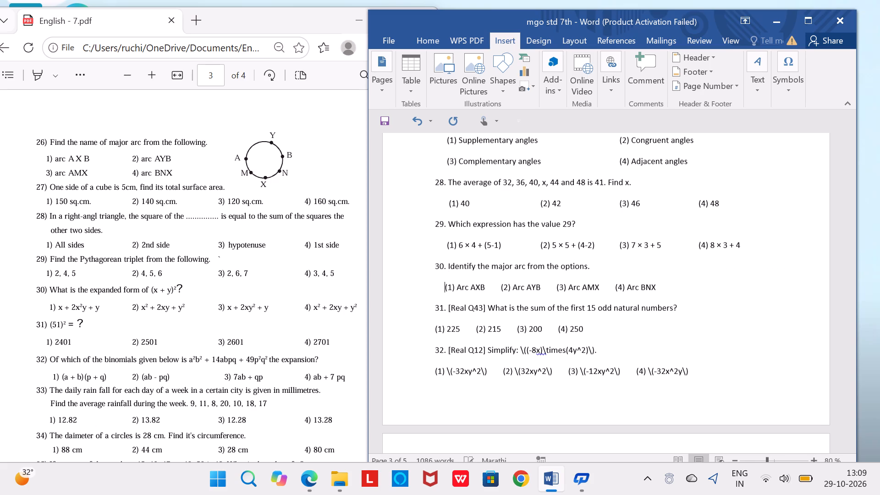
key(space)
key(space)
key(BackSpace)
Tab option (2) Arc AYB of question 30 over to align with the second option column above.
key(Right)
key(Right)
key(Right)
key(Right)
key(Right)
key(Right)
key(Right)
key(Right)
key(Right)
key(Right)
key(Right)
key(Right)
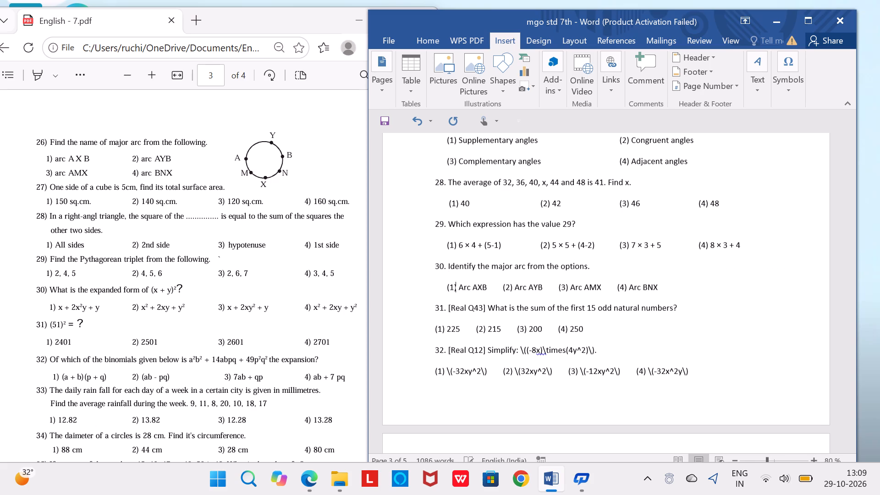
key(Right)
key(Tab)
key(Tab)
Tab option (3) Arc AMX of question 30 over to align with the third option column above.
key(Right)
key(Right)
key(Right)
key(Right)
key(Right)
key(Right)
key(Right)
key(Right)
key(Right)
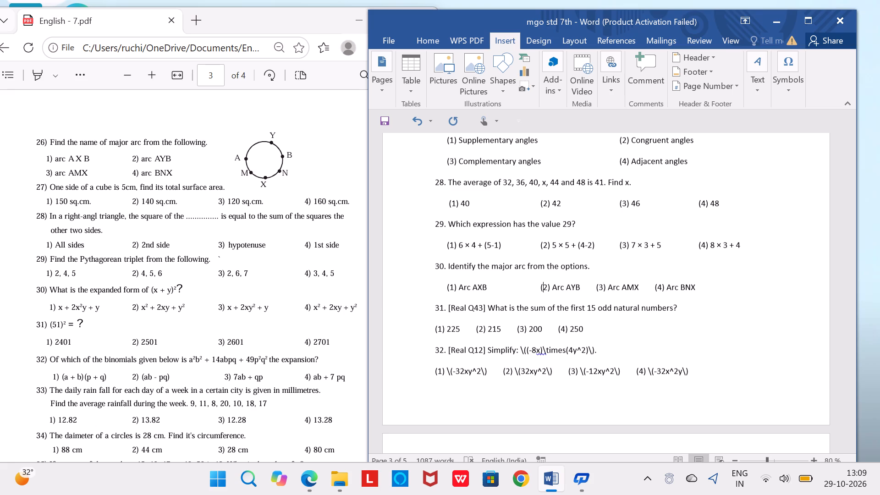
key(Right)
key(Right)
key(Right)
key(Right)
key(Tab)
Break options (3) and (4) of question 30 onto a new line indented by six spaces.
key(Right)
key(Right)
key(Right)
key(Right)
key(Right)
key(Right)
key(Right)
key(Right)
key(Right)
key(Right)
key(Right)
key(Right)
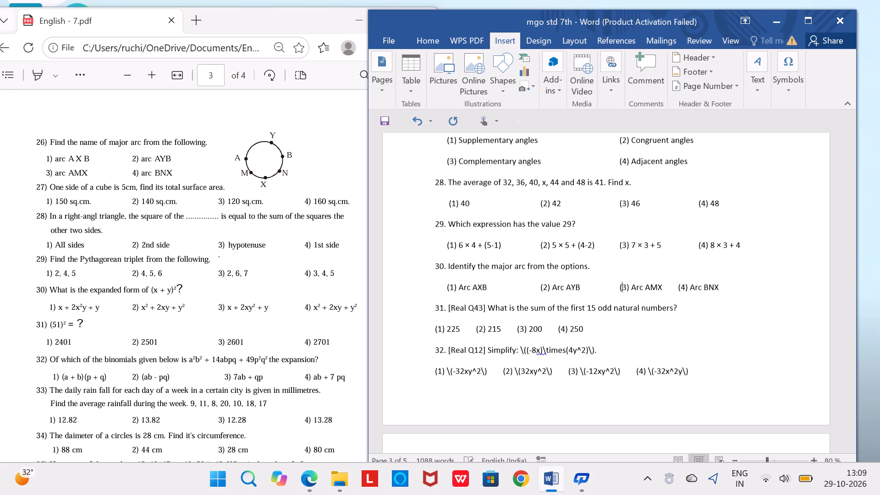
key(Left)
key(Left)
key(Left)
key(Left)
key(Left)
key(Left)
key(Left)
key(Left)
key(Left)
key(Left)
key(Left)
key(Left)
key(Return)
key(space)
key(space)
key(space)
key(space)
key(space)
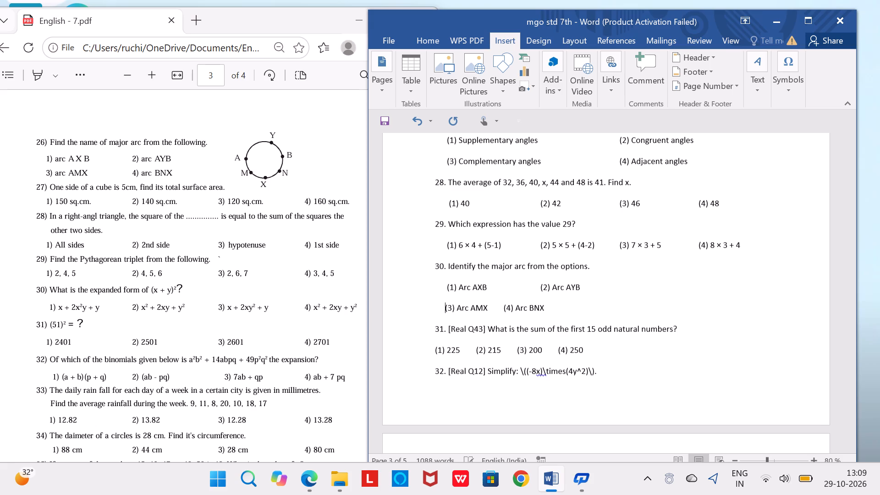
key(space)
Tab option (4) Arc BNX of question 30 over to line up under option (2).
key(Right)
key(Right)
key(Right)
key(Right)
key(Right)
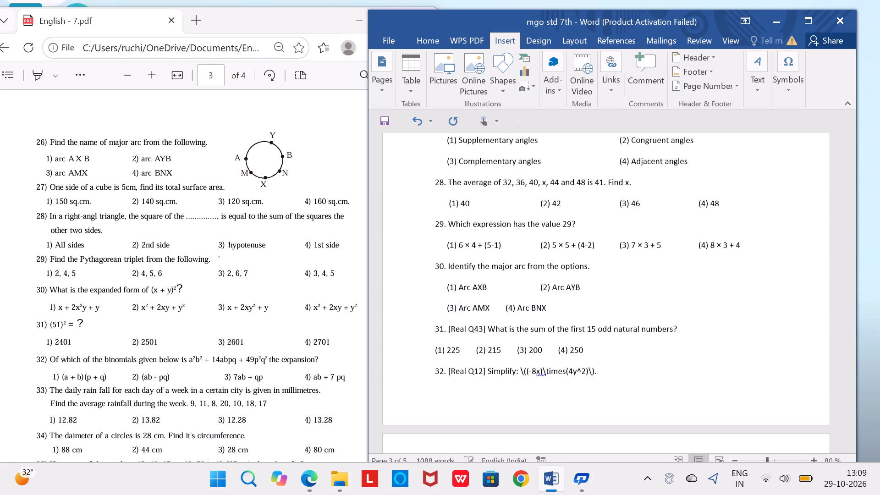
key(Right)
key(Right)
key(Right)
key(Right)
key(Right)
key(Right)
key(Right)
key(Right)
key(Right)
key(Left)
key(Tab)
key(Tab)
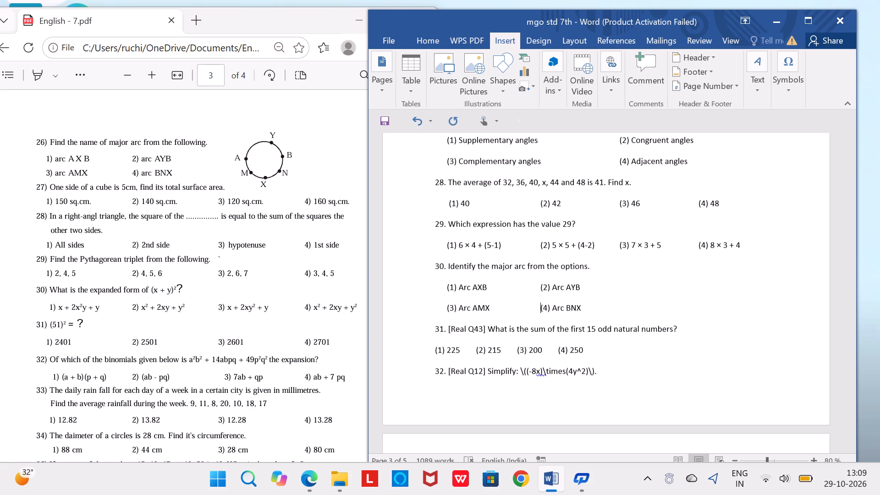
Capture the circle diagram of question 26 in English - 7.pdf with Snipping Tool, including all point labels, and copy the snip.
click(240, 487)
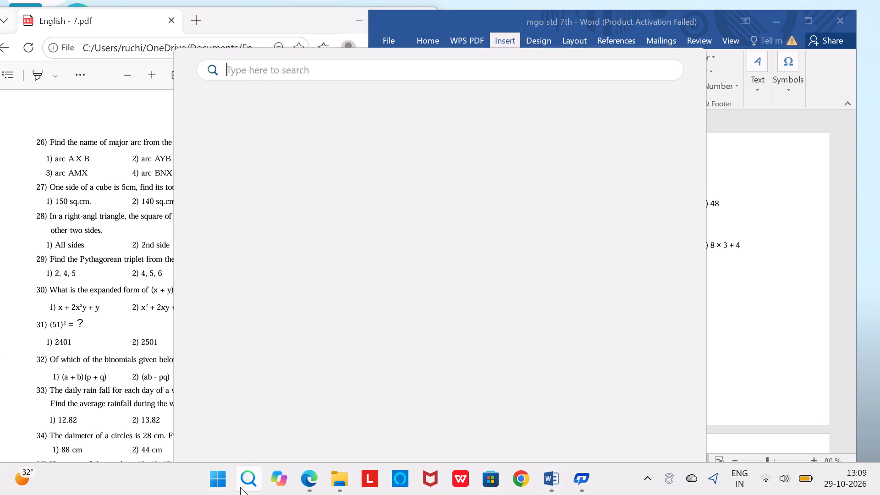
click(295, 158)
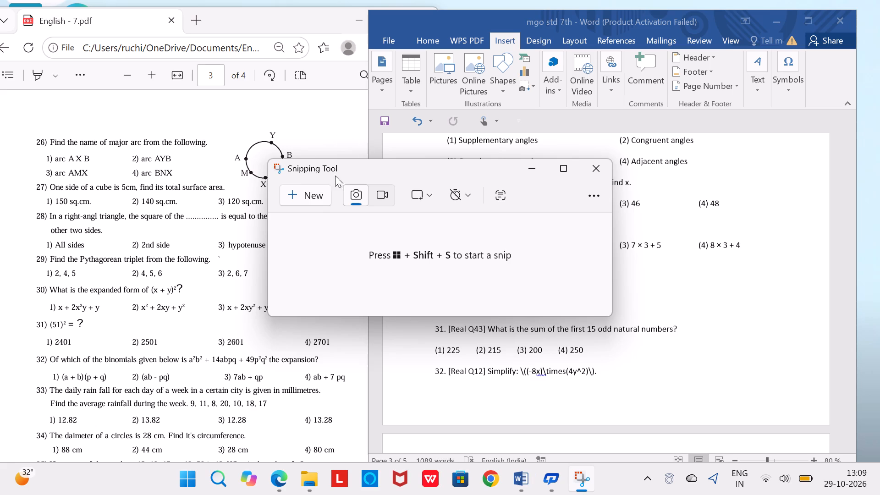
click(295, 190)
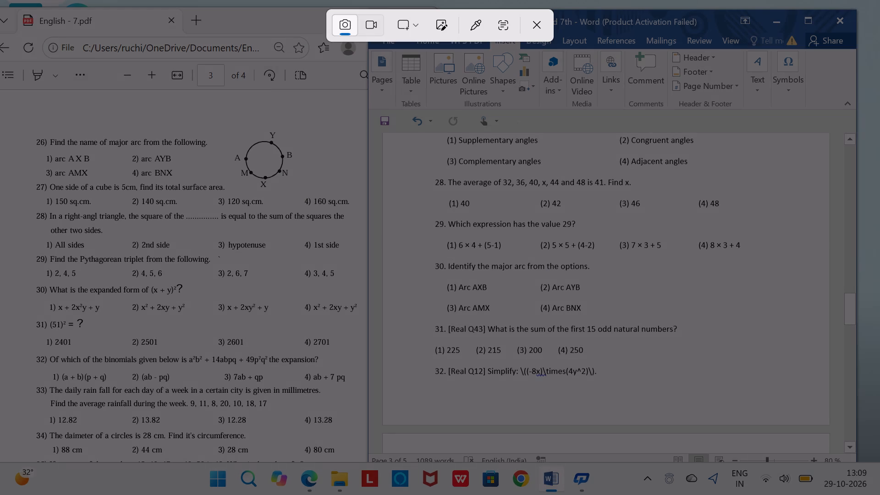
drag(227, 127, 289, 183)
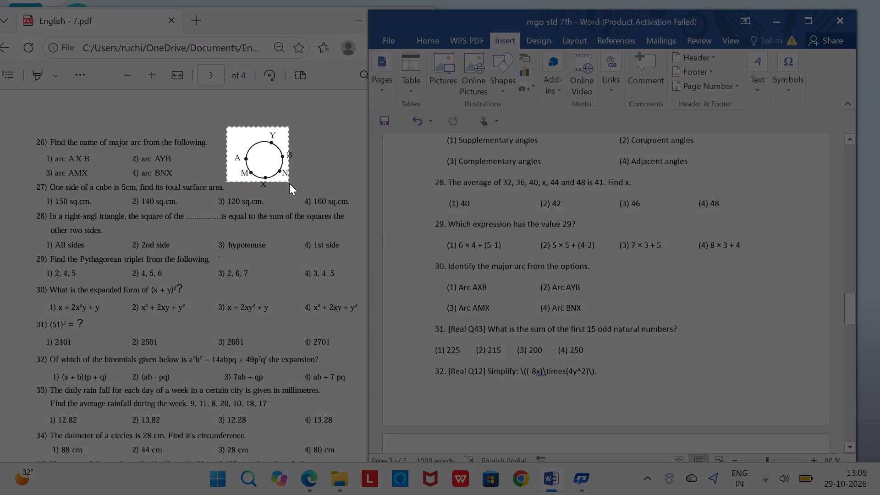
drag(289, 183, 301, 191)
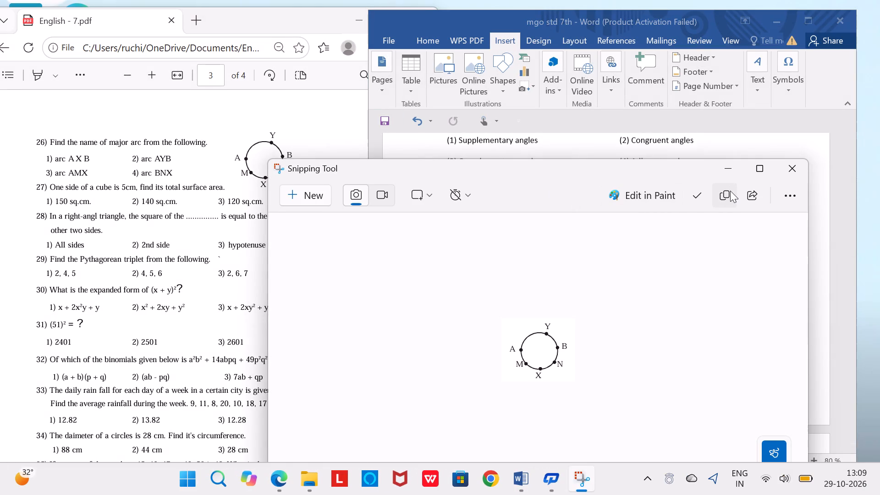
click(730, 191)
click(729, 174)
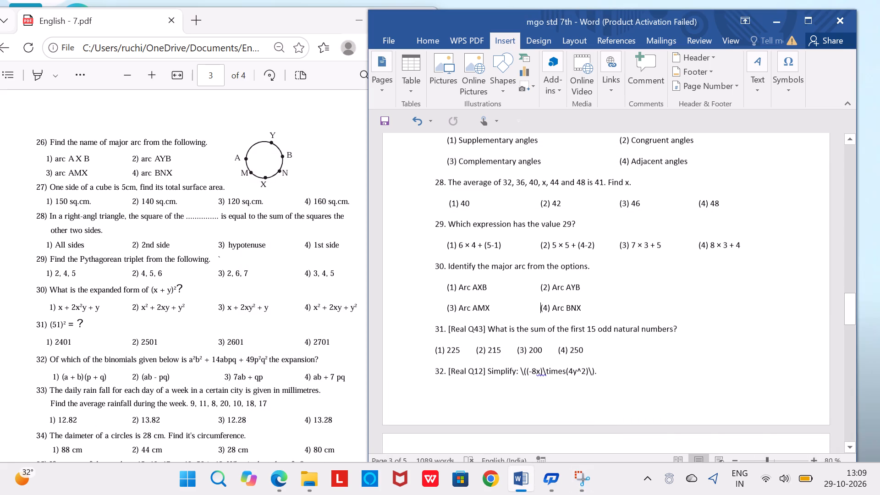
Paste the circle diagram after option (2) of question 30 and set its text wrapping to Tight.
click(619, 295)
key(ctrl+v)
click(640, 302)
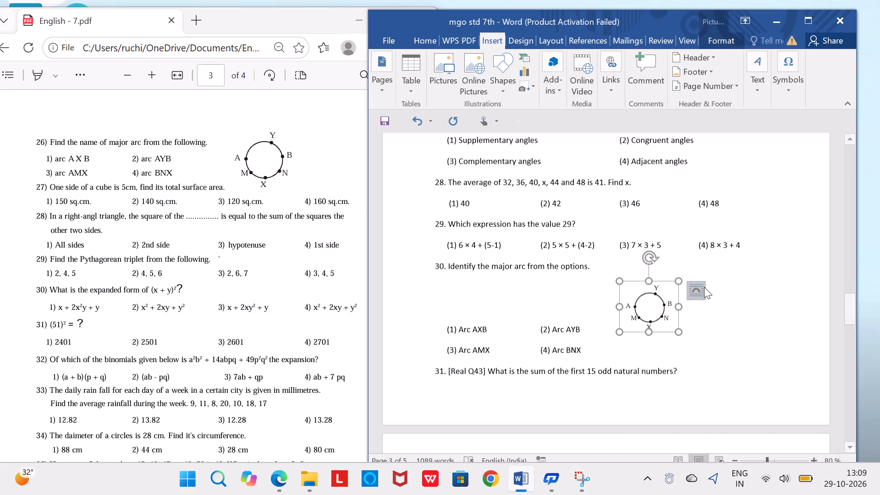
click(704, 287)
click(755, 350)
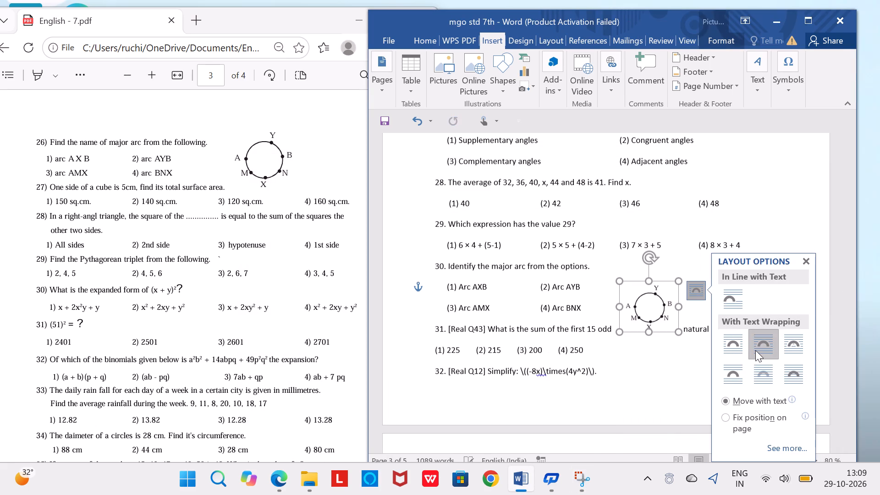
Position the circle diagram beside question 30's options, clear of question 31, and enlarge it slightly in width and height.
drag(652, 306, 636, 290)
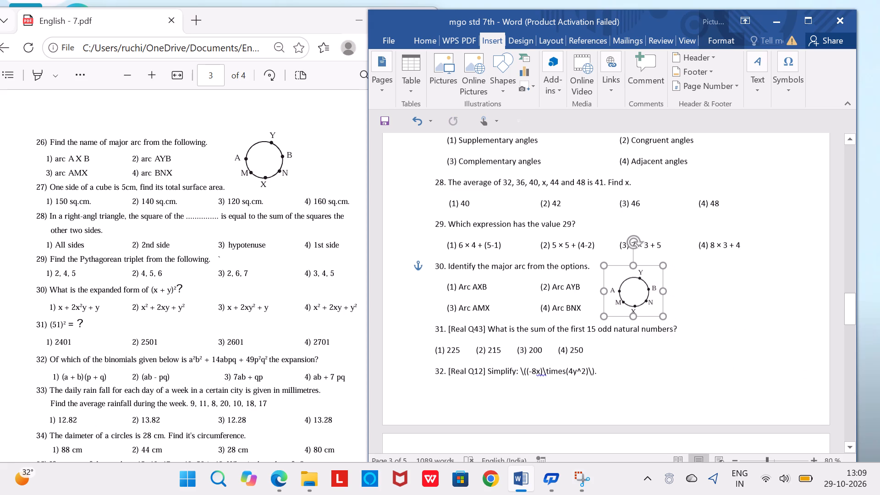
drag(636, 290, 635, 287)
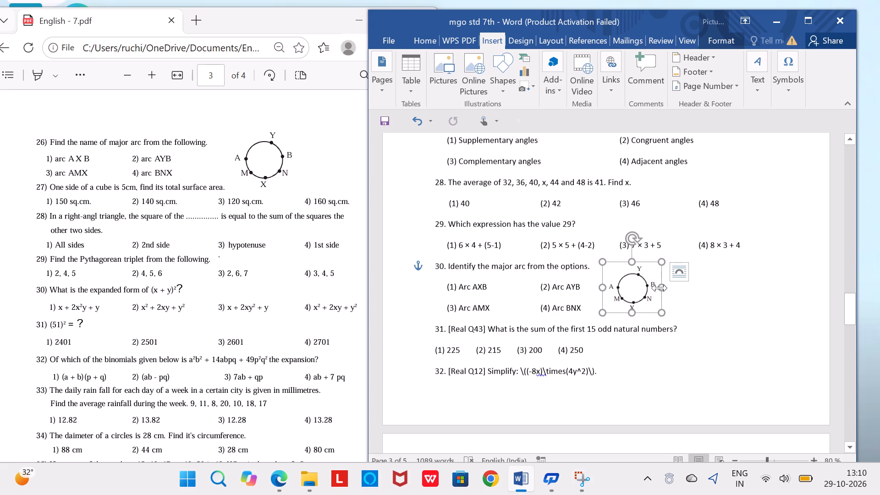
drag(660, 288, 665, 288)
drag(635, 312, 635, 317)
click(487, 328)
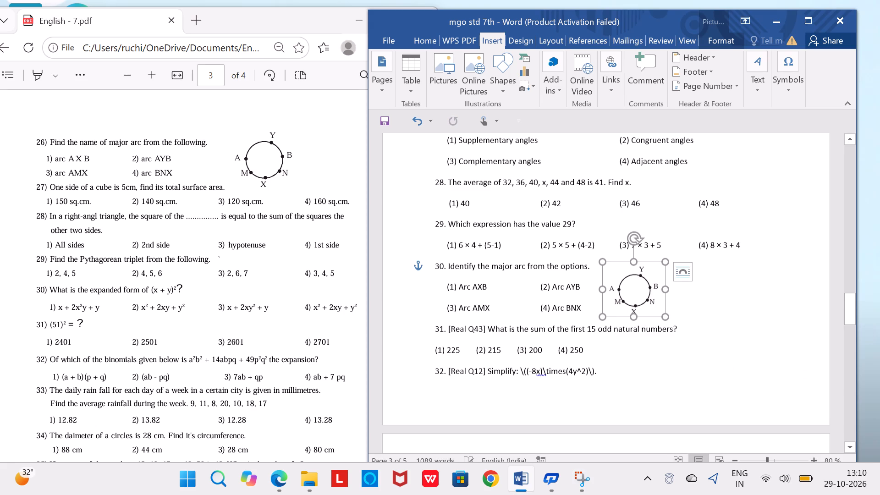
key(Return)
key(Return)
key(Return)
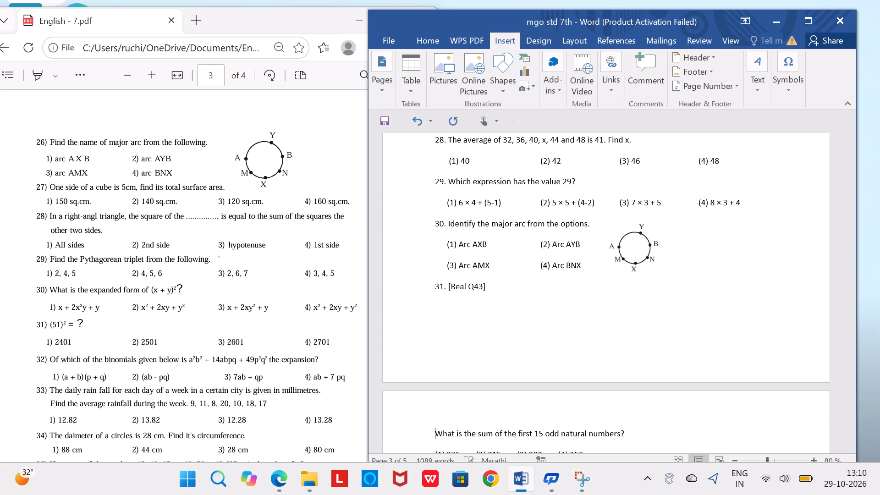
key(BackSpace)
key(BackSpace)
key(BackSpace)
Delete the [Real Q43] tag from question 31, keeping "What is the sum of the first 15 odd natural numbers?".
key(BackSpace)
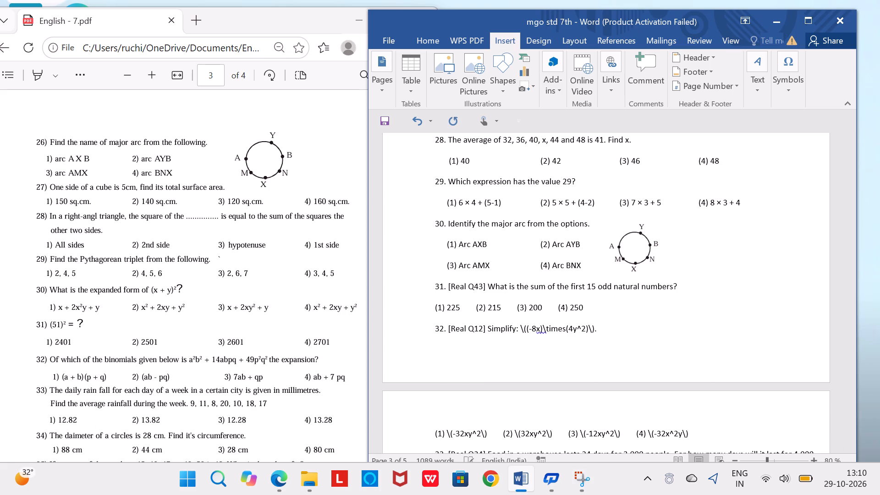
key(BackSpace)
key(BackSpace)
key(BackSpace)
key(BackSpace)
key(BackSpace)
key(BackSpace)
key(BackSpace)
key(BackSpace)
key(BackSpace)
key(BackSpace)
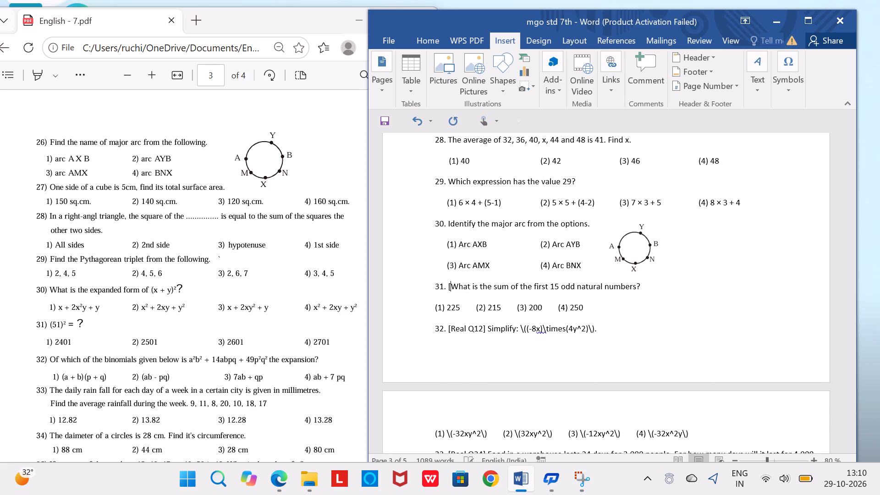
Indent the option row of question 31 by seven spaces before option (1).
key(Down)
key(Left)
key(Left)
key(Left)
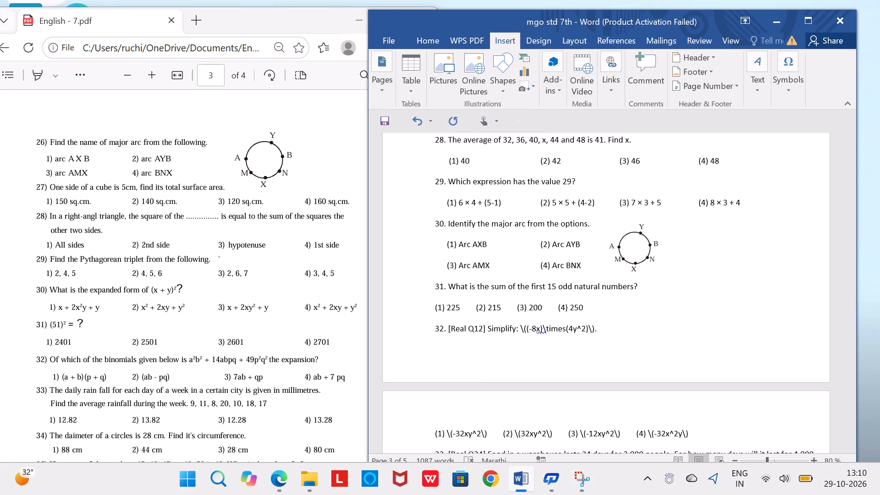
key(Left)
key(space)
key(space)
key(space)
key(space)
key(space)
key(space)
key(space)
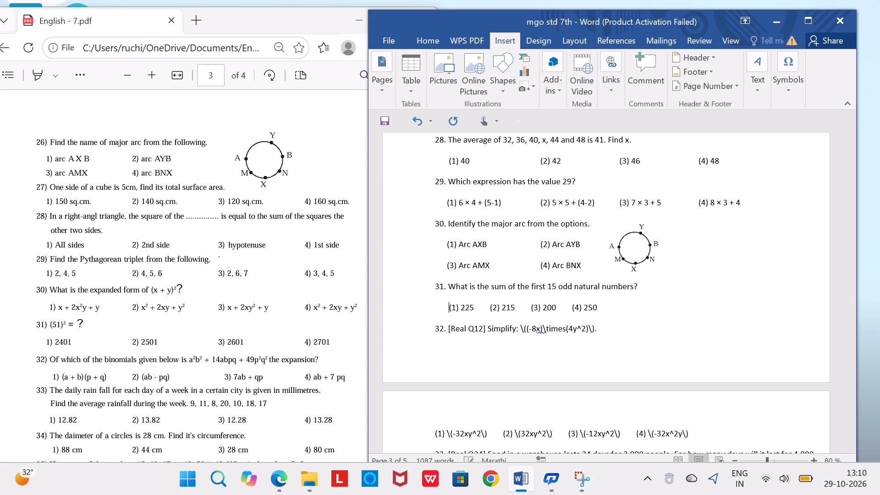
Tab option (2) 215 of question 31 over to align with the second option column above.
key(Right)
key(Right)
key(Right)
key(Right)
key(Right)
key(Right)
key(Right)
key(Right)
key(Right)
key(Tab)
key(Tab)
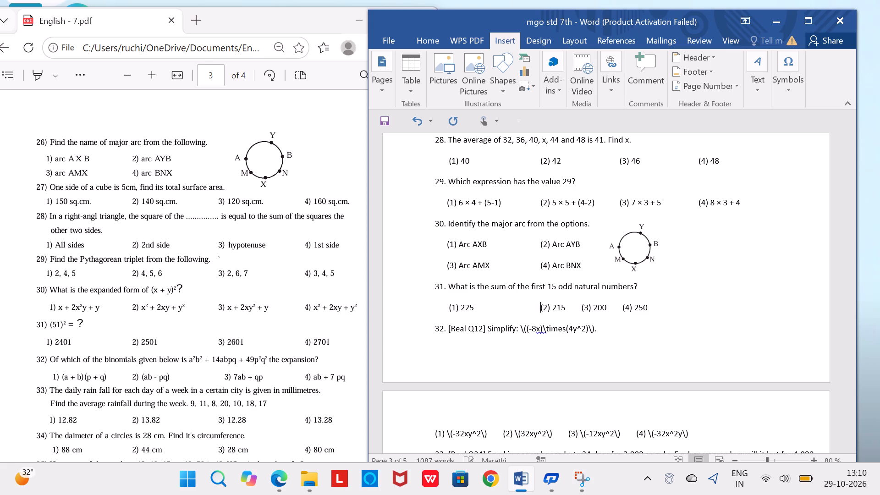
Tab option (3) 200 of question 31 over to align with the third option column above.
key(Right)
key(Right)
key(Right)
key(Right)
key(Right)
key(Right)
key(Right)
key(Right)
key(Right)
key(Right)
key(Left)
key(Tab)
key(Tab)
Tab option (4) 250 of question 31 over to align with the fourth option column above.
key(Right)
key(Right)
key(Right)
key(Right)
key(Right)
key(Right)
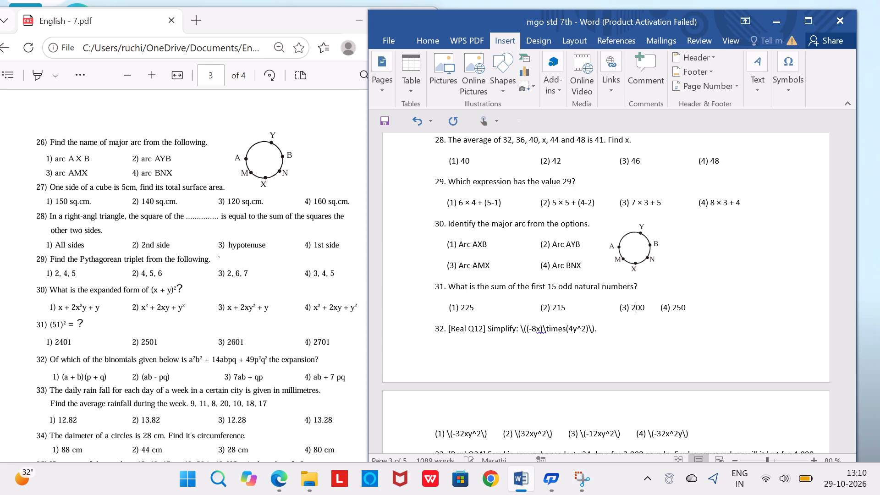
key(Right)
key(Right)
key(Right)
key(Tab)
key(Tab)
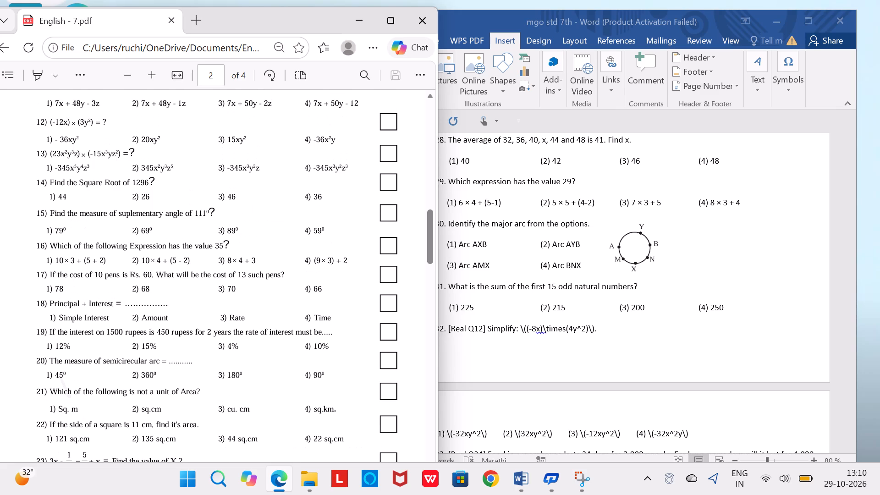
Delete the Real Q12 tag text and its closing bracket in front of "Simplify" in question 32.
key(BackSpace)
key(BackSpace)
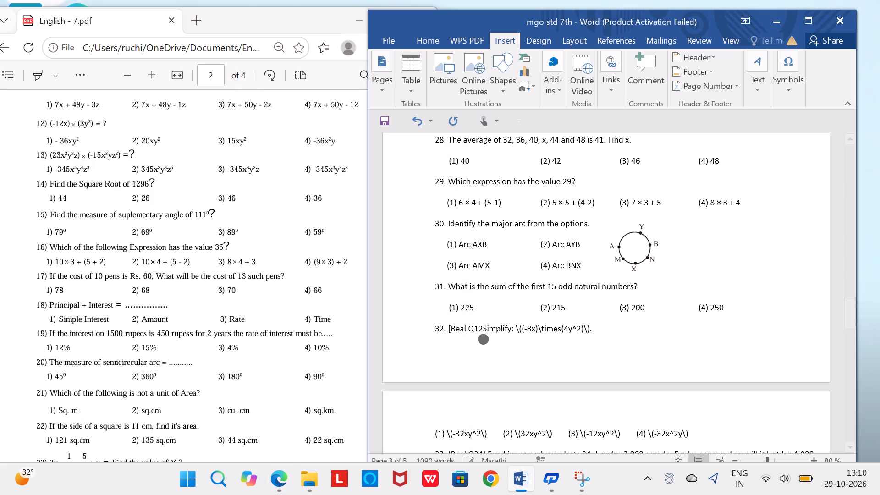
key(BackSpace)
key(BackSpace)
key(BackSpace)
key(BackSpace)
key(BackSpace)
key(BackSpace)
key(BackSpace)
key(BackSpace)
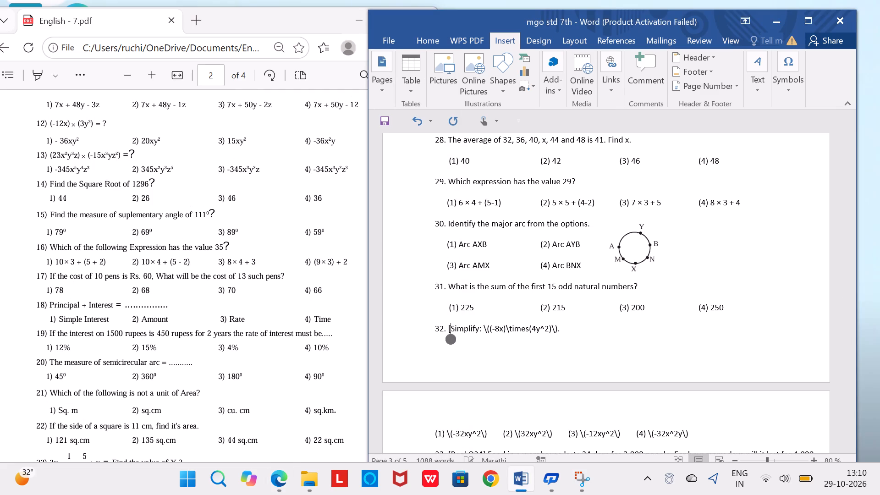
Remove the opening LaTeX delimiter \( in front of (-8x) in question 32.
key(Right)
key(Right)
key(Right)
key(Right)
key(Right)
key(Right)
key(Right)
key(Right)
key(Right)
key(Right)
key(Right)
key(Right)
key(BackSpace)
key(BackSpace)
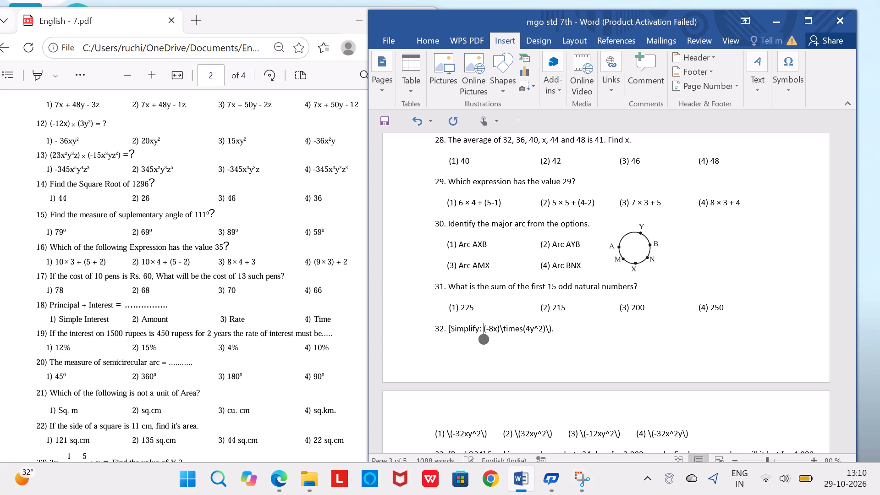
Replace \times between (-8x) and (4y^2) in question 32 with a single space.
key(Right)
key(Right)
key(Right)
key(Right)
key(Right)
key(Right)
key(Right)
key(Right)
key(Right)
key(Right)
key(Right)
key(BackSpace)
key(BackSpace)
key(BackSpace)
key(BackSpace)
key(BackSpace)
key(BackSpace)
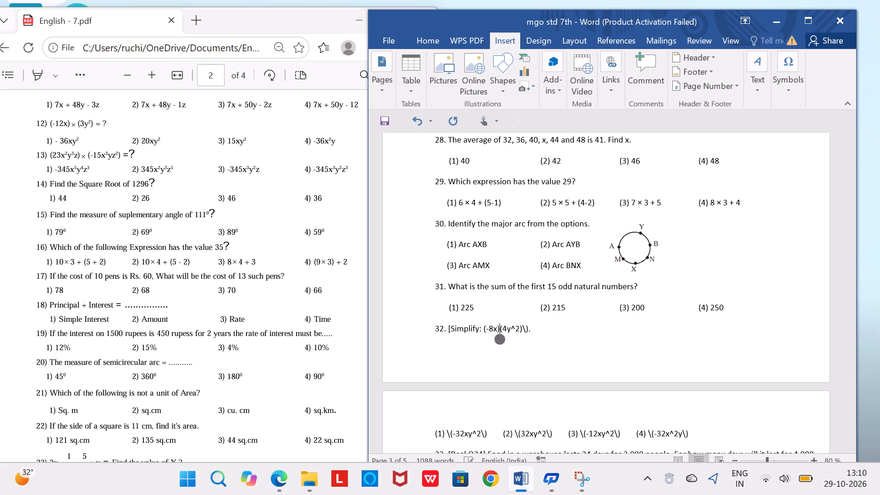
key(space)
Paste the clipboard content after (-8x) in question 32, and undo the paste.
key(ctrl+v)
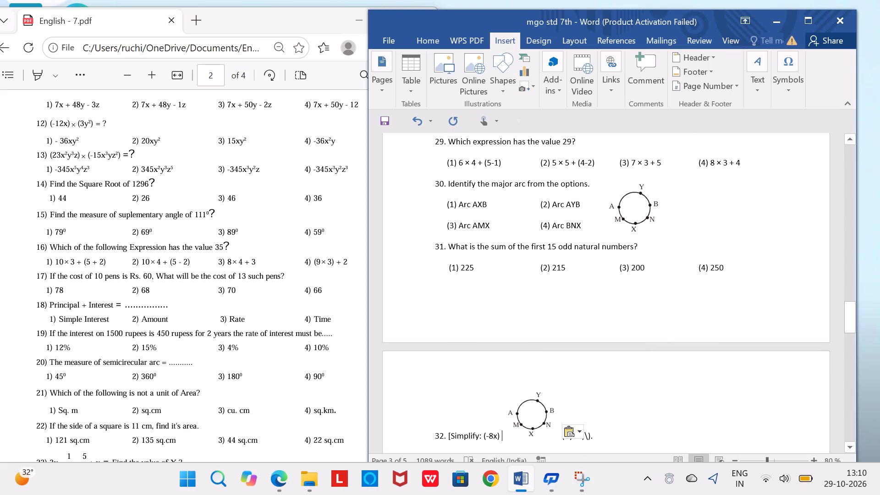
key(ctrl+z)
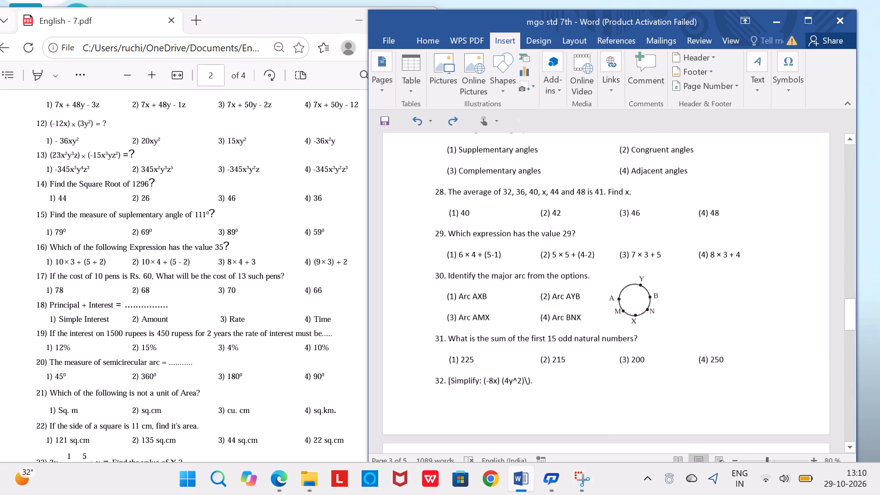
Delete the leftover opening bracket before "Simplify" in question 32.
key(BackSpace)
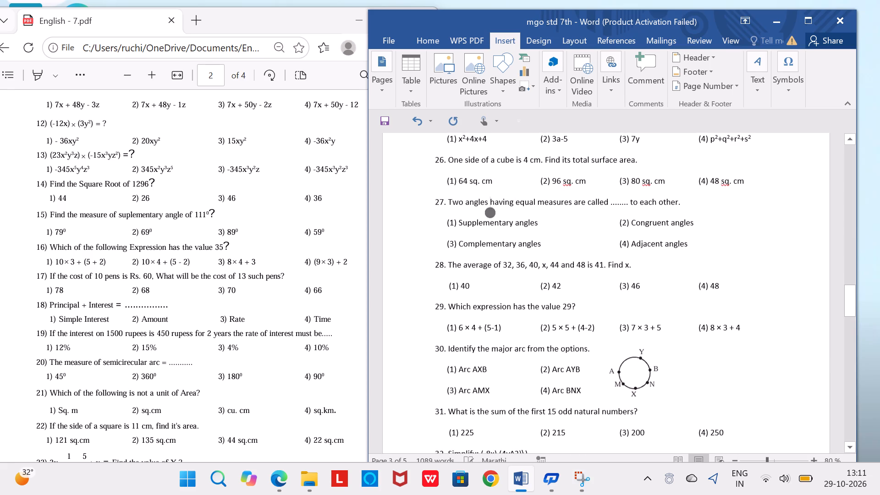
Copy the × sign from option (1) of question 29 and paste it between (-8x) and (4y^2) in question 32.
key(Left)
key(Left)
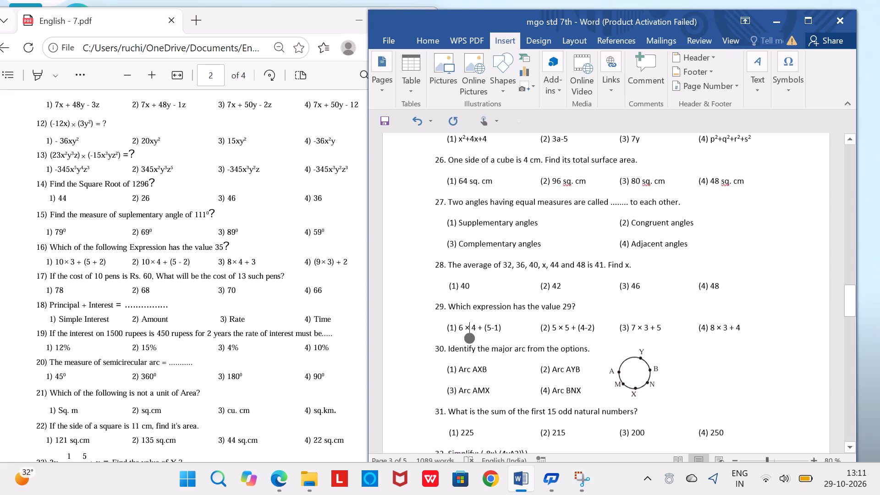
key(shift+Left)
key(ctrl+c)
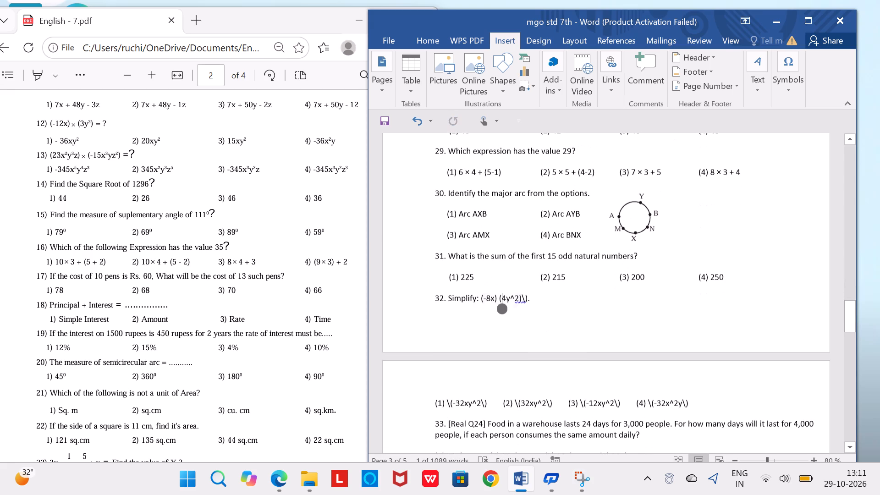
key(Left)
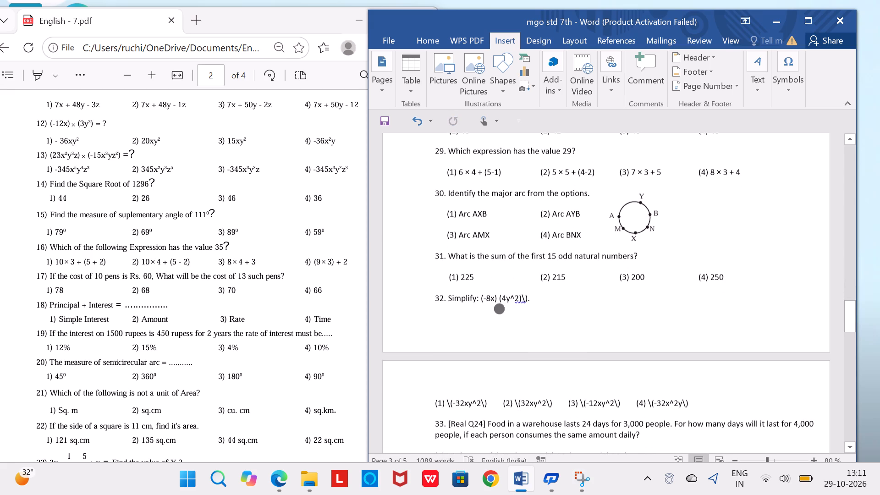
key(ctrl+v)
key(space)
key(BackSpace)
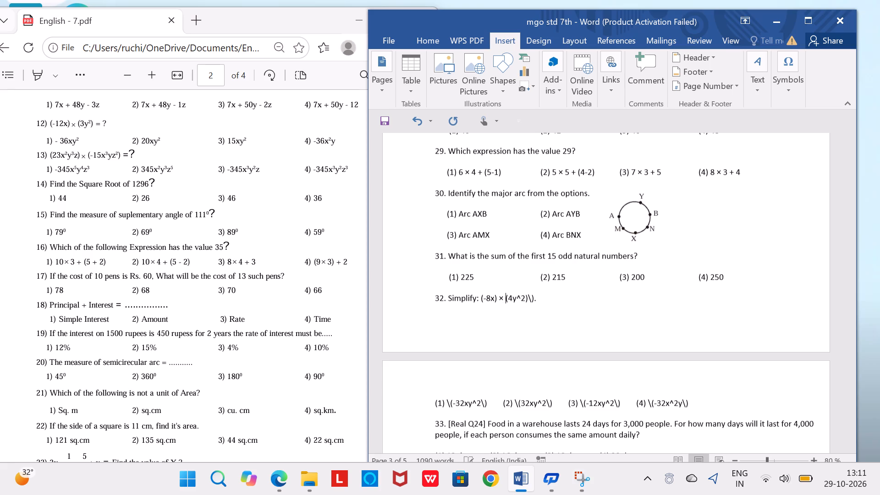
Remove the closing LaTeX delimiter \) after (4y^2) in question 32, keeping the full stop.
key(Right)
key(Right)
key(Right)
key(Right)
key(Right)
key(Right)
key(Right)
key(Right)
key(BackSpace)
key(BackSpace)
Replace ^2 with a superscript 2 in question 32 so the second factor reads (4y²).
key(Left)
key(Left)
key(Right)
key(Left)
key(BackSpace)
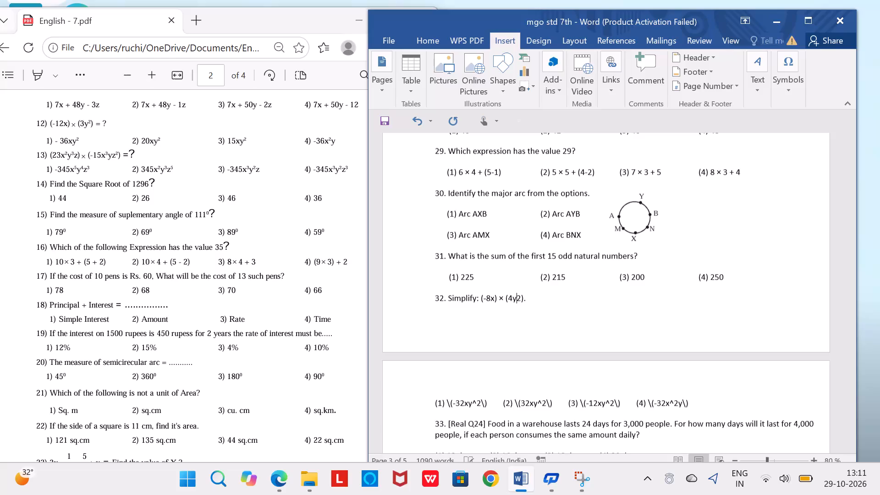
key(Right)
key(BackSpace)
key(ctrl+shift+equal)
key(2)
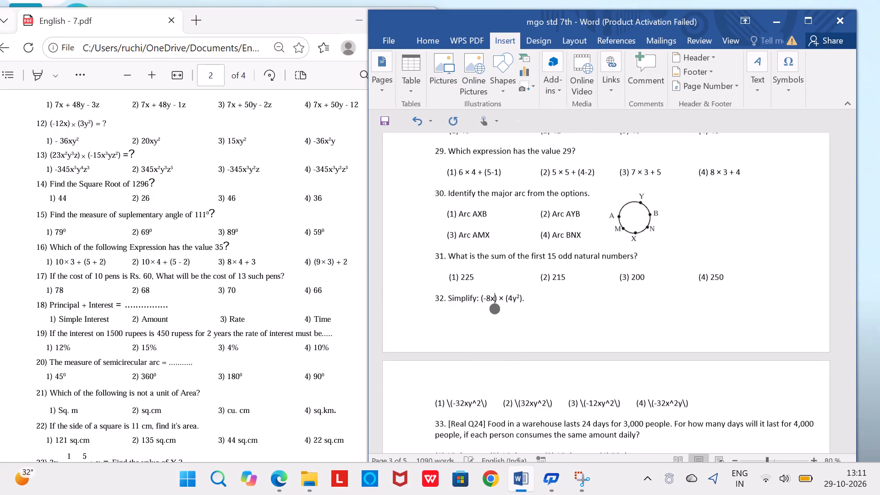
Insert a blank line before question 32 to push it onto the next page with its options.
key(Return)
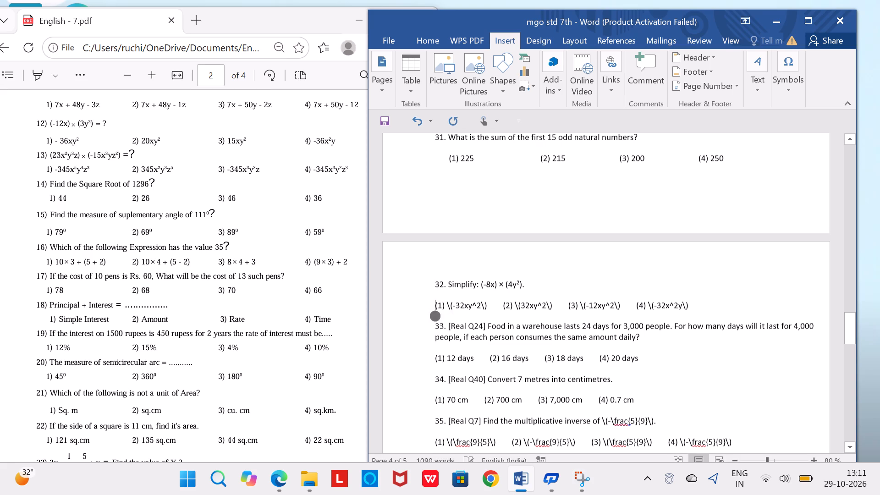
Indent the option row of question 32 by seven spaces before option (1).
key(space)
key(space)
key(space)
key(space)
key(space)
key(space)
key(space)
Clean option (1) of question 32 to read -32xy², without LaTeX delimiters and with a superscript 2.
key(Right)
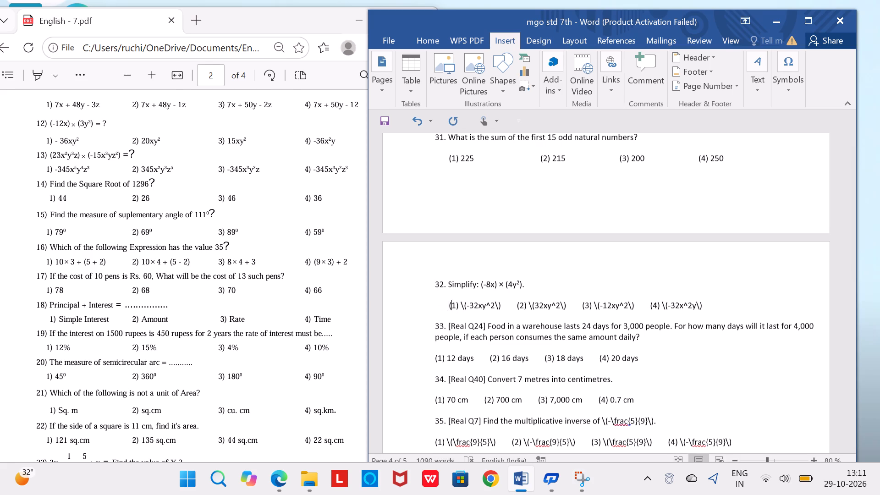
key(Right)
key(Right)
key(Right)
key(Right)
key(Right)
key(BackSpace)
key(BackSpace)
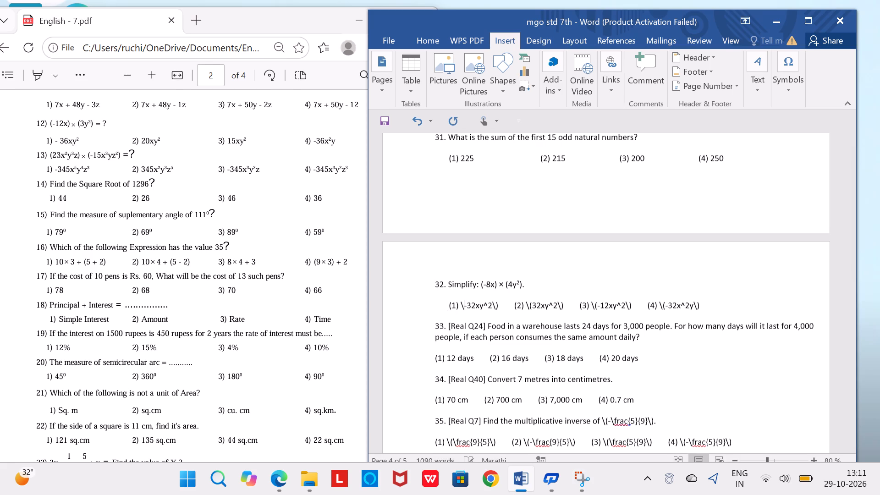
key(Right)
key(Right)
key(Right)
key(Right)
key(Right)
key(Right)
key(Right)
key(Right)
key(Right)
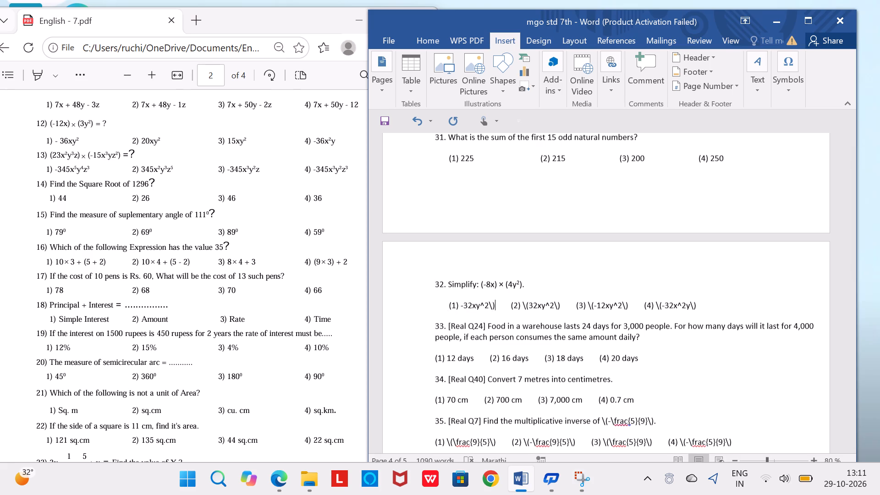
key(BackSpace)
key(BackSpace)
key(BackSpace)
key(BackSpace)
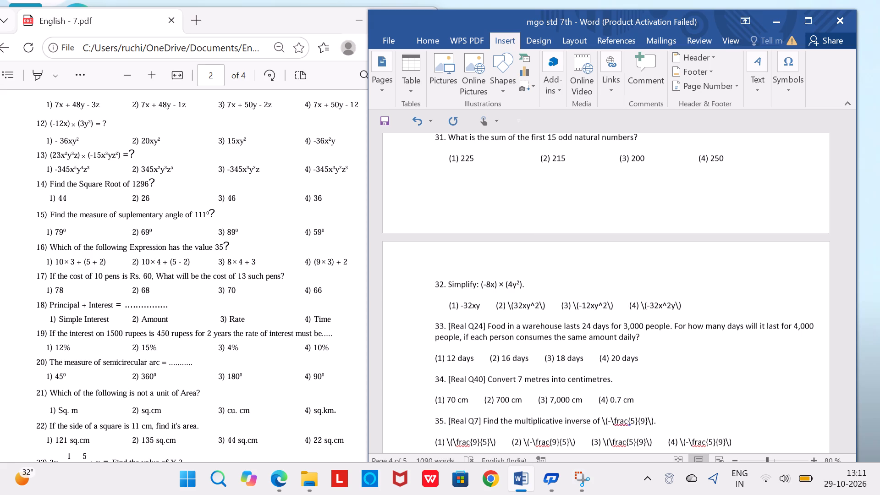
key(ctrl+shift+equal)
key(2)
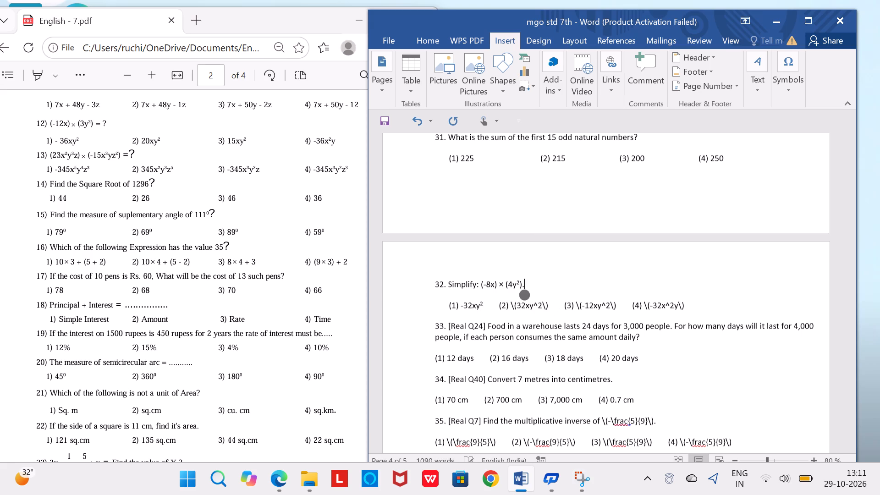
Clean option (2) of question 32 to read 32xy², without LaTeX delimiters and with a superscript 2.
key(Right)
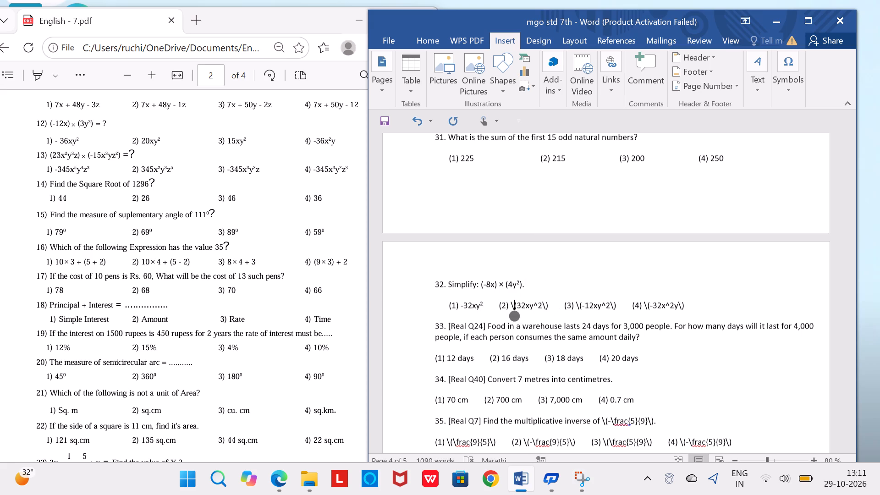
key(Right)
key(BackSpace)
key(BackSpace)
key(Right)
key(Right)
key(Right)
key(Right)
key(Right)
key(Right)
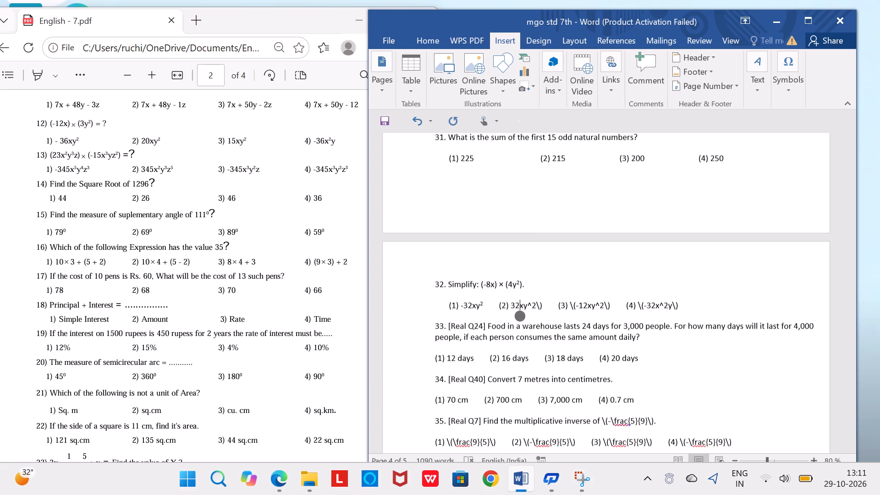
key(Right)
key(Right)
key(BackSpace)
key(BackSpace)
key(BackSpace)
key(BackSpace)
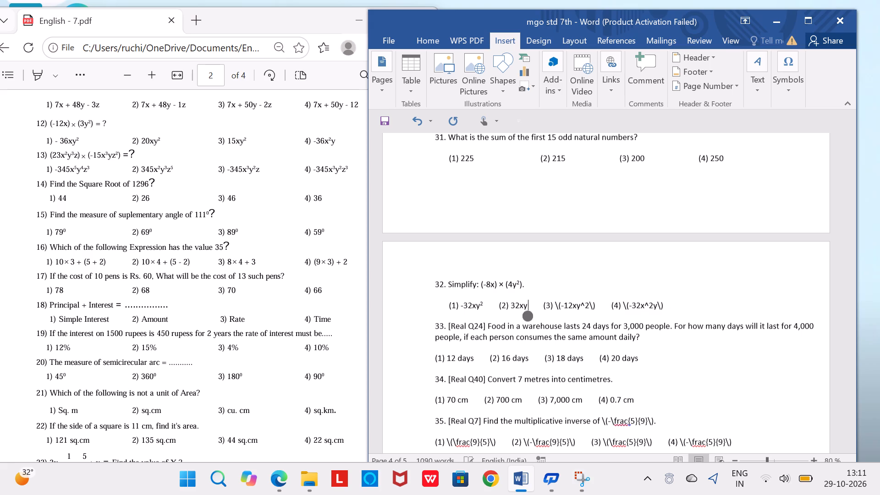
key(ctrl+shift+equal)
key(2)
Clean option (3) of question 32 to read -12xy², without LaTeX delimiters and with a superscript 2.
key(Right)
key(Right)
key(Right)
key(Right)
key(Right)
key(Right)
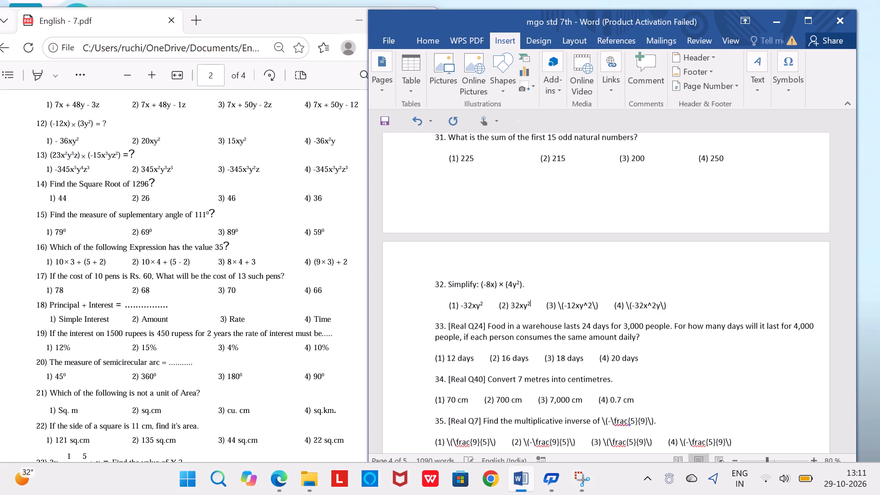
key(Right)
key(Right)
key(BackSpace)
key(BackSpace)
key(Right)
key(Right)
key(Right)
key(Right)
key(Right)
key(Right)
key(Right)
key(Right)
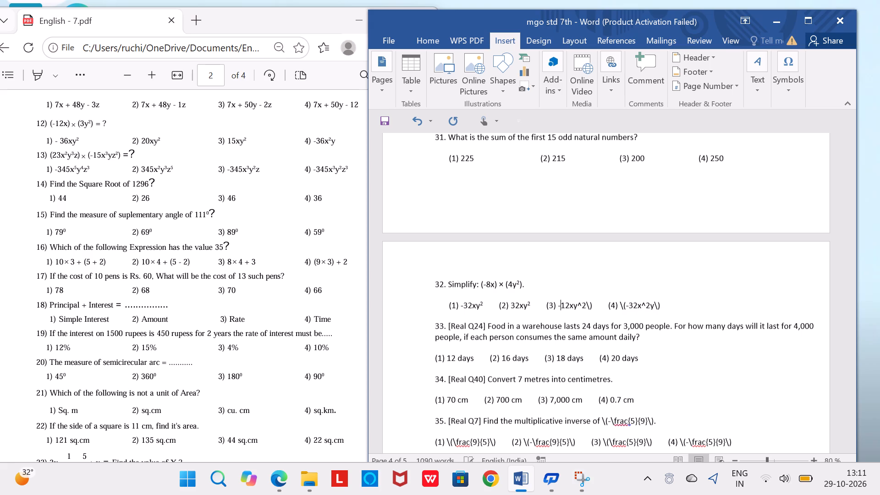
key(Right)
key(Right)
key(Left)
key(BackSpace)
key(BackSpace)
key(BackSpace)
key(BackSpace)
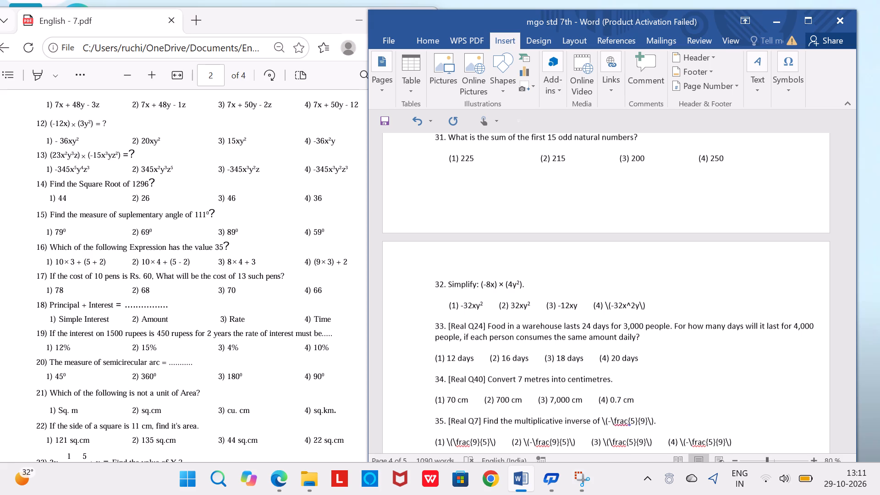
key(ctrl+shift+equal)
key(2)
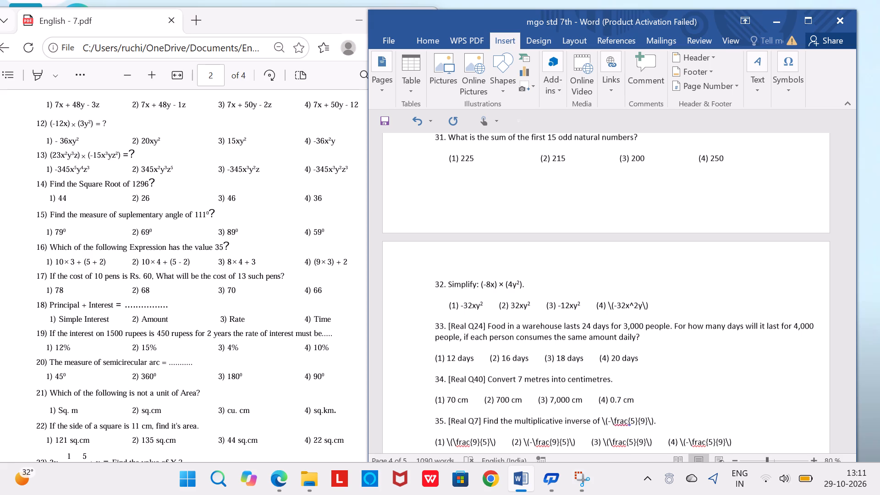
Clean option (4) of question 32 to read -32x²y, without LaTeX delimiters and with a superscript 2.
key(Right)
key(Right)
key(Right)
key(Up)
key(Right)
key(Right)
key(Right)
key(Right)
key(Right)
key(Right)
key(Right)
key(Right)
key(Right)
key(Right)
key(Right)
key(Right)
key(Right)
key(Right)
key(Right)
key(Right)
key(Right)
key(Right)
key(Right)
key(Right)
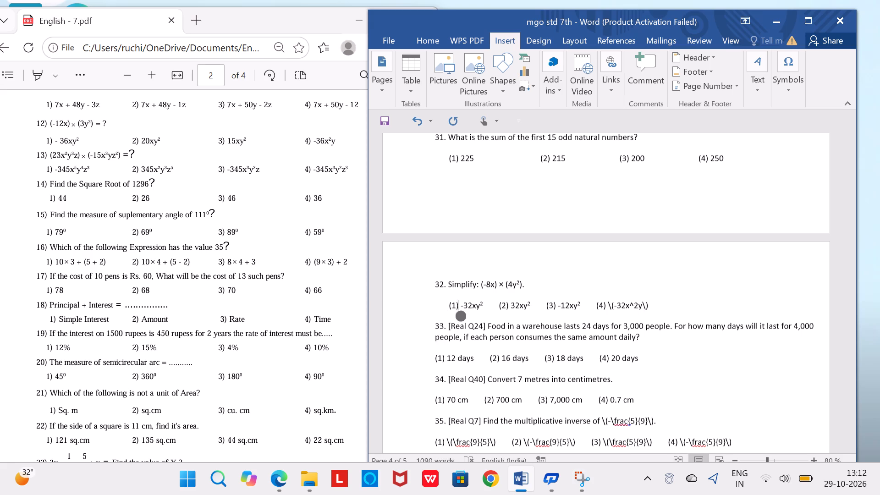
key(Right)
key(Right)
key(Right)
key(Right)
key(Right)
key(Right)
key(Right)
key(Right)
key(Right)
key(Right)
key(Right)
key(BackSpace)
key(BackSpace)
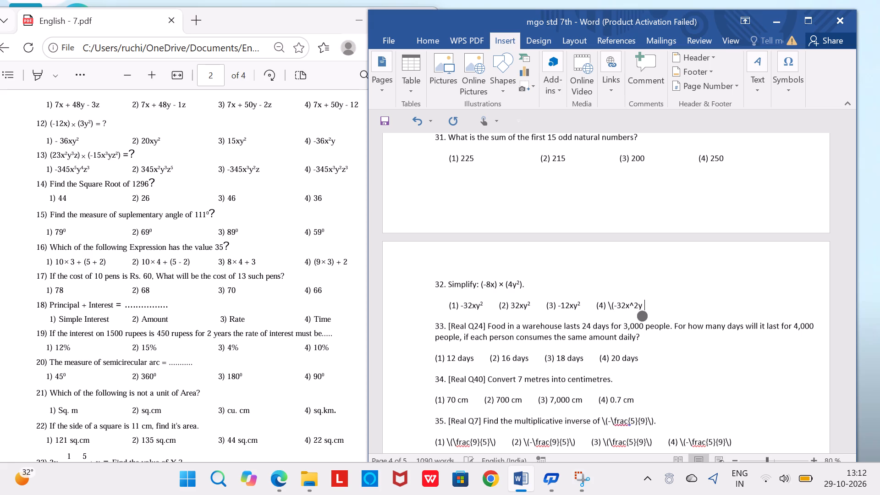
key(BackSpace)
key(ctrl+z)
key(ctrl+z)
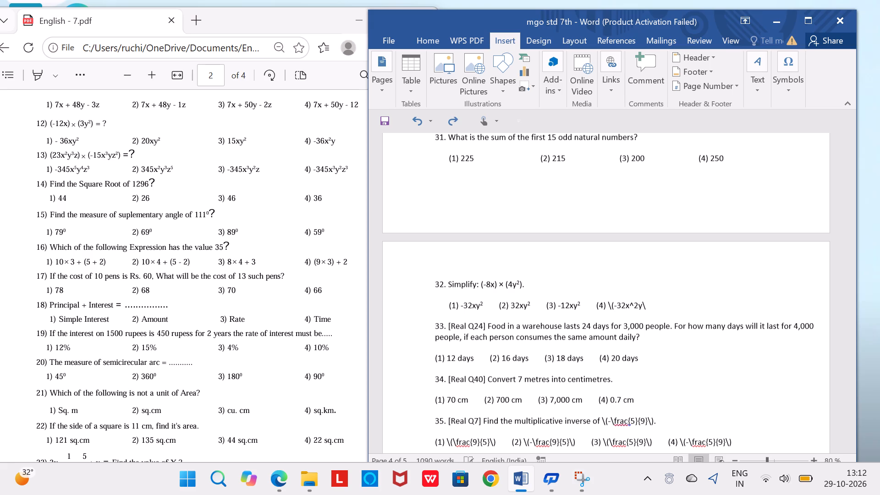
key(BackSpace)
key(BackSpace)
key(BackSpace)
key(BackSpace)
key(ctrl+shift+equal)
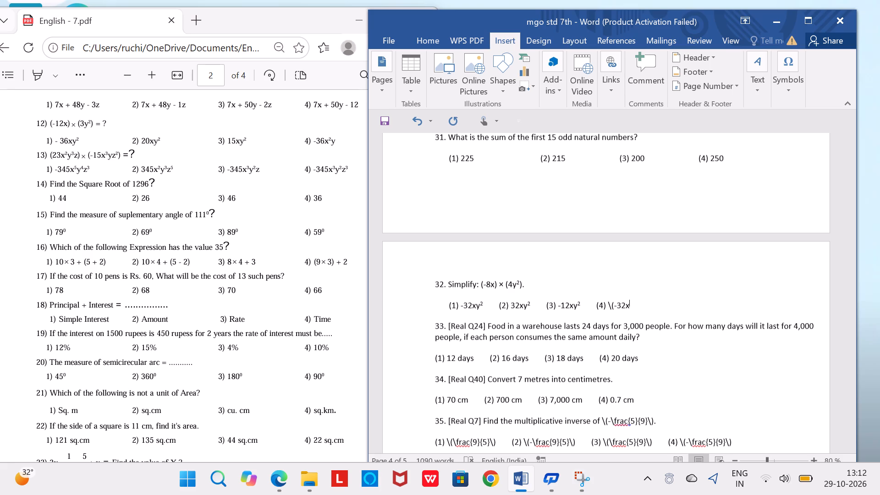
key(2)
key(ctrl+shift+equal)
key(y)
key(Left)
key(Left)
key(Right)
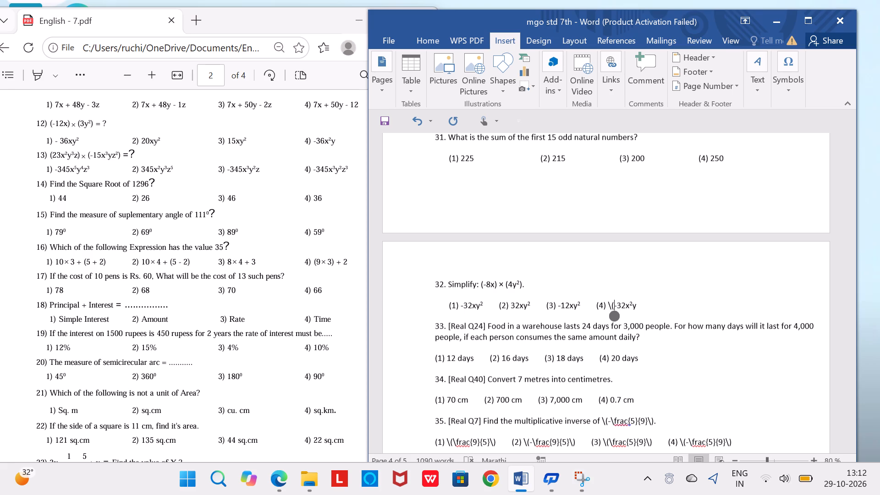
key(BackSpace)
key(BackSpace)
Space out options (2), (3) and (4) of question 32 to line up with the option columns of question 31.
key(Left)
key(Left)
key(Left)
key(Left)
key(Left)
key(Left)
key(Left)
key(Left)
key(Left)
key(Left)
key(Left)
key(Left)
key(Left)
key(Left)
key(Left)
key(Left)
key(Left)
key(Left)
key(Left)
key(Left)
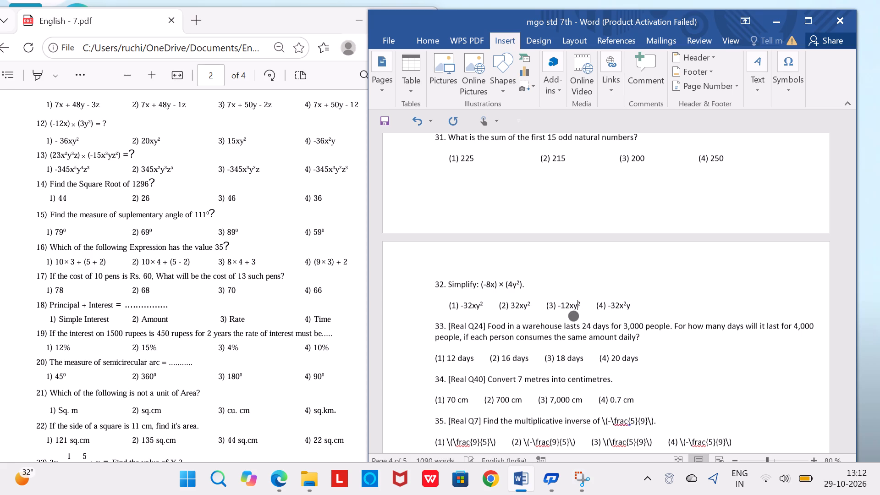
key(Left)
key(Left)
key(Tab)
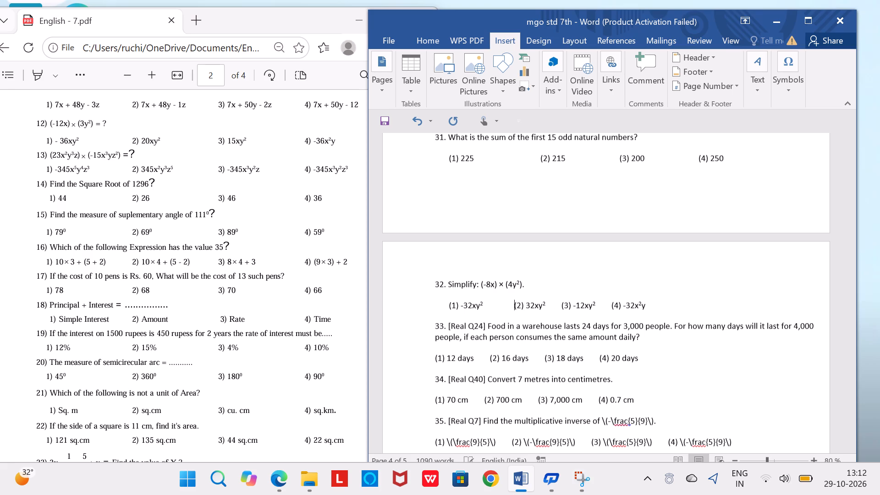
key(Tab)
key(Right)
key(Right)
key(Right)
key(Right)
key(Right)
key(Right)
key(Right)
key(Right)
key(Right)
key(Right)
key(Right)
key(Right)
key(Right)
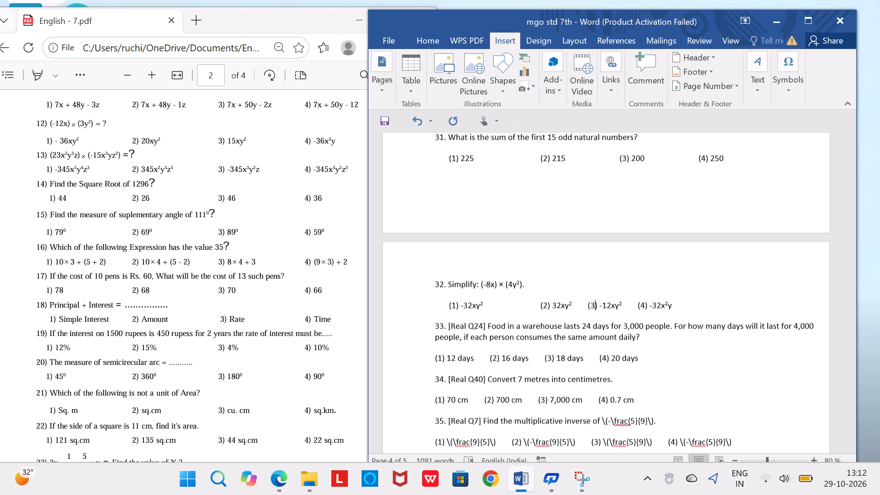
key(Left)
key(Left)
key(Tab)
key(Tab)
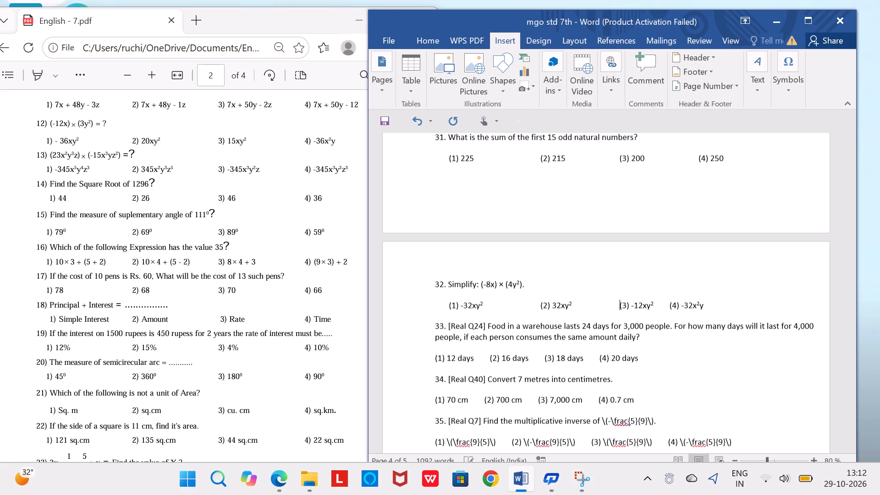
key(Right)
key(Right)
key(Right)
key(Right)
key(Right)
key(Right)
key(Right)
key(Right)
key(Right)
key(Right)
key(Right)
key(Right)
key(Tab)
key(Tab)
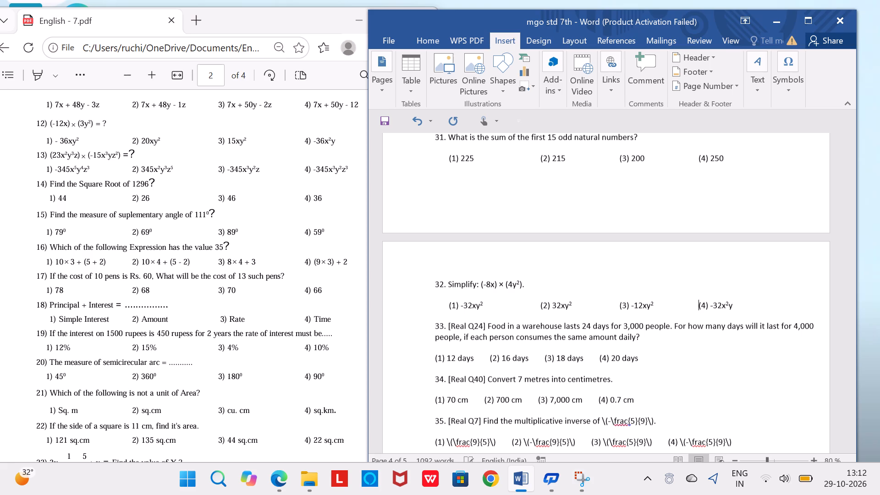
key(Tab)
key(BackSpace)
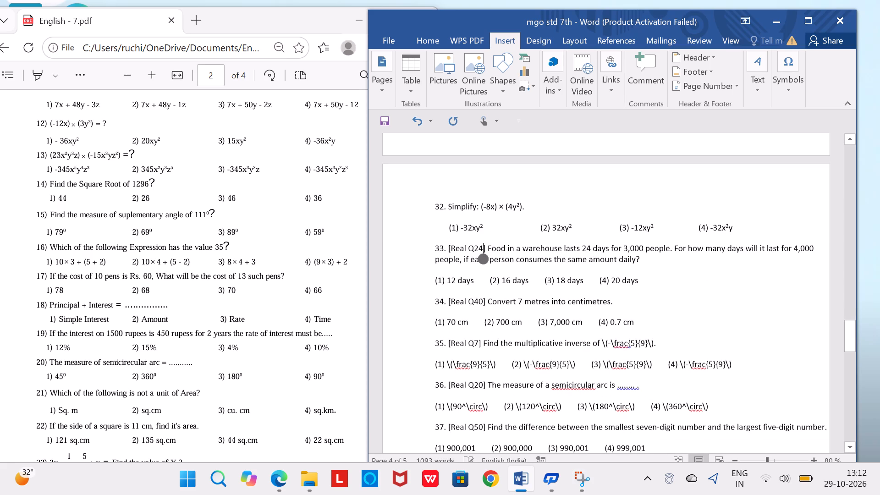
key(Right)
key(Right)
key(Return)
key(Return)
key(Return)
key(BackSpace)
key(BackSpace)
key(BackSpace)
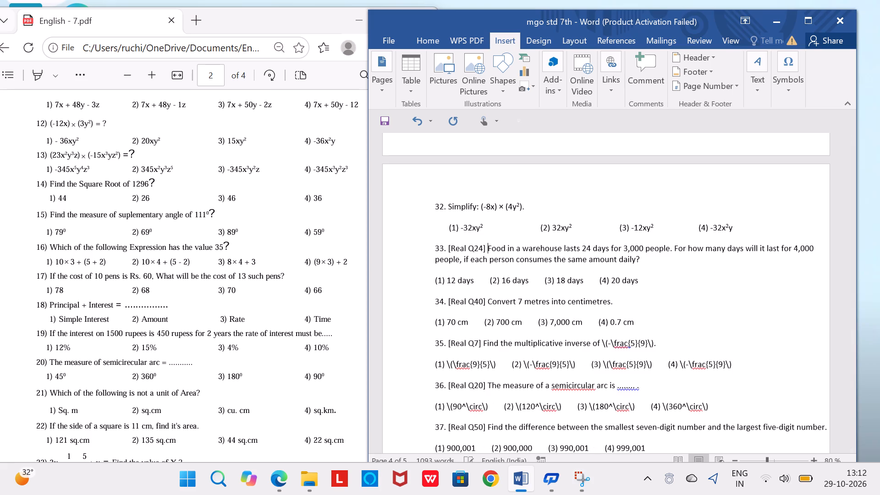
Delete the source tag [Real Q24] from the start of question 33.
key(BackSpace)
key(BackSpace)
key(BackSpace)
key(BackSpace)
key(BackSpace)
key(BackSpace)
key(BackSpace)
key(BackSpace)
key(BackSpace)
key(BackSpace)
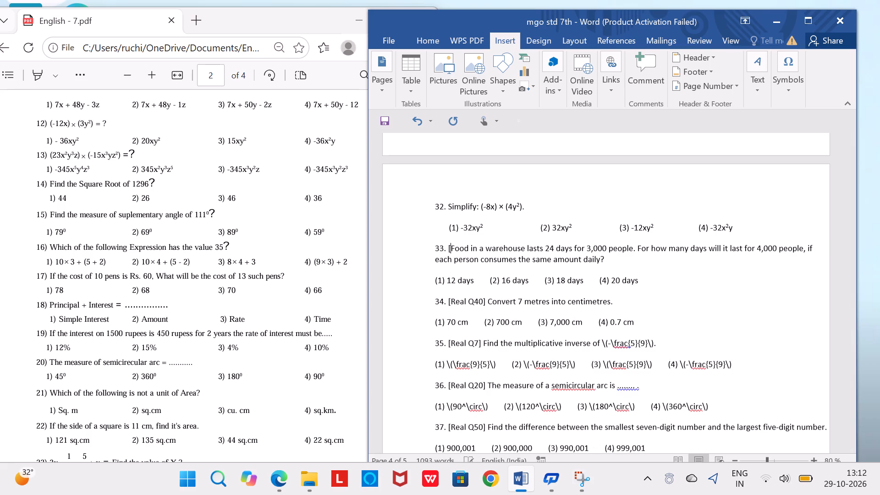
key(BackSpace)
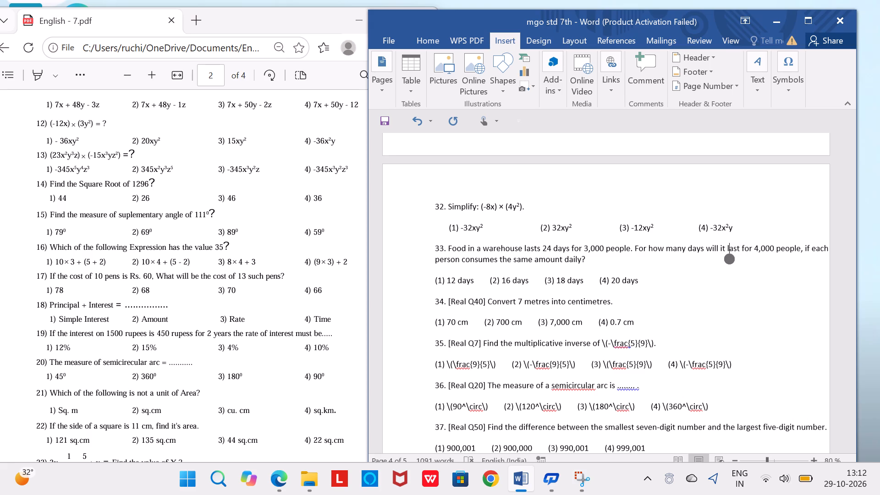
Break question 33 after "will it" and indent the second line, starting "last for 4,000 people", under the question text.
key(Left)
key(Return)
key(space)
key(space)
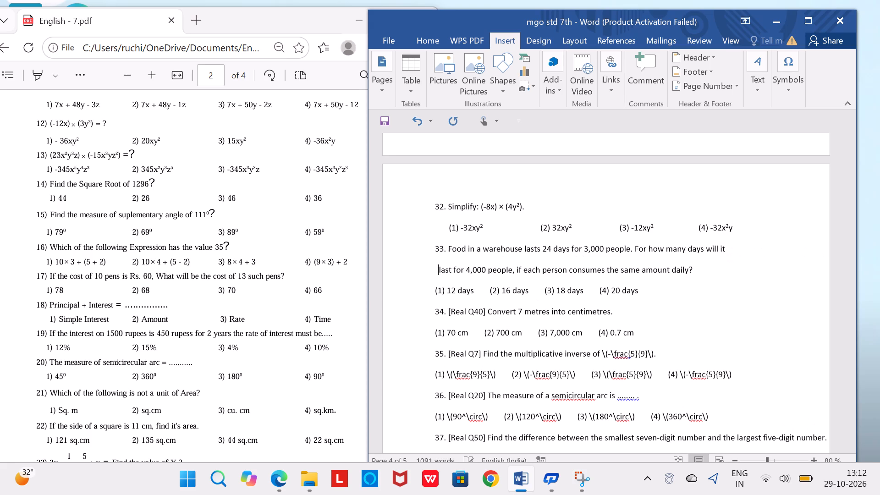
key(space)
key(space)
key(space)
key(space)
key(space)
key(BackSpace)
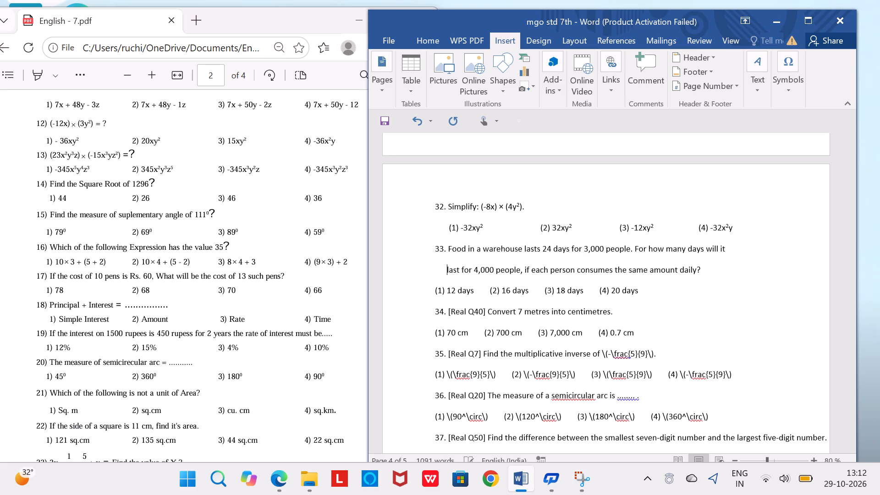
Indent the option row of question 33 so option (1) lines up with the question's second line.
key(space)
key(space)
key(space)
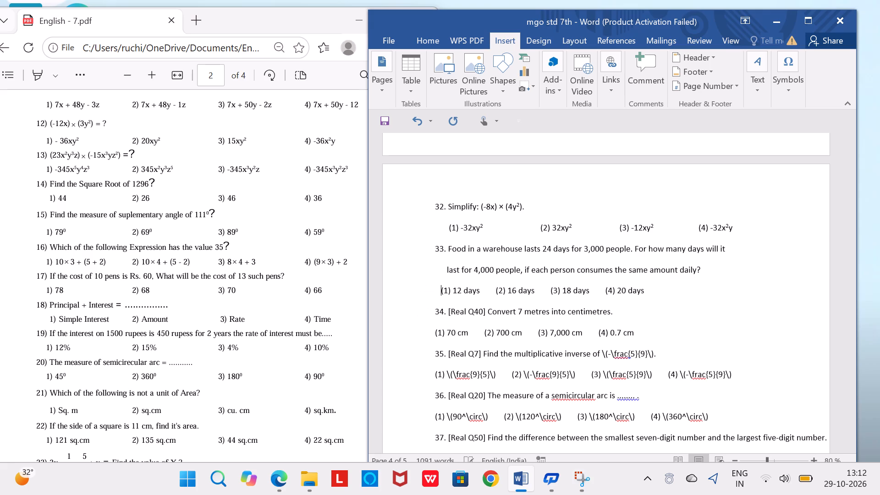
key(space)
key(space)
key(space)
Space out option (2) of question 33 to line up with option (2) of question 32.
key(Right)
key(Right)
key(Right)
key(Right)
key(Right)
key(Right)
key(Right)
key(Right)
key(Right)
key(Right)
key(Right)
key(Right)
key(Right)
key(Right)
key(Right)
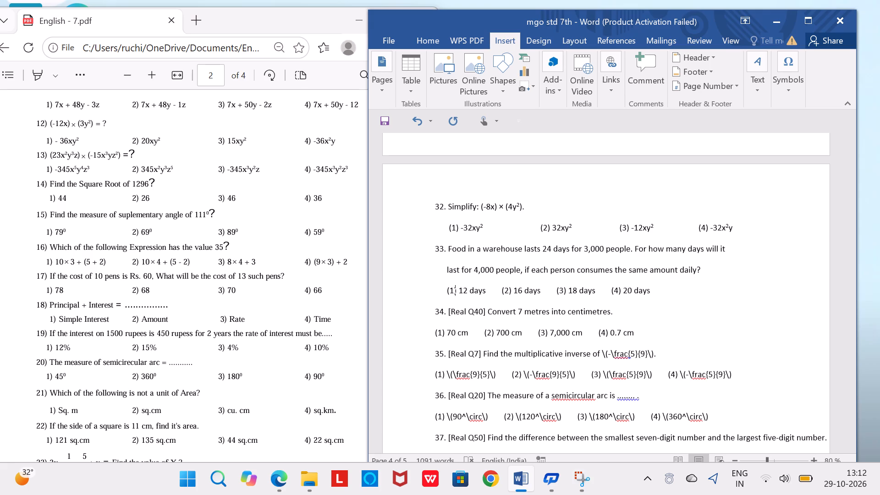
key(Left)
key(Left)
key(Tab)
key(Tab)
Space out option (3) of question 33 to line up with option (3) of question 32.
key(Right)
key(Right)
key(Right)
key(Right)
key(Right)
key(Right)
key(Right)
key(Right)
key(Right)
key(Right)
key(Right)
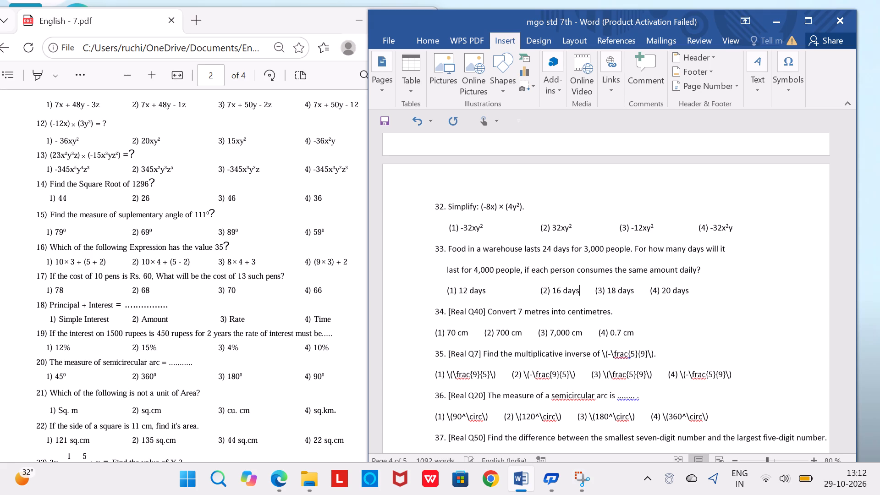
key(Right)
key(Right)
key(Right)
key(Left)
key(Tab)
Space out option (4) of question 33 to line up with option (4) of question 32.
key(Right)
key(Right)
key(Right)
key(Right)
key(Right)
key(Right)
key(Right)
key(Right)
key(Right)
key(Right)
key(Right)
key(Right)
key(Right)
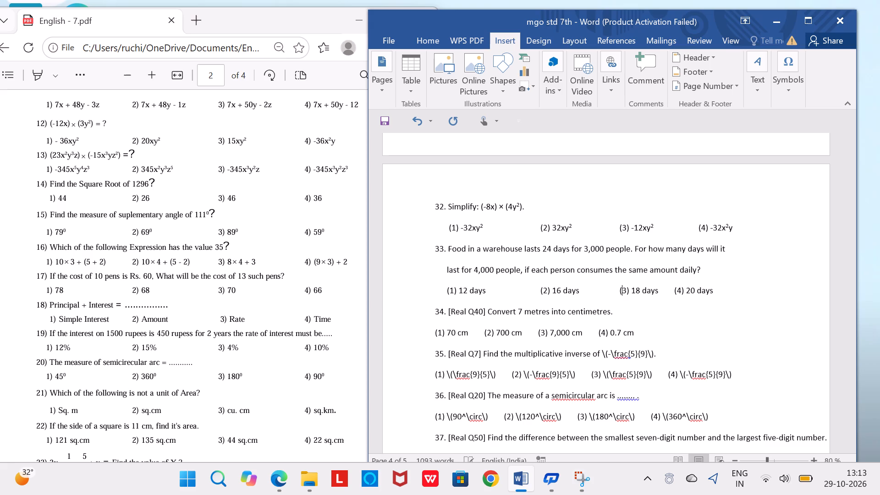
key(Right)
key(Left)
key(Tab)
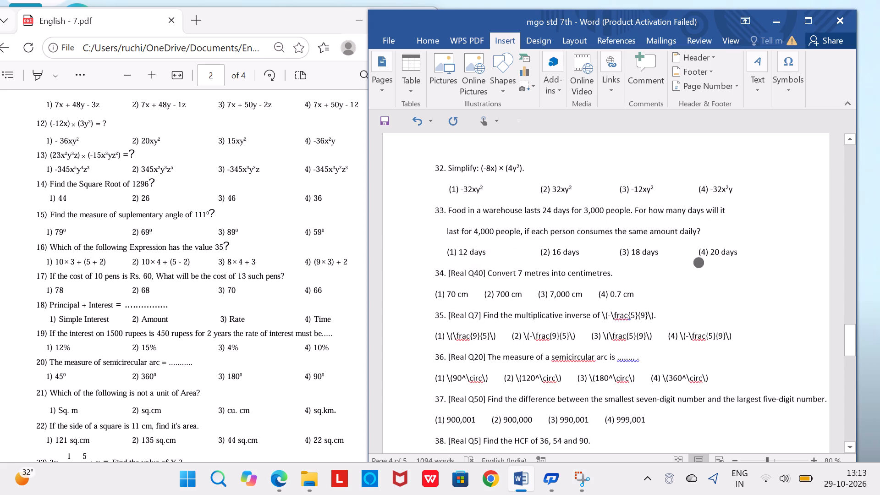
Delete the source tag [Real Q40] from the start of question 34.
key(BackSpace)
key(BackSpace)
key(BackSpace)
key(BackSpace)
key(BackSpace)
key(BackSpace)
key(BackSpace)
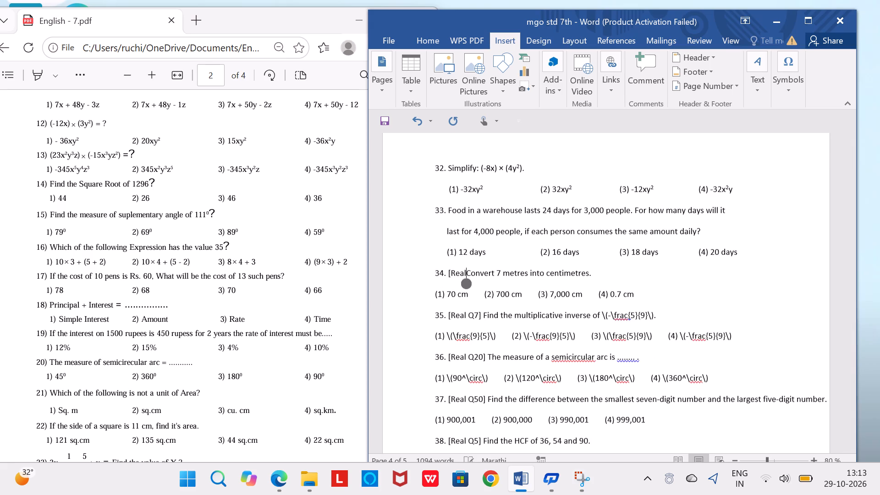
key(BackSpace)
key(BackSpace)
key(BackSpace)
key(BackSpace)
Indent the option row of question 34 so option (1) lines up with option (1) of question 33.
key(Down)
key(Left)
key(Left)
key(Left)
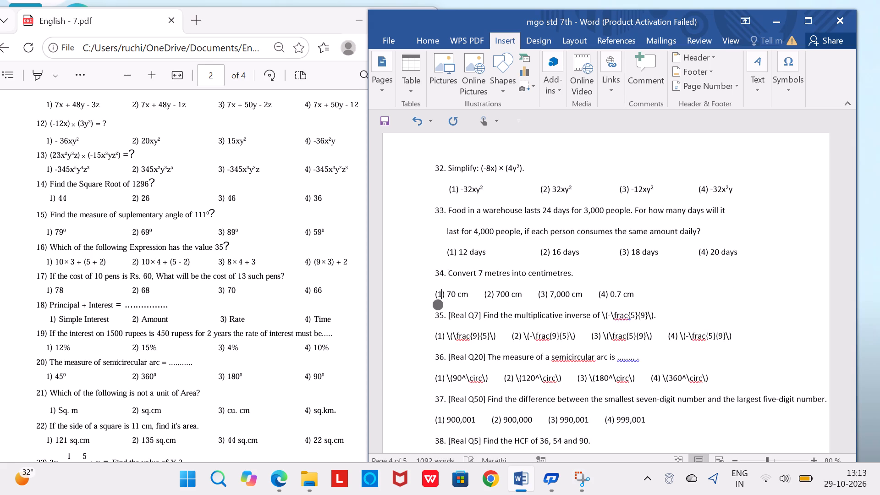
key(Left)
key(space)
key(space)
key(space)
key(space)
key(space)
key(space)
key(space)
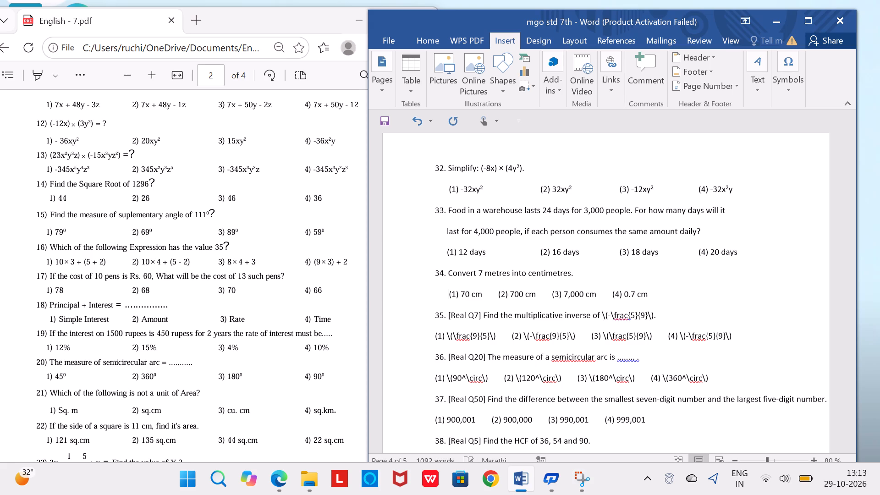
key(BackSpace)
Space out option (2) of question 34 to line up with option (2) of question 33.
key(Right)
key(Right)
key(Right)
key(Right)
key(Right)
key(Right)
key(Right)
key(Right)
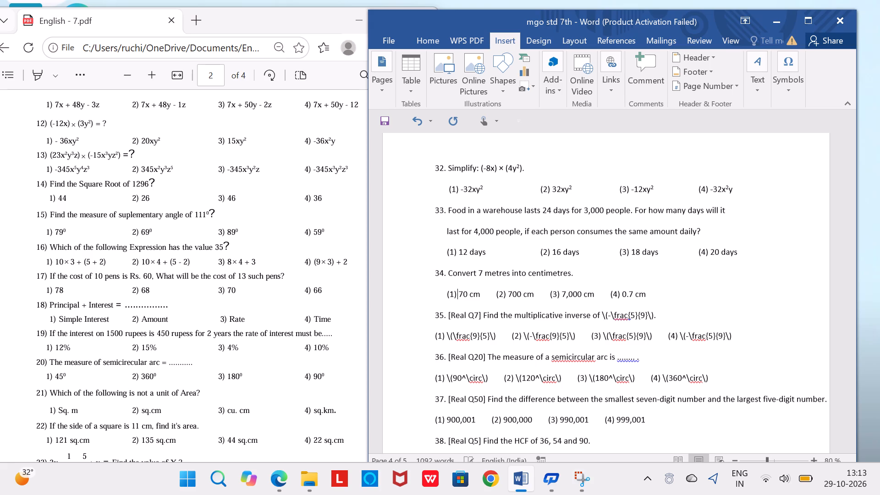
key(Right)
key(Right)
key(Right)
key(Tab)
key(Tab)
Space out option (3) of question 34 to line up with option (3) of question 33.
key(Right)
key(Right)
key(Right)
key(Right)
key(Right)
key(Right)
key(Right)
key(Right)
key(Right)
key(Right)
key(Right)
key(Right)
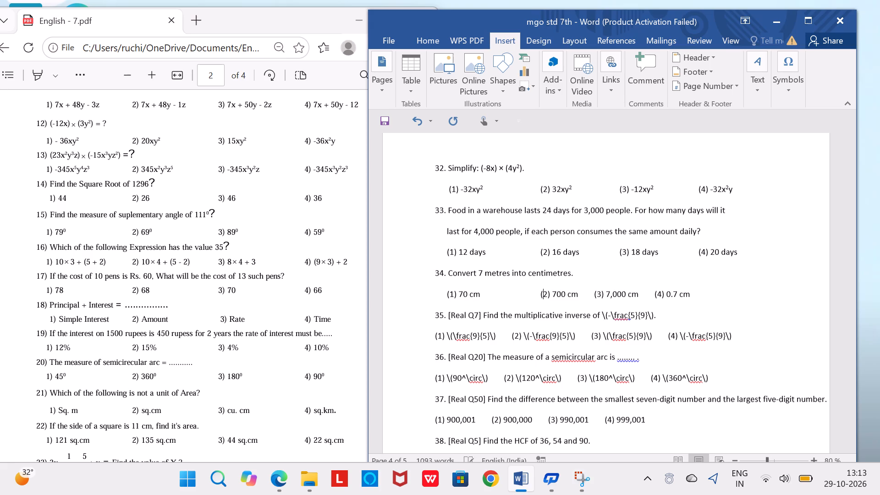
key(Tab)
key(Tab)
key(BackSpace)
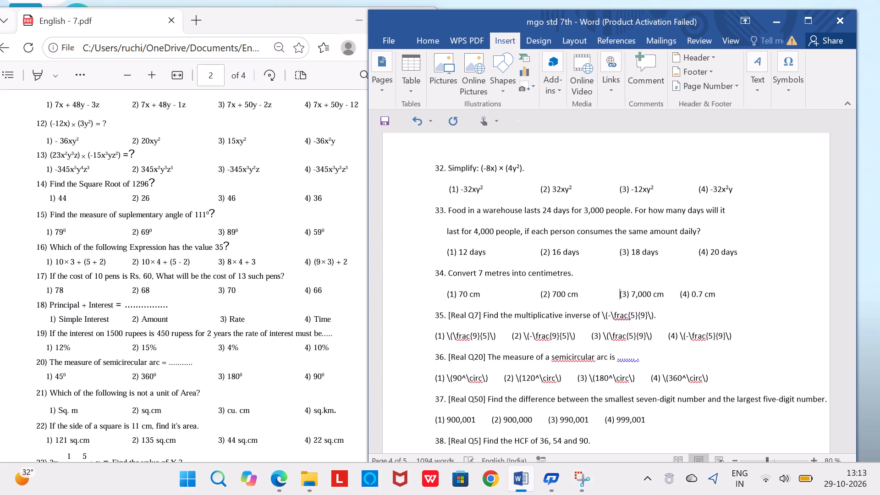
Space out option (4) of question 34 to line up with option (4) of question 33.
key(Right)
key(Right)
key(Right)
key(Right)
key(Right)
key(Right)
key(Right)
key(Right)
key(Right)
key(Right)
key(Right)
key(Right)
key(Right)
key(Right)
key(Tab)
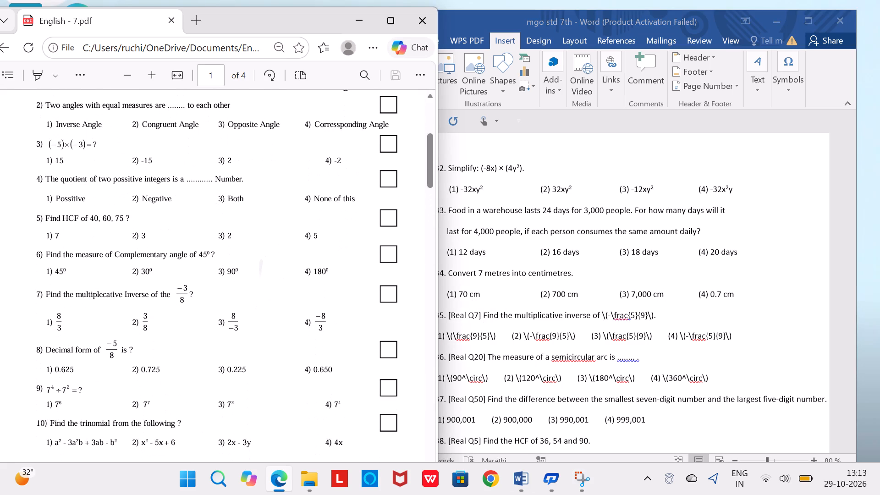
Delete the text "Real Q7]" of the source tag before "Find" at the start of question 35.
key(Right)
key(Right)
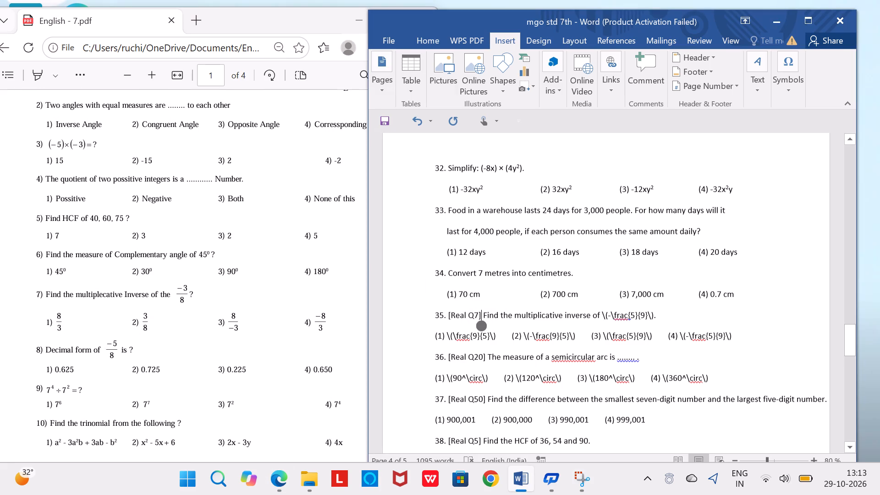
key(BackSpace)
key(BackSpace)
key(BackSpace)
key(BackSpace)
key(BackSpace)
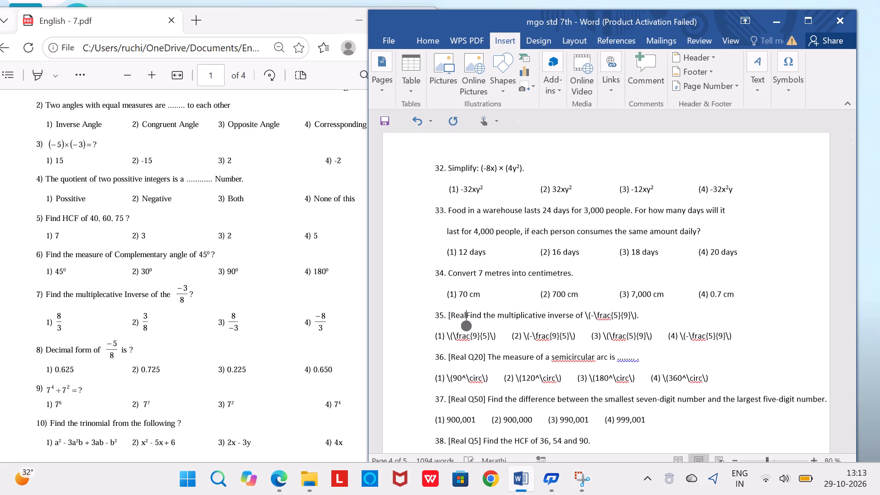
key(BackSpace)
key(BackSpace)
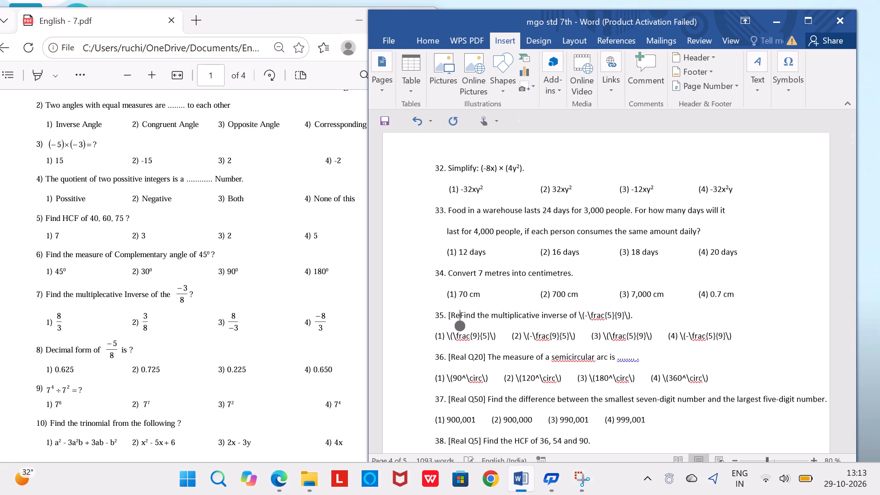
key(BackSpace)
key(BackSpace)
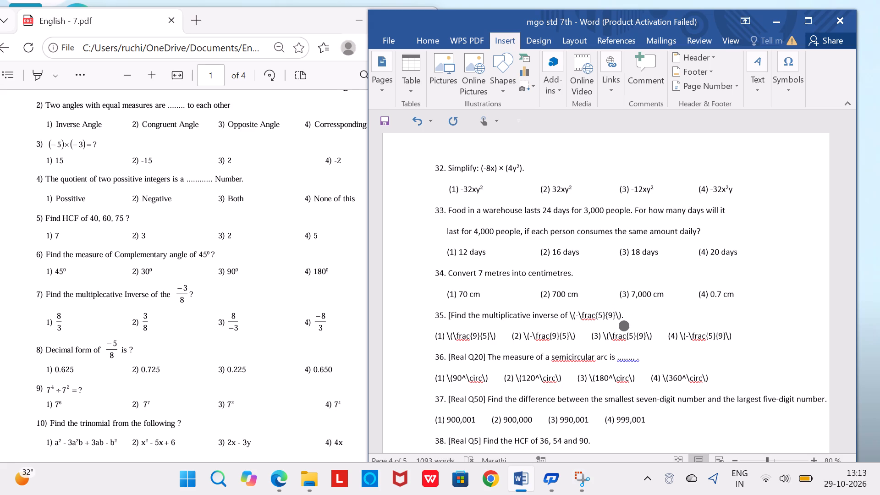
Delete the LaTeX fraction code after "multiplicative inverse of" in question 35, keeping the full stop.
key(Left)
key(BackSpace)
key(BackSpace)
key(BackSpace)
key(BackSpace)
key(BackSpace)
key(BackSpace)
key(BackSpace)
key(BackSpace)
key(BackSpace)
key(BackSpace)
key(BackSpace)
key(BackSpace)
key(BackSpace)
key(BackSpace)
key(BackSpace)
key(BackSpace)
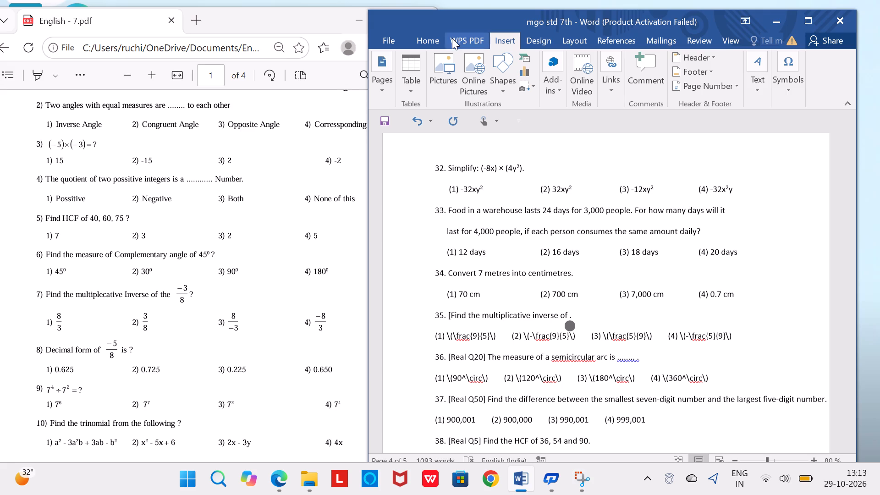
Insert a stacked fraction equation reading -5 over 9 before the full stop of question 35.
click(422, 41)
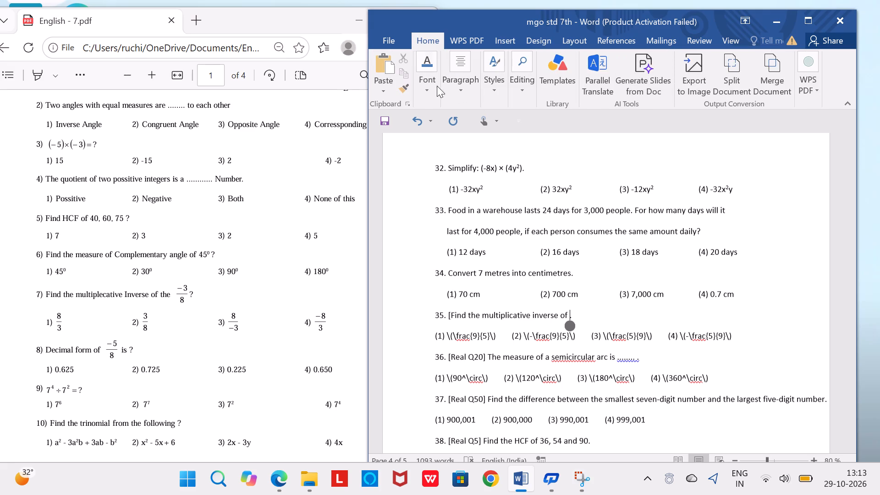
click(511, 44)
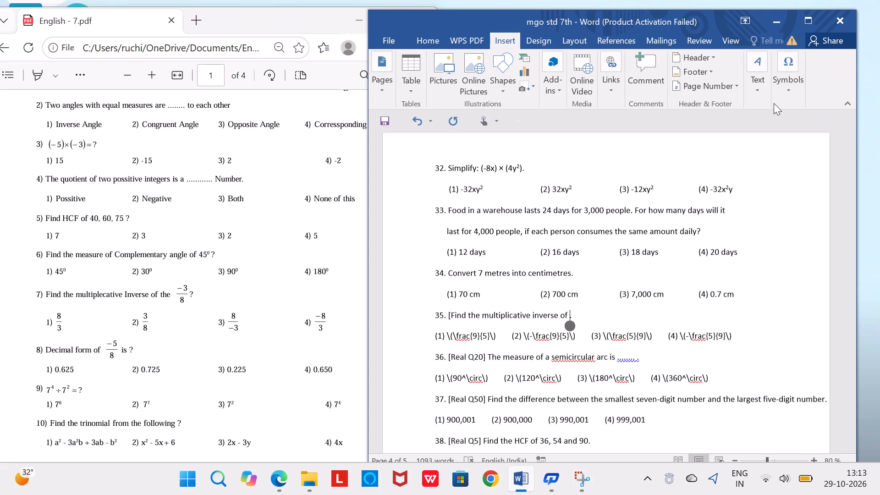
click(795, 99)
click(796, 150)
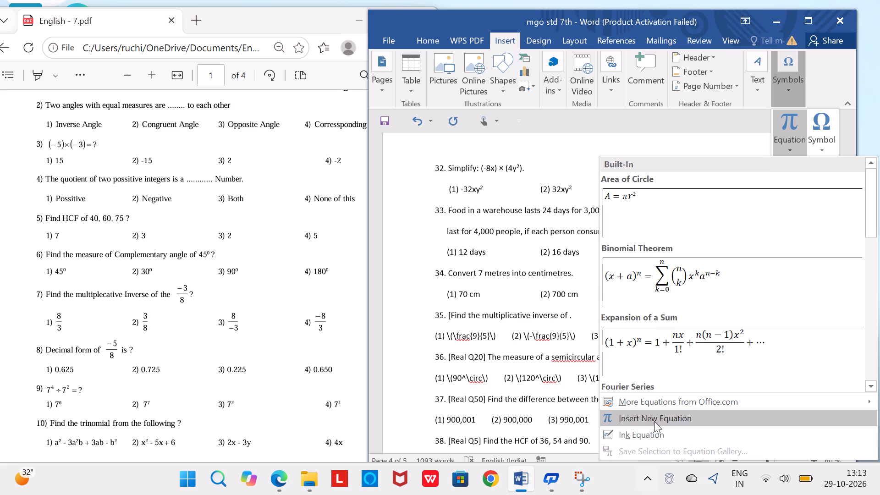
click(654, 421)
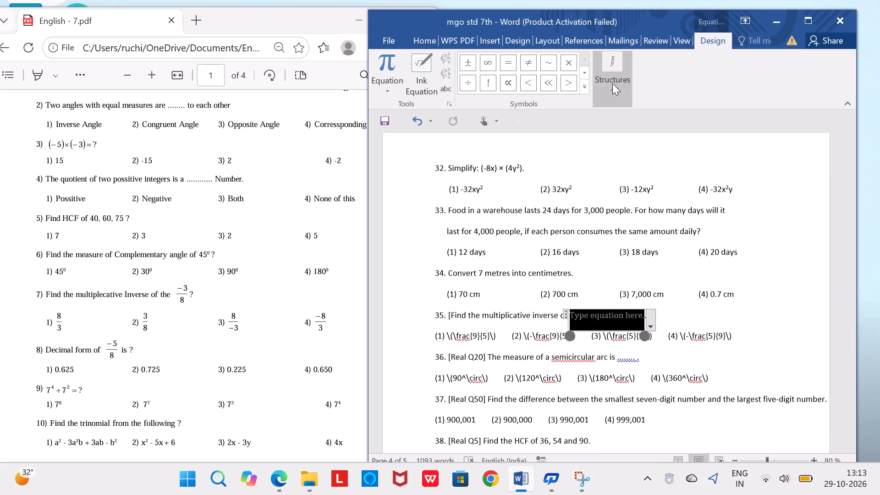
click(585, 82)
click(645, 71)
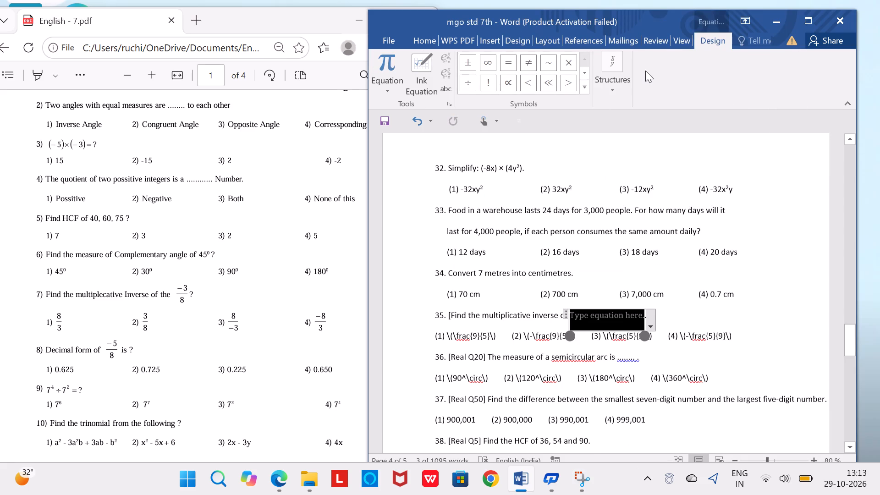
click(622, 88)
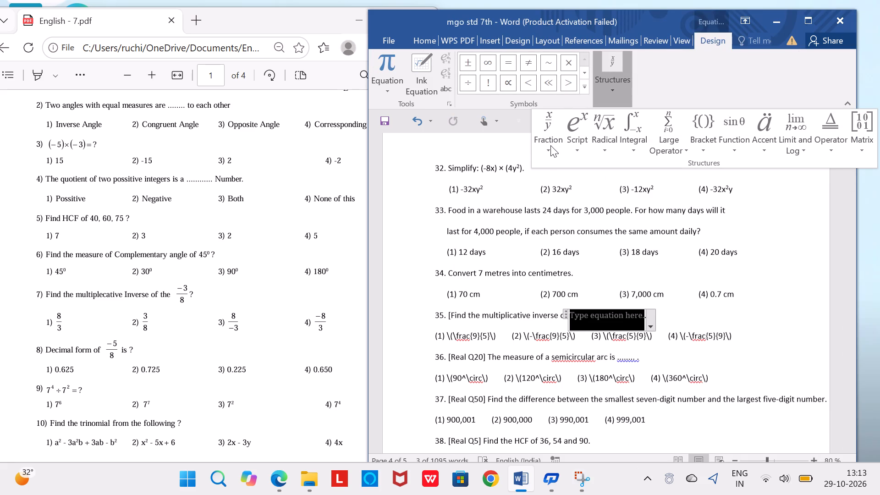
click(550, 145)
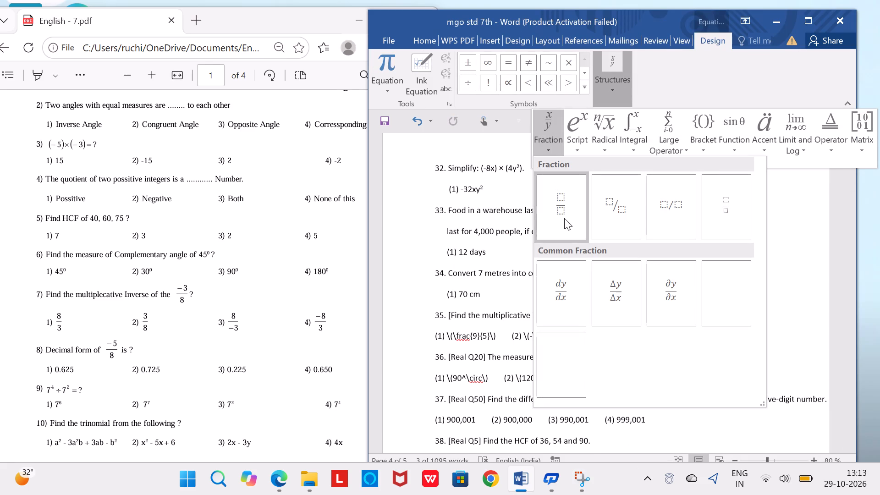
click(564, 218)
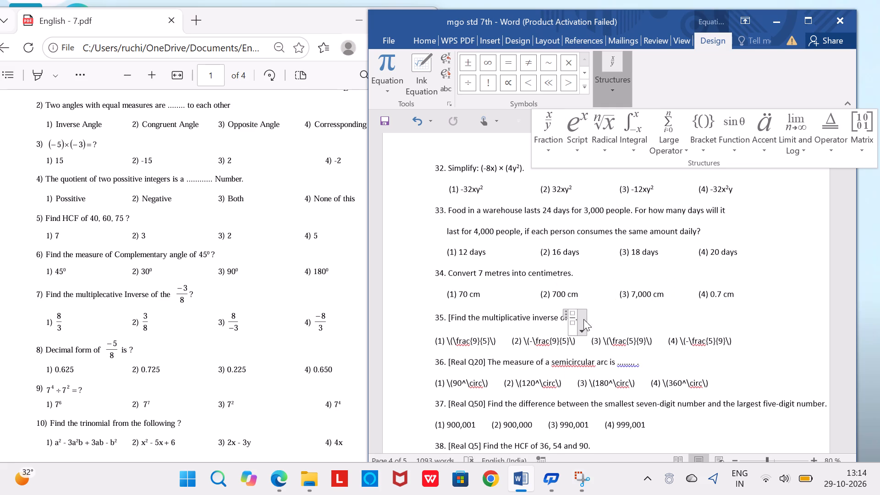
click(572, 313)
click(572, 313)
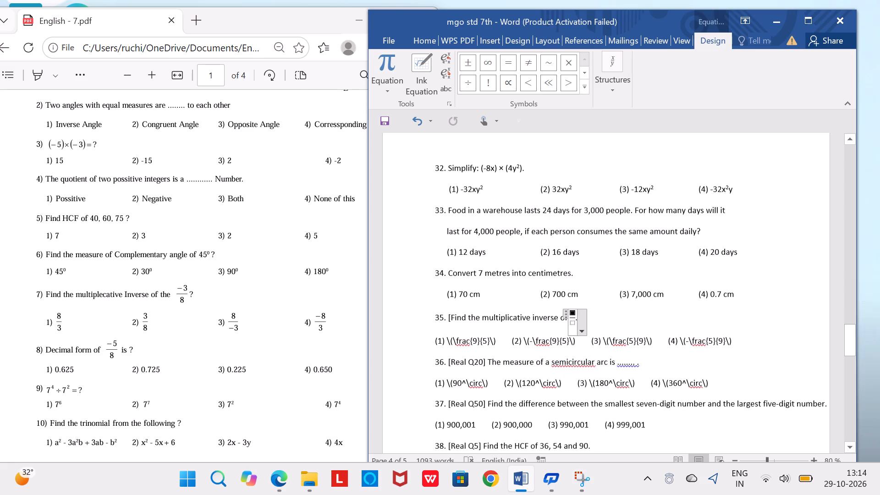
key(minus)
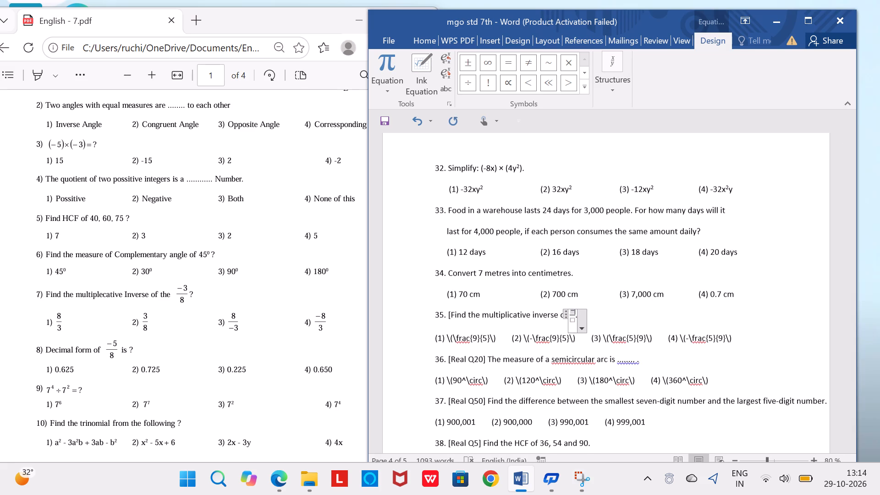
key(5)
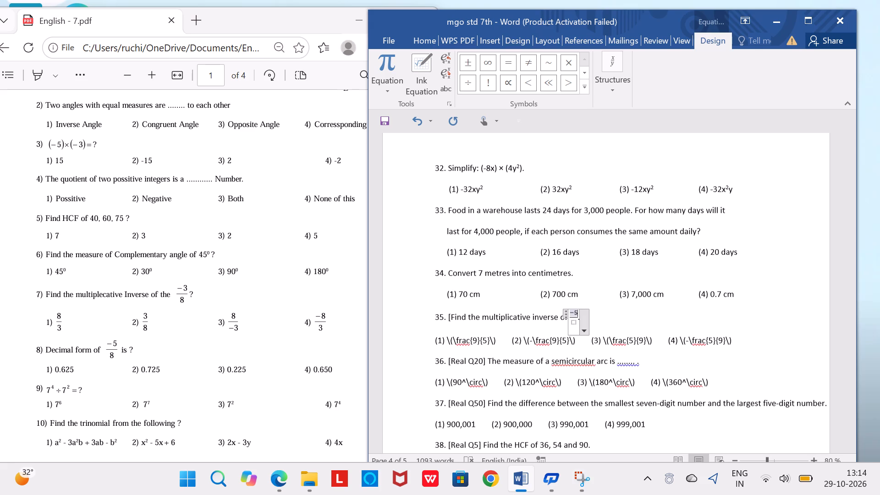
key(Down)
key(9)
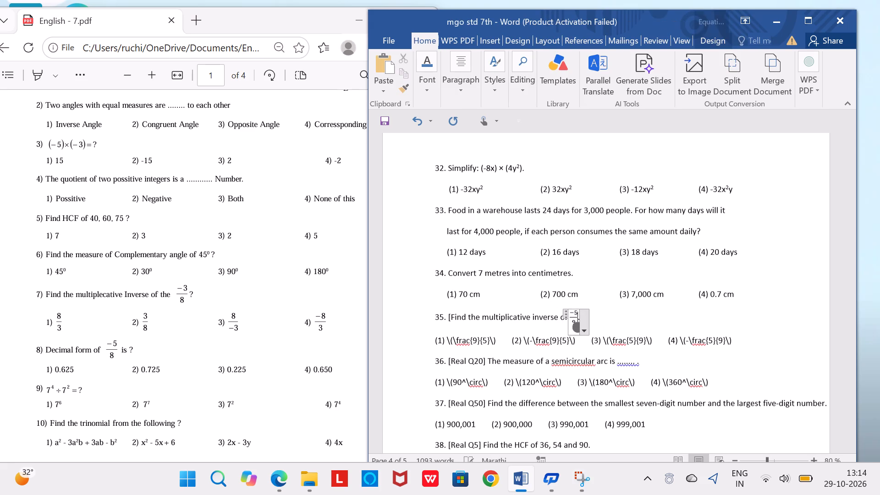
Copy the whole -5/9 fraction equation in question 35.
key(ctrl+c)
key(ctrl+c)
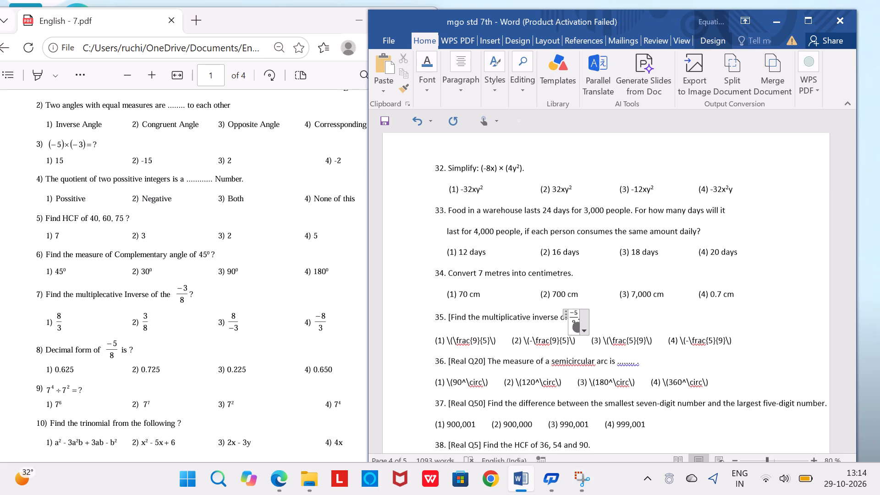
click(566, 313)
key(ctrl+c)
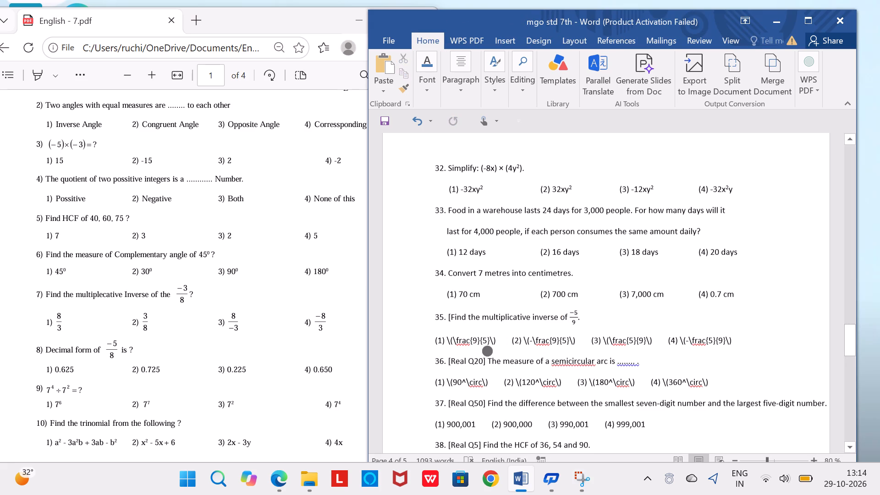
Delete the LaTeX fraction code of option (1) in question 35, keeping the option number.
key(Right)
key(Right)
key(Right)
key(BackSpace)
key(BackSpace)
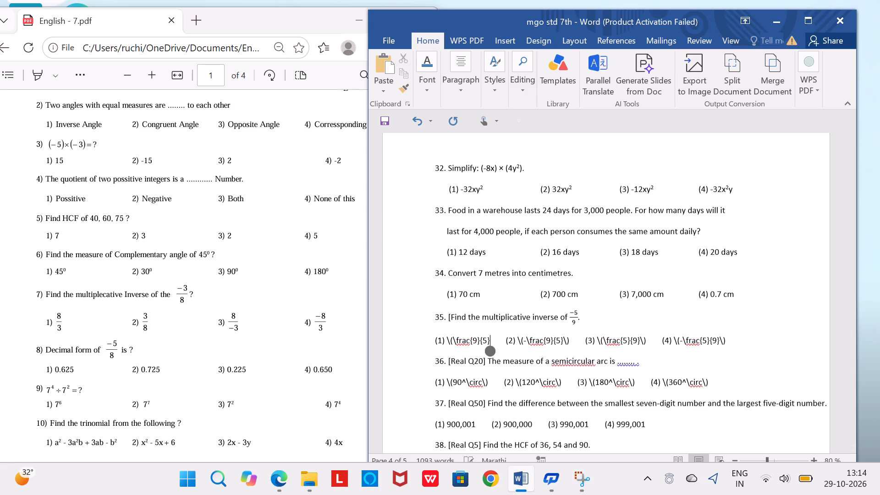
key(BackSpace)
key(BackSpace)
key(BackSpace)
key(BackSpace)
key(BackSpace)
key(BackSpace)
key(BackSpace)
key(BackSpace)
key(BackSpace)
key(BackSpace)
key(BackSpace)
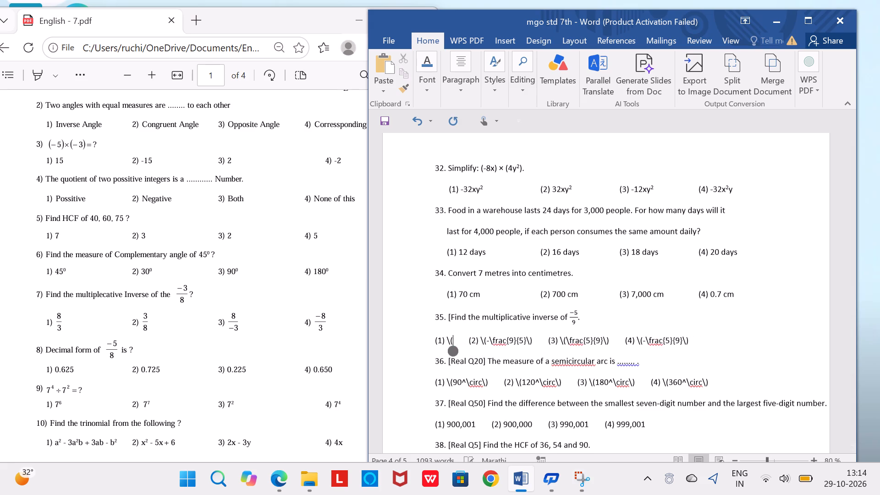
key(BackSpace)
key(BackSpace)
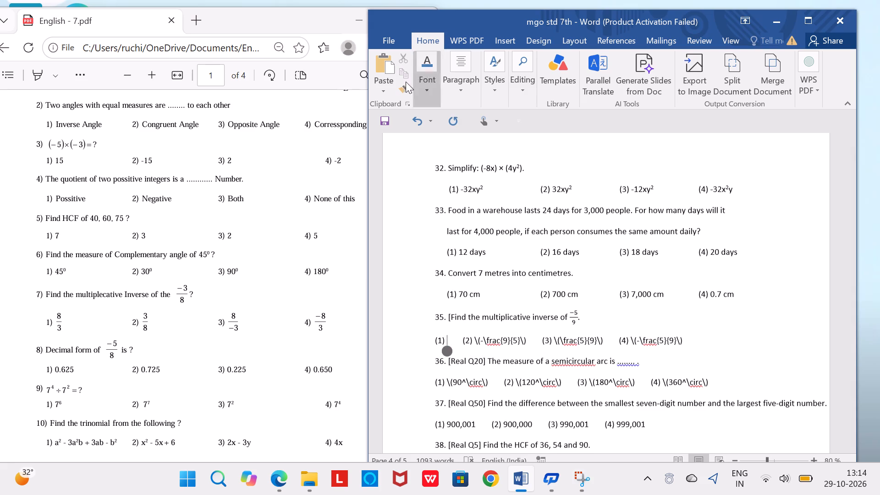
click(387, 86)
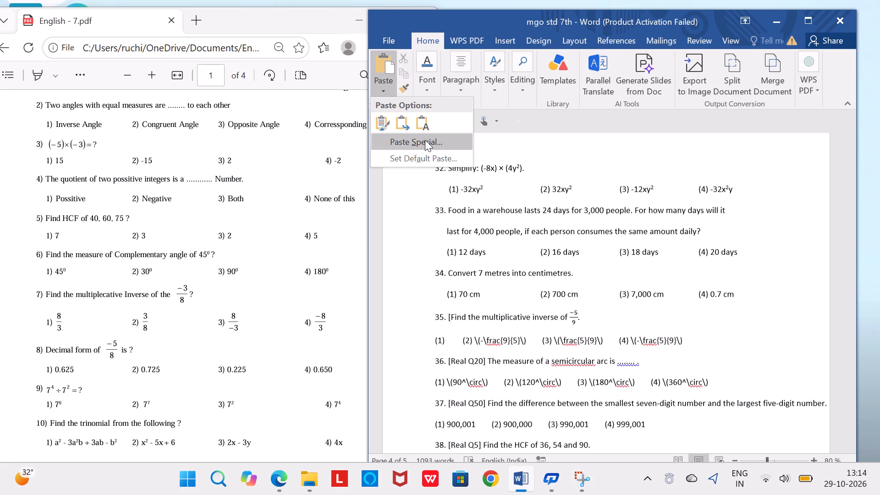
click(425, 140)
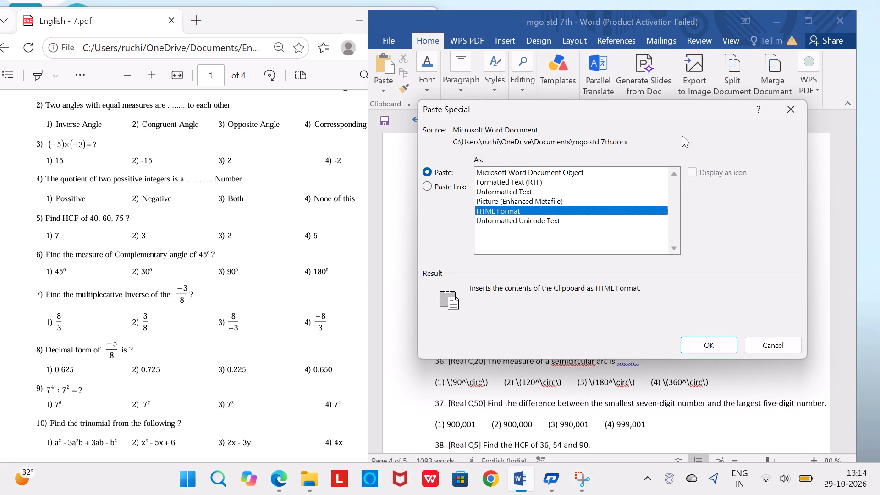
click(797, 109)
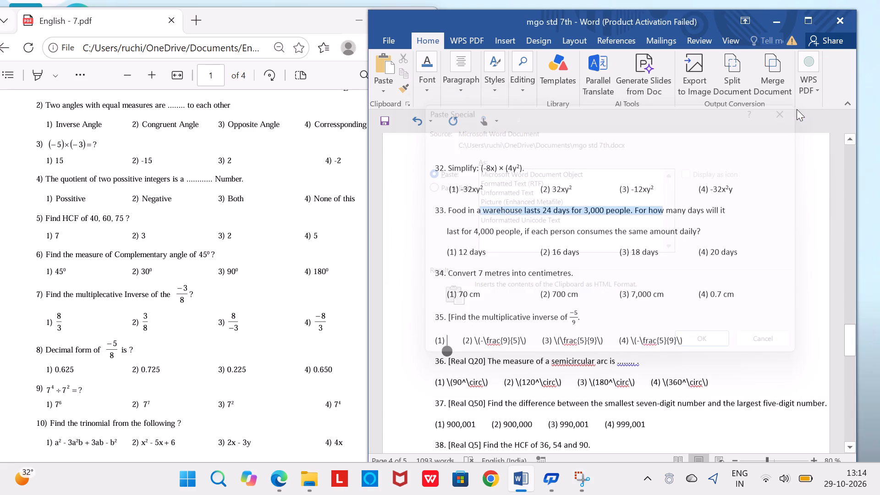
Paste the copied fraction as option (1) of question 35 and change it to 9 over 5.
key(ctrl+v)
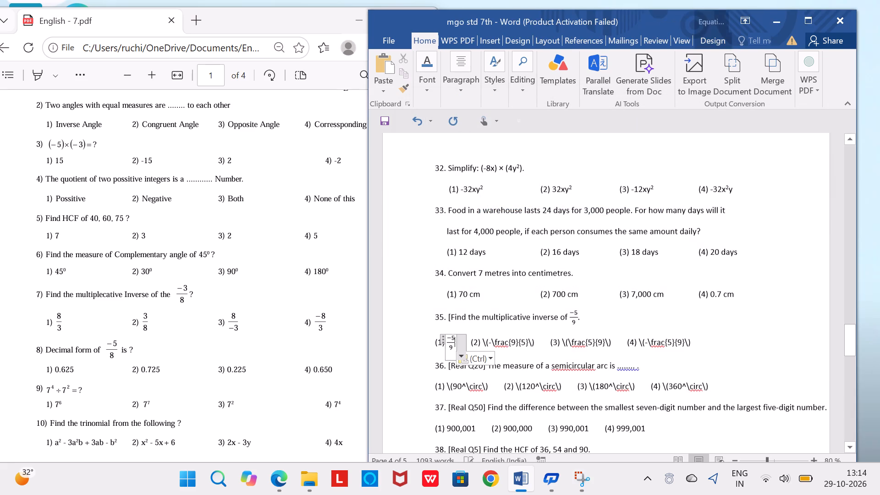
key(Up)
key(Down)
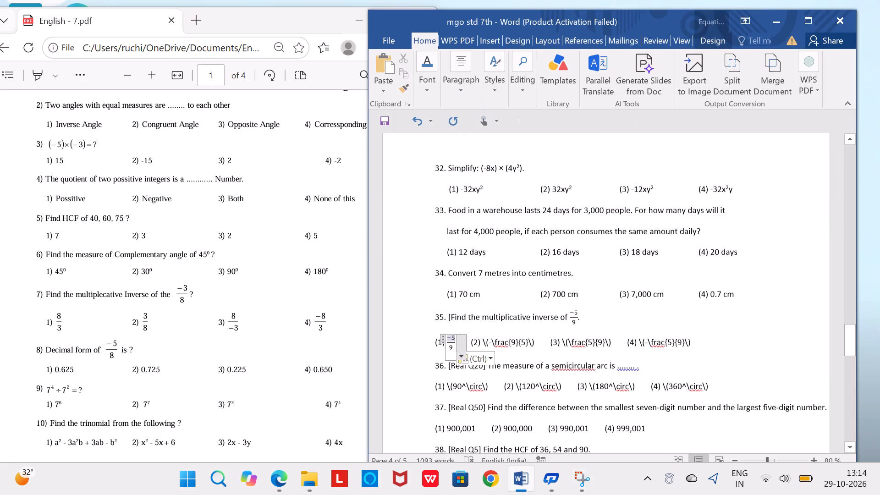
key(BackSpace)
key(BackSpace)
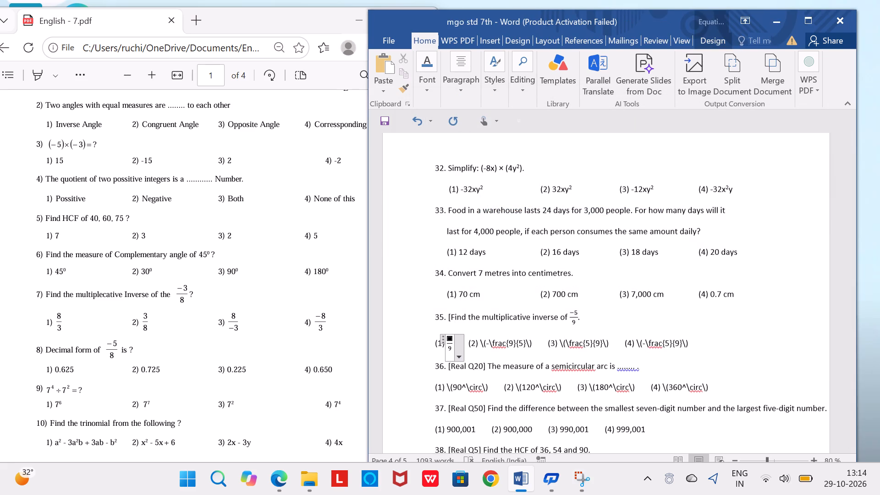
key(9)
key(Down)
key(BackSpace)
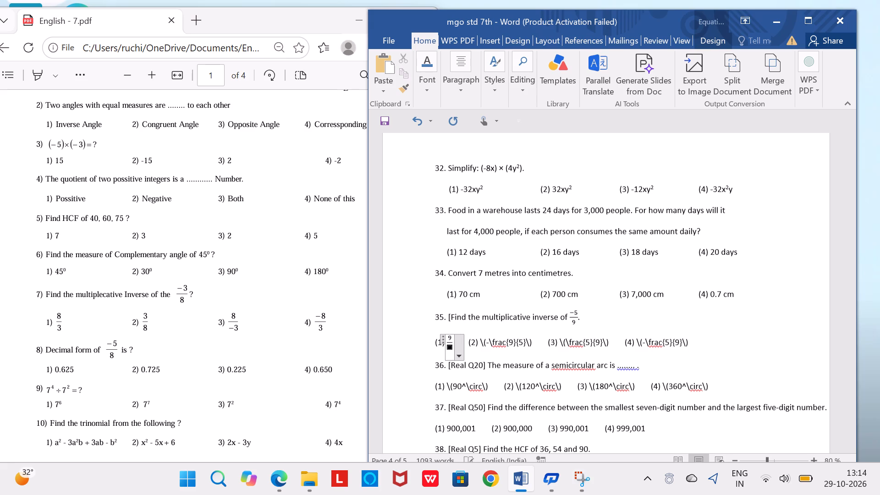
key(5)
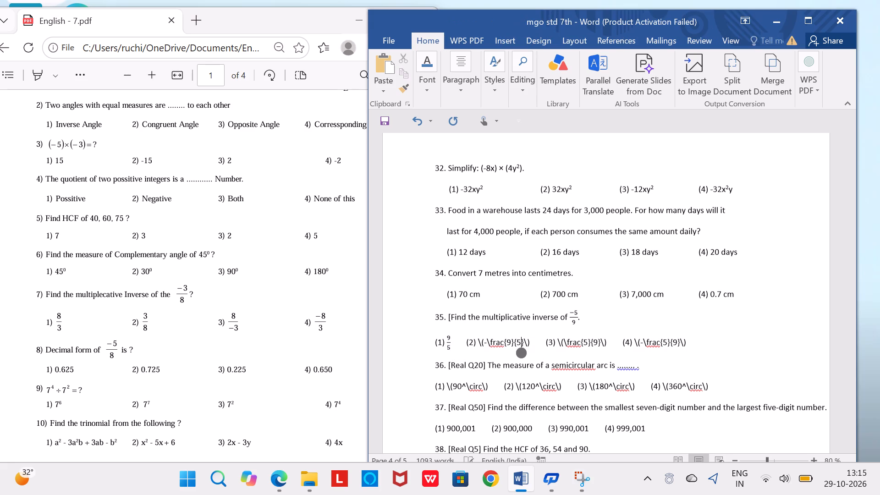
Delete the LaTeX fraction code of option (2) in question 35, keeping the option number.
key(Right)
key(Right)
key(Right)
key(BackSpace)
key(BackSpace)
key(BackSpace)
key(BackSpace)
key(BackSpace)
key(BackSpace)
key(BackSpace)
key(BackSpace)
key(BackSpace)
key(BackSpace)
key(BackSpace)
key(BackSpace)
key(BackSpace)
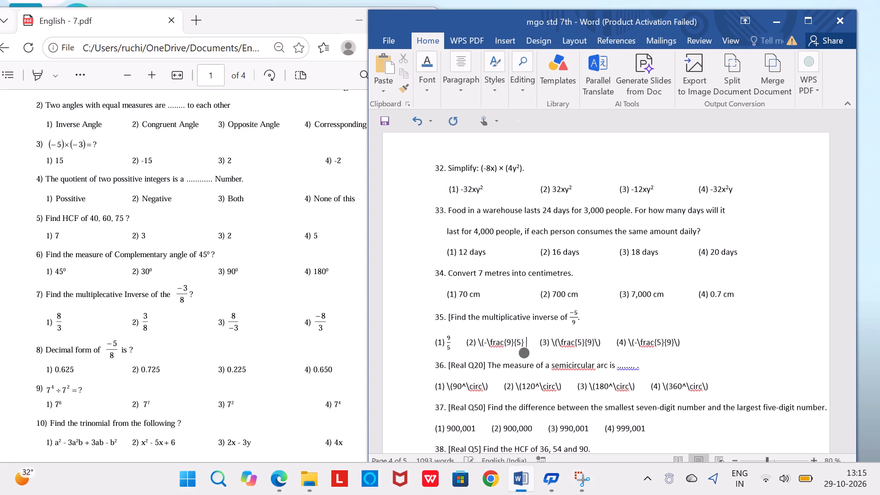
key(BackSpace)
key(BackSpace)
key(BackSpace)
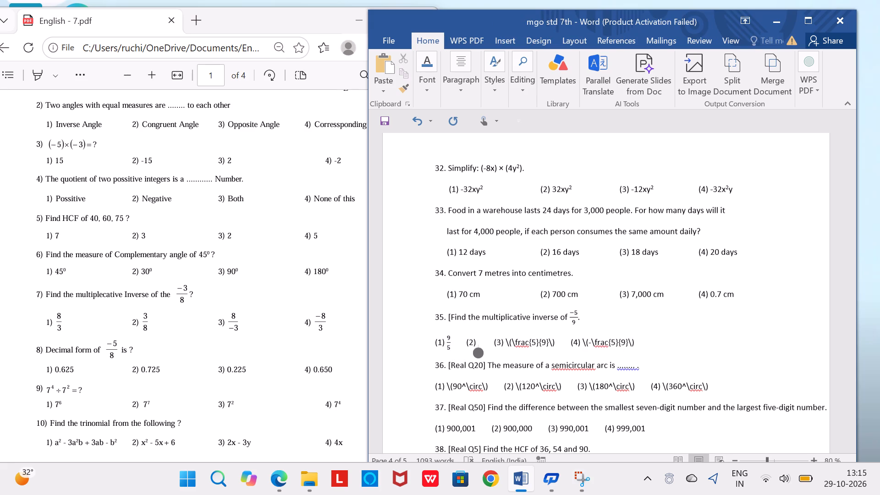
Paste the copied fraction as option (2) of question 35 and change it to 5 over 9.
key(ctrl+v)
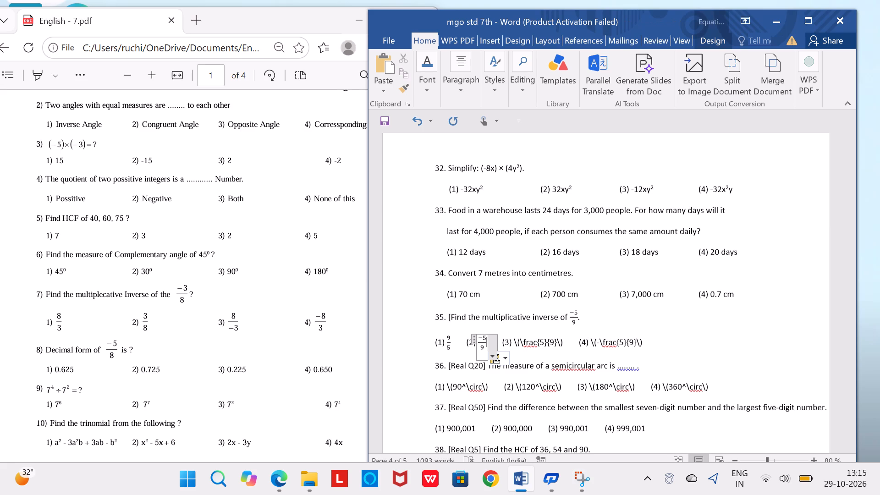
key(Up)
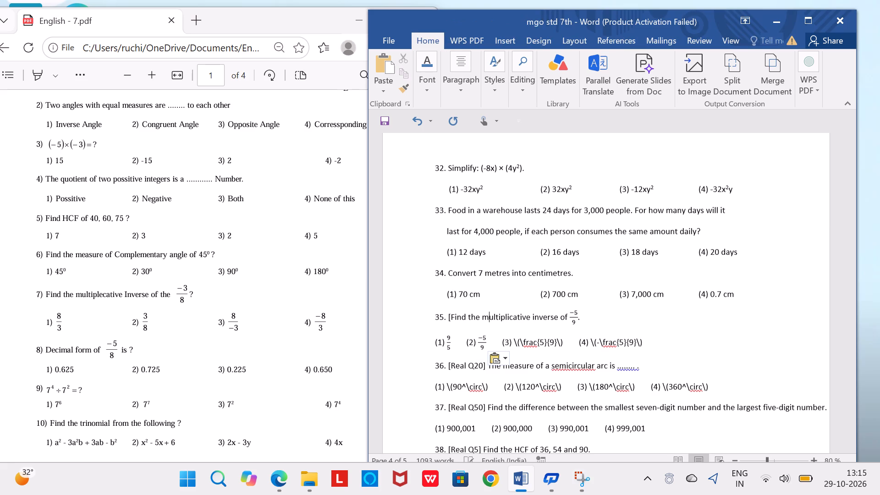
key(Down)
key(Left)
key(Left)
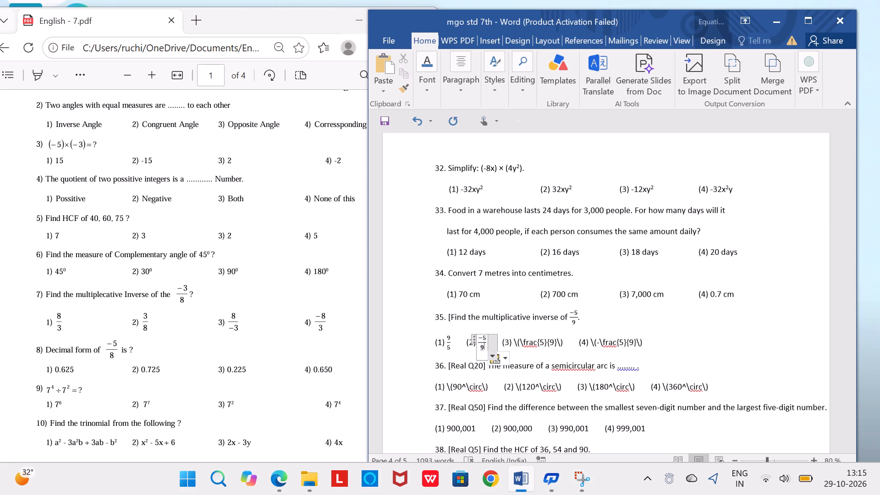
key(BackSpace)
key(9)
key(Up)
key(BackSpace)
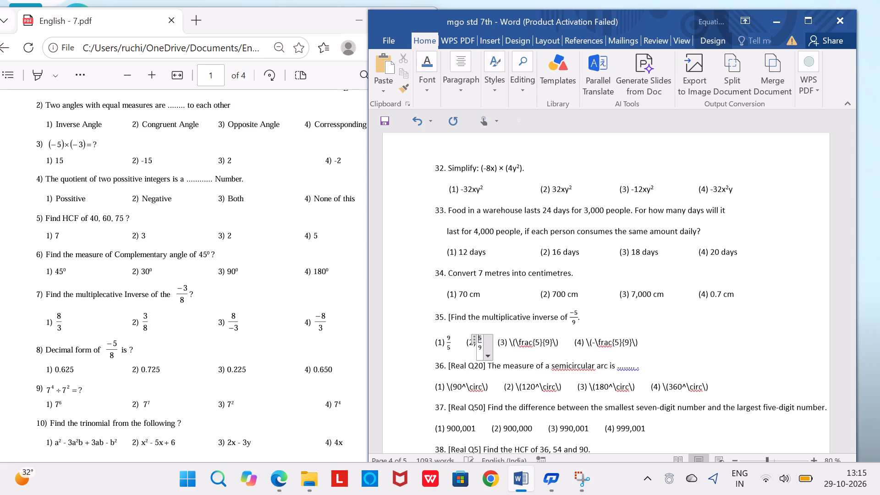
Delete the LaTeX fraction code of option (3) in question 35, keeping the option number.
key(Right)
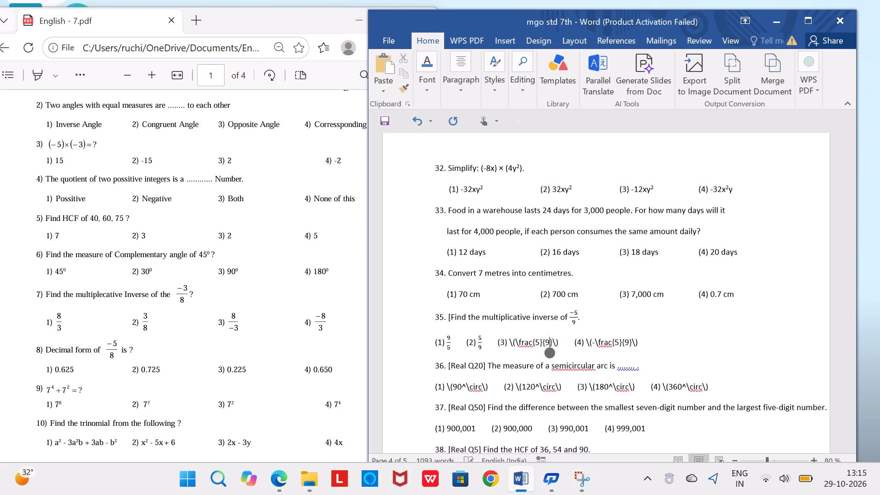
key(Right)
key(Right)
key(Right)
key(BackSpace)
key(BackSpace)
key(BackSpace)
key(BackSpace)
key(BackSpace)
key(BackSpace)
key(BackSpace)
key(BackSpace)
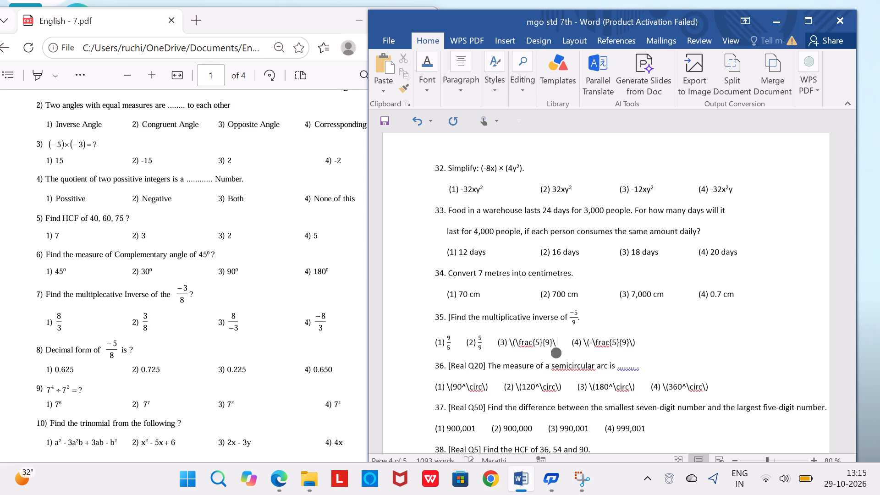
key(BackSpace)
key(BackSpace)
key(BackSpace)
key(BackSpace)
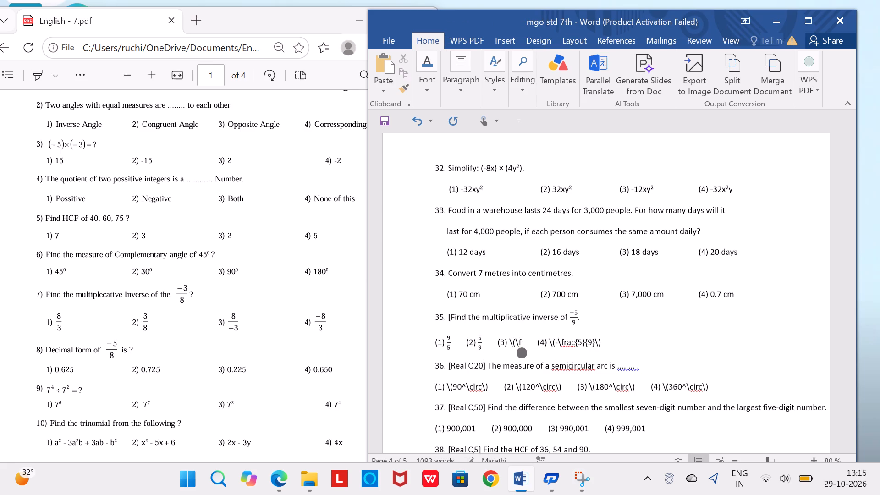
key(BackSpace)
key(BackSpace)
key(BackSpace)
key(BackSpace)
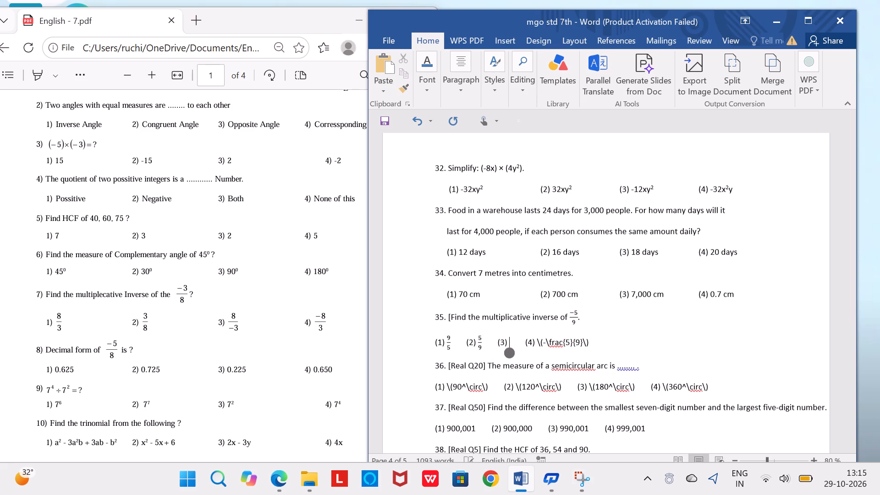
Paste the copied fraction as option (3) of question 35 and change it to 9 over -5.
key(ctrl+v)
key(Down)
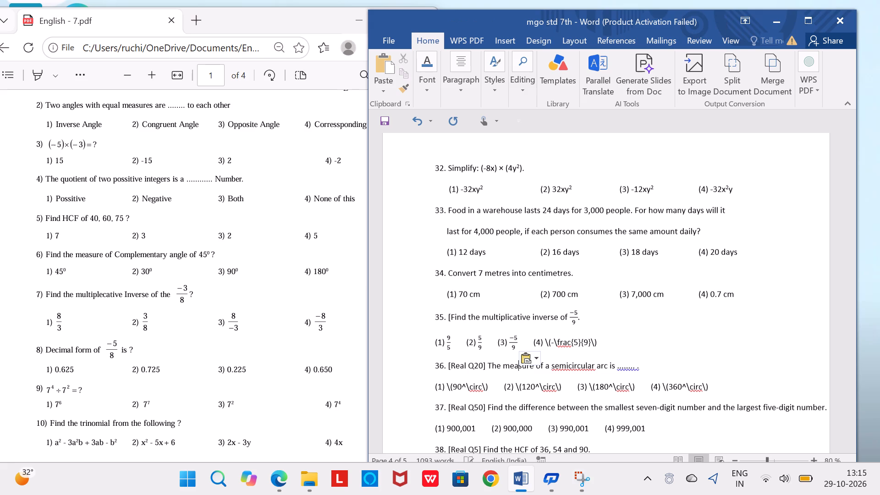
key(Down)
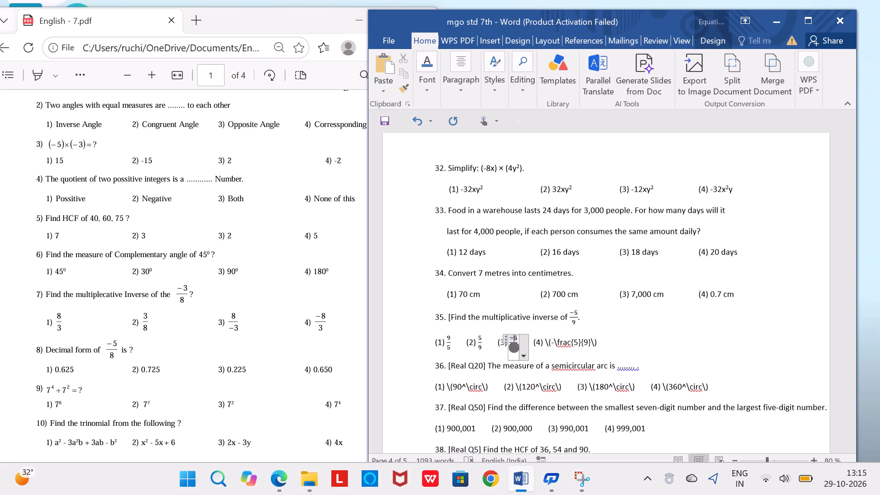
key(Right)
key(BackSpace)
key(BackSpace)
key(9)
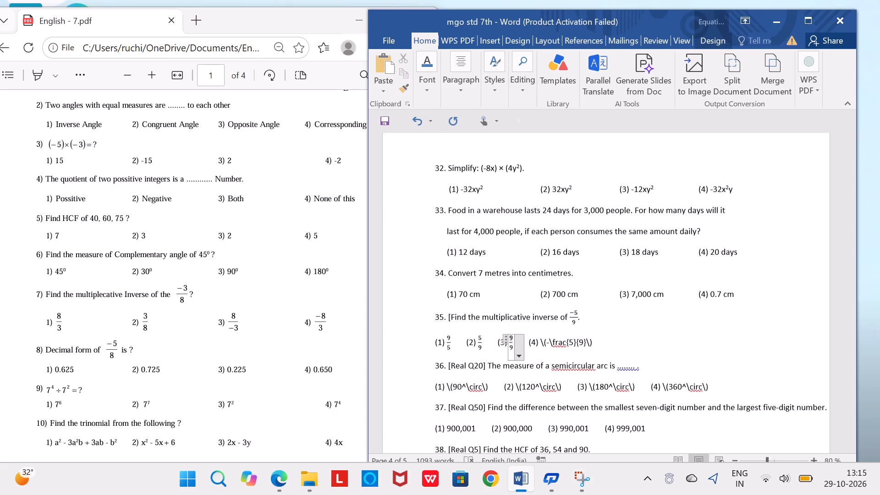
key(Down)
key(BackSpace)
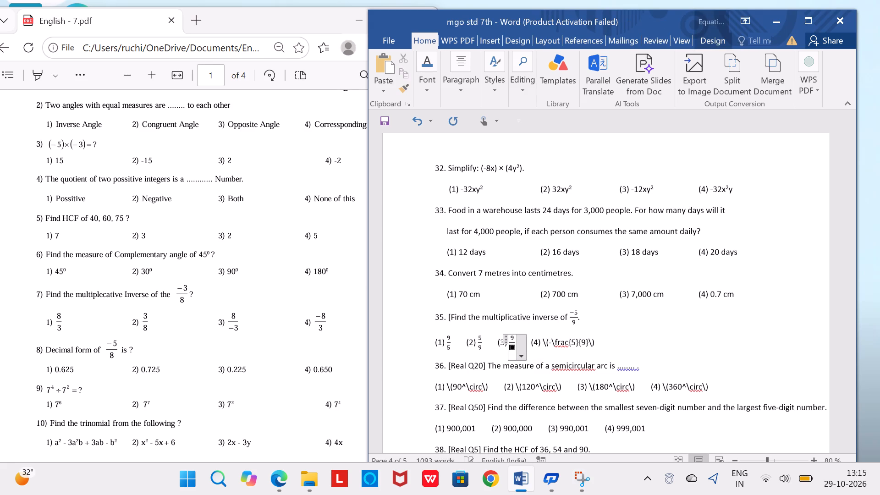
text(-5)
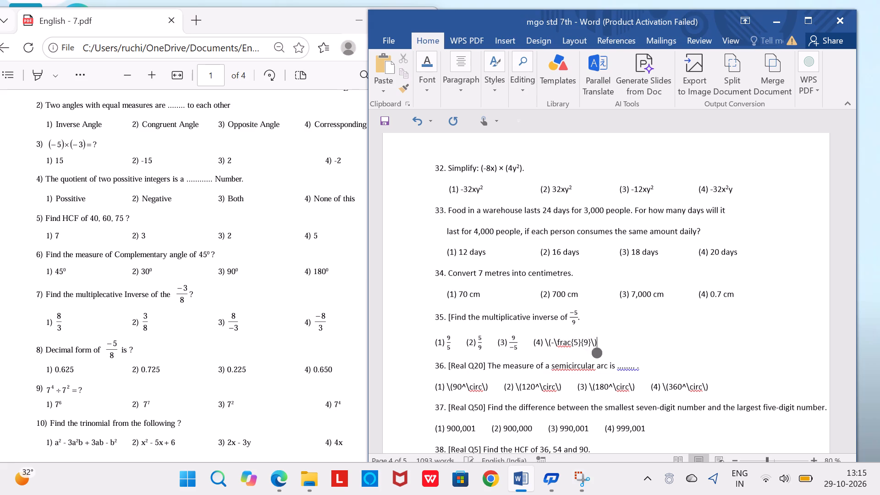
Delete the LaTeX fraction code of option (4) in question 35, keeping the option number.
key(BackSpace)
key(BackSpace)
key(BackSpace)
key(BackSpace)
key(BackSpace)
key(BackSpace)
key(BackSpace)
key(BackSpace)
key(BackSpace)
key(BackSpace)
key(BackSpace)
key(BackSpace)
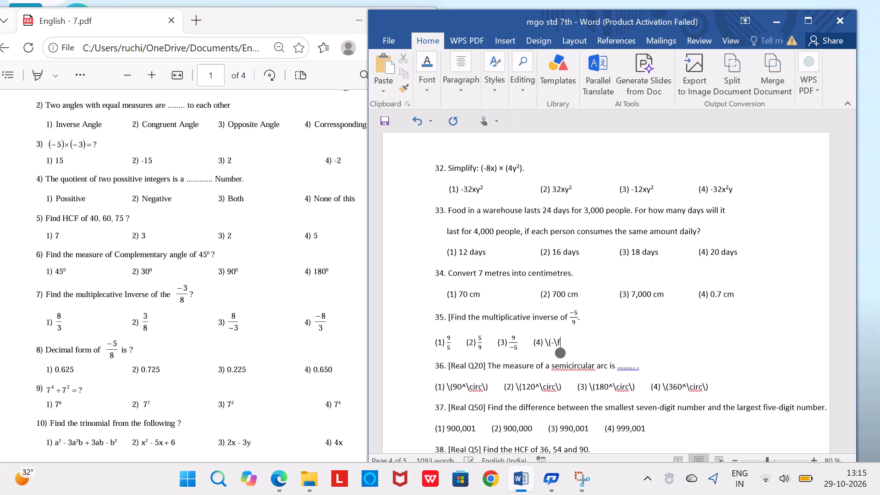
key(BackSpace)
key(BackSpace)
key(BackSpace)
key(BackSpace)
key(BackSpace)
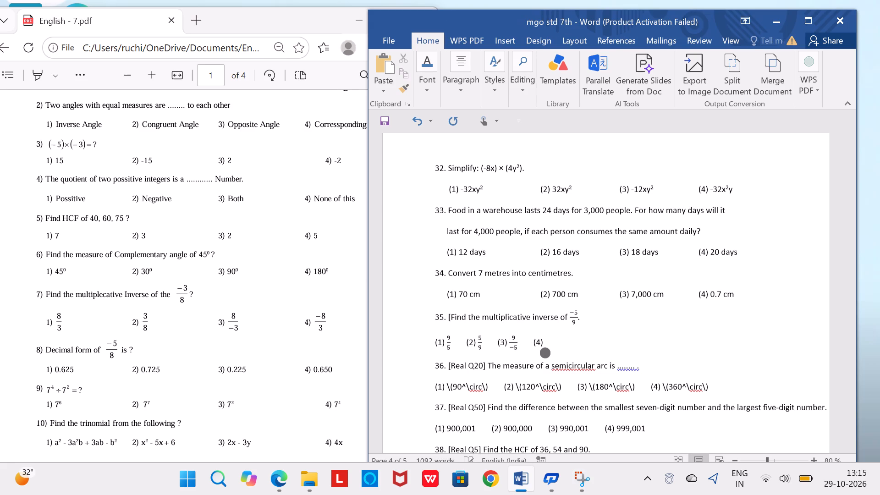
Paste the copied -5/9 fraction as option (4) of question 35.
key(ctrl+b)
key(ctrl+v)
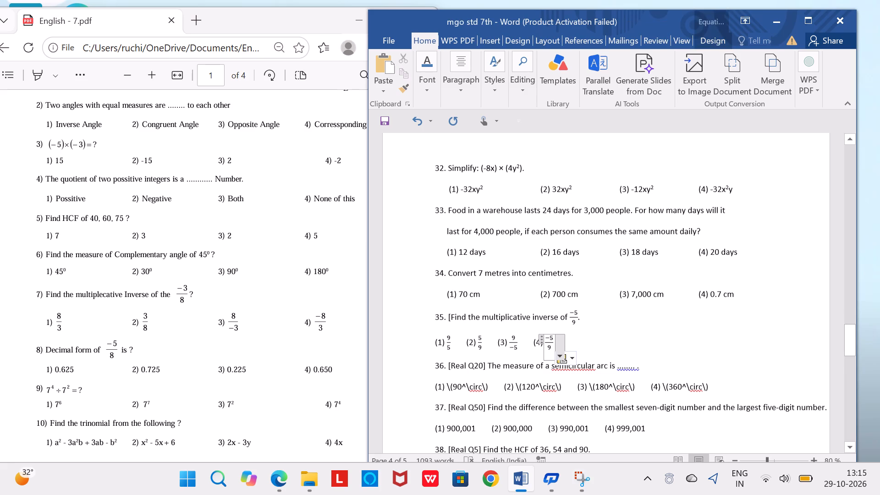
Indent the options line of question 35 with seven spaces so option (1) aligns with the questions above.
click(431, 342)
key(space)
key(space)
key(space)
key(space)
key(space)
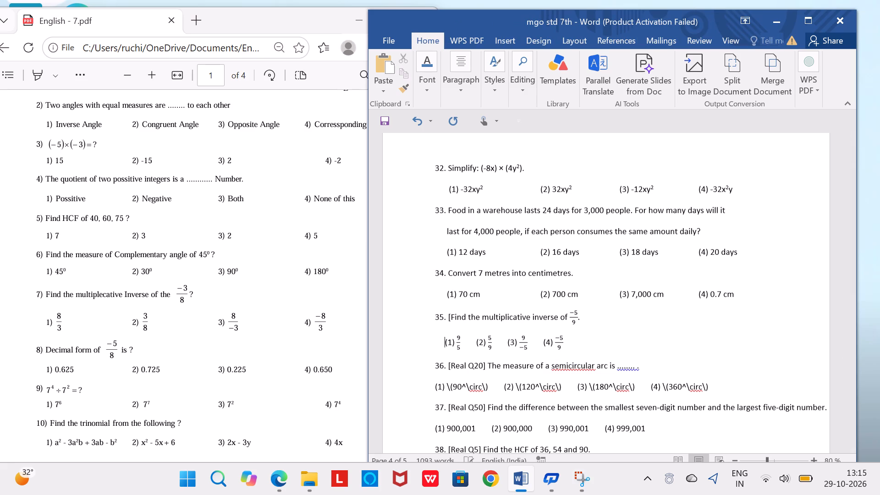
key(space)
key(space)
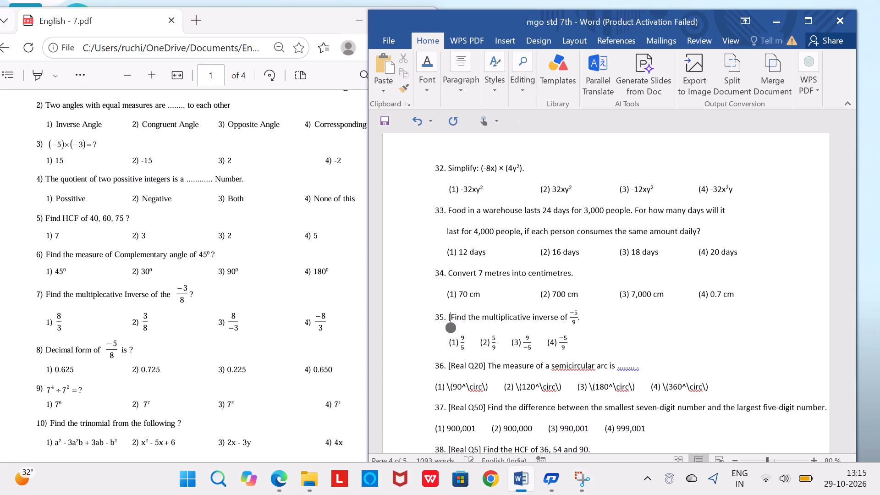
Delete the stray opening square bracket before "Find" in question 35.
key(BackSpace)
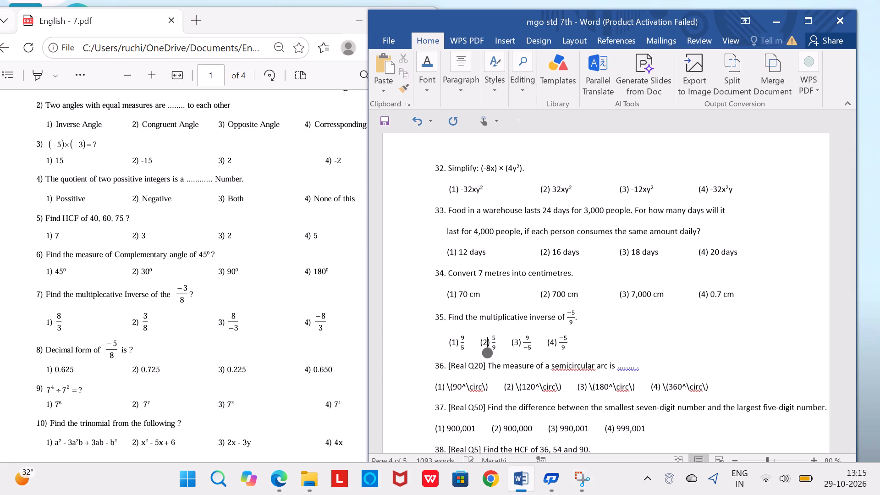
Move option (2) of question 35 across with tabs to align with the second option column above.
key(Left)
key(Left)
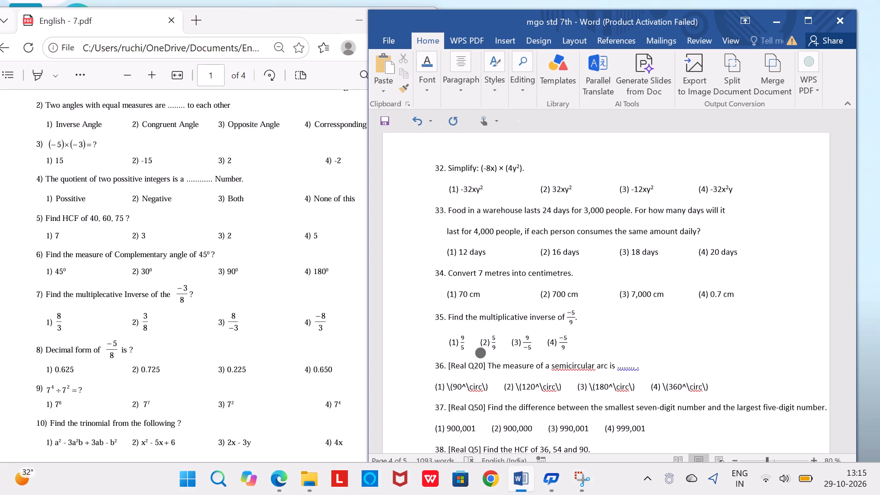
key(Tab)
key(Tab)
key(Tab)
key(Tab)
key(BackSpace)
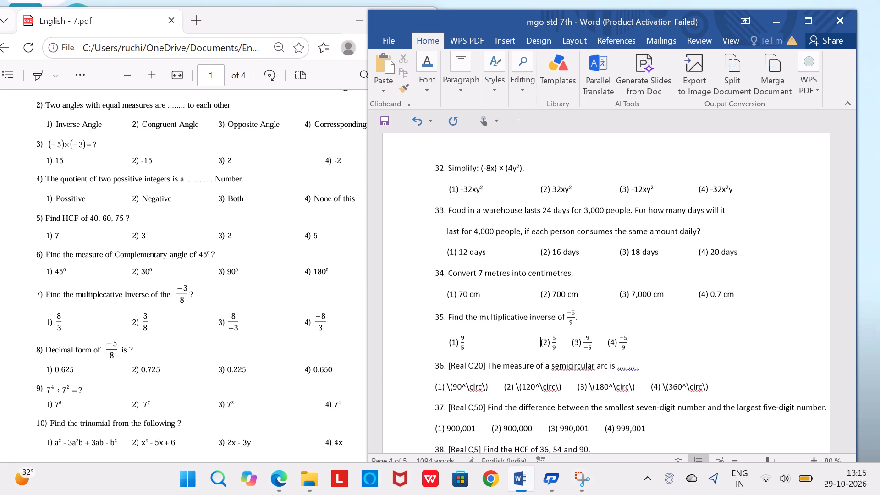
Move option (3) of question 35 across with two tabs to align with the third option column above.
key(Right)
key(Right)
key(Right)
key(Right)
key(Right)
key(Right)
key(Right)
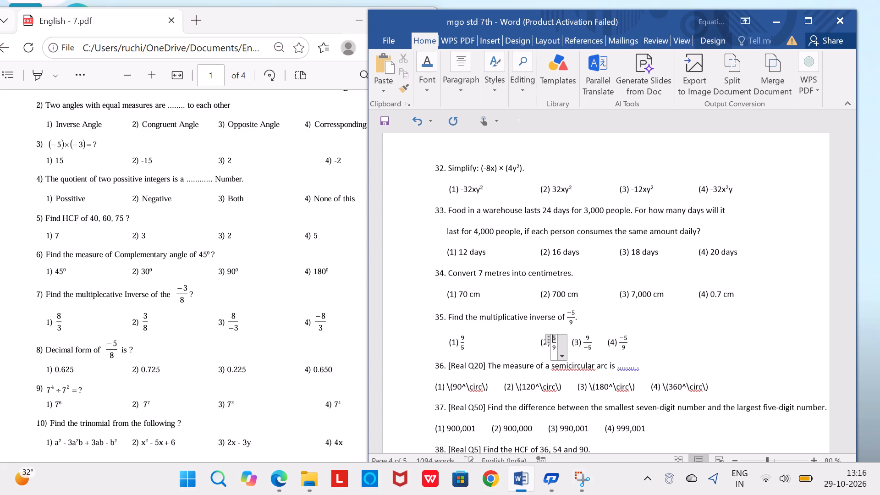
key(Right)
key(Right)
key(Right)
key(Right)
key(Right)
key(Right)
key(Right)
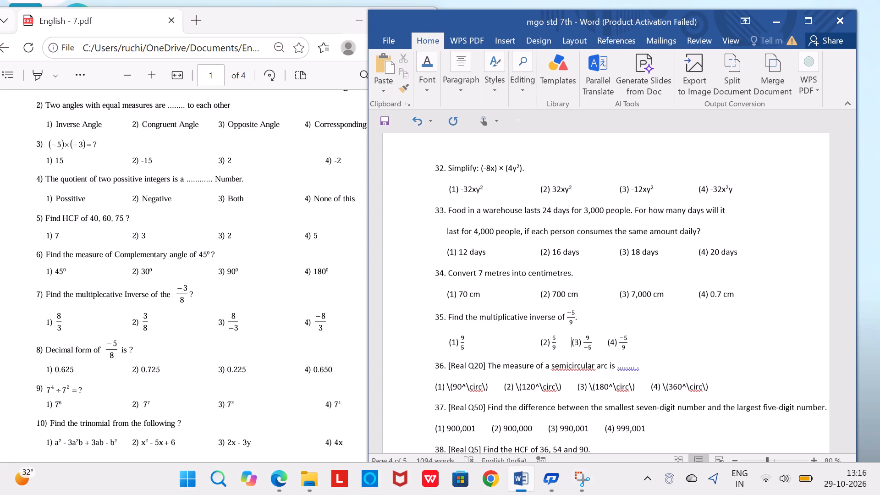
key(Tab)
key(Tab)
Move option (4) of question 35 across with two tabs to align with the fourth option column above.
key(Right)
key(Right)
key(Right)
key(Right)
key(Right)
key(Right)
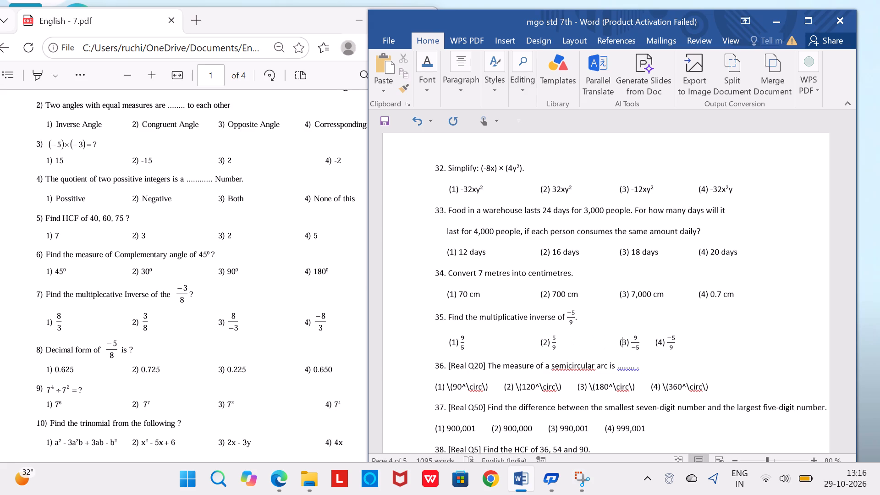
key(Right)
key(Right)
key(Right)
key(Right)
key(Right)
key(Right)
key(Right)
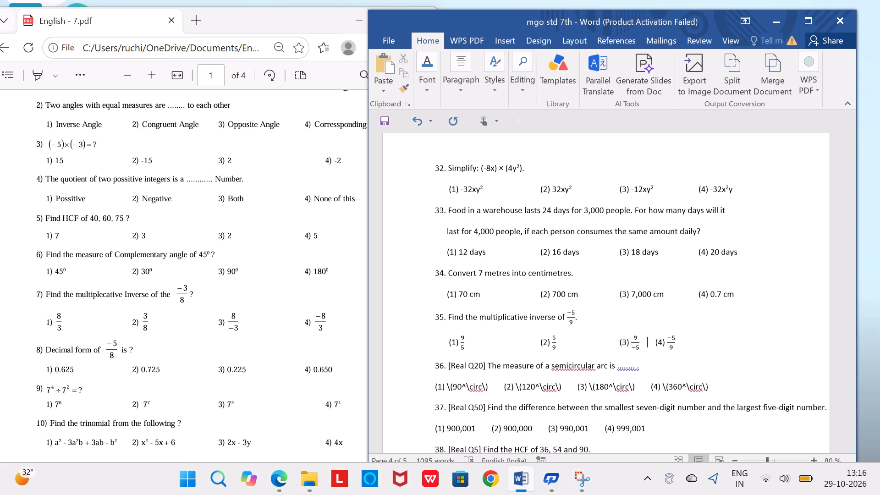
key(Right)
key(Tab)
key(Tab)
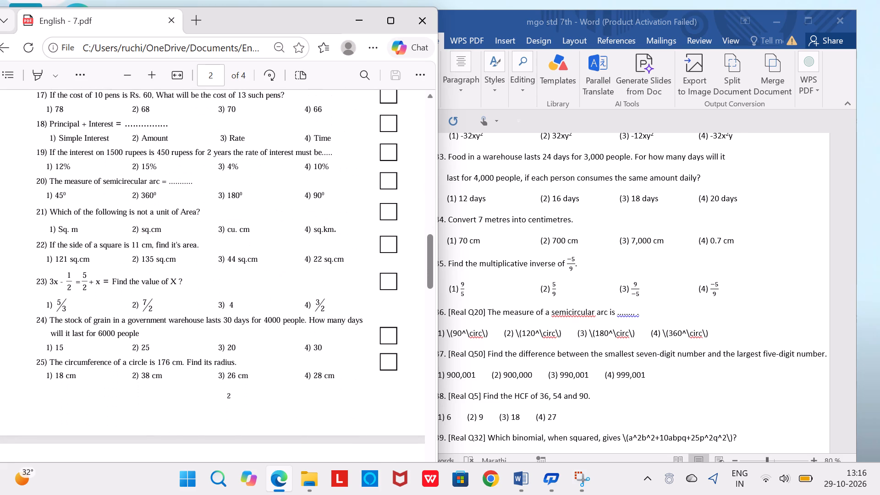
Delete the [Real Q20] source tag from question 36.
key(BackSpace)
key(BackSpace)
key(BackSpace)
key(BackSpace)
key(BackSpace)
key(BackSpace)
key(BackSpace)
key(BackSpace)
key(BackSpace)
key(BackSpace)
key(BackSpace)
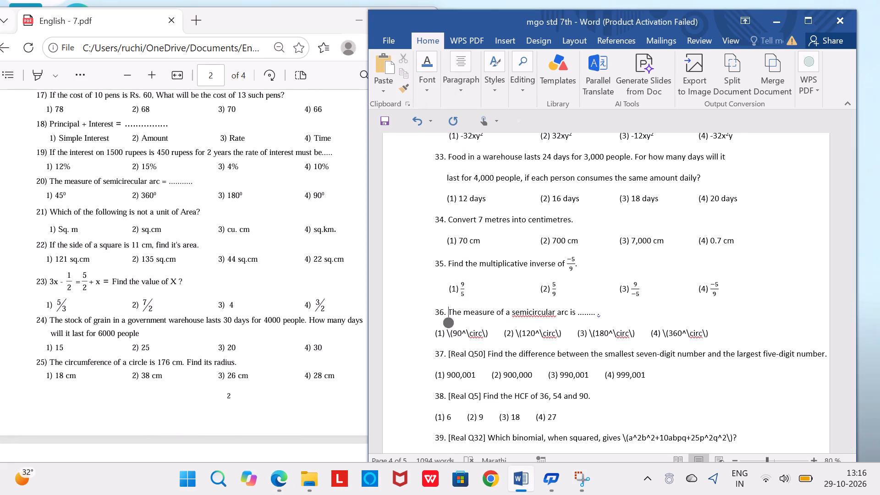
Indent the options line of question 36 with six spaces.
key(space)
key(space)
key(space)
key(space)
key(space)
key(space)
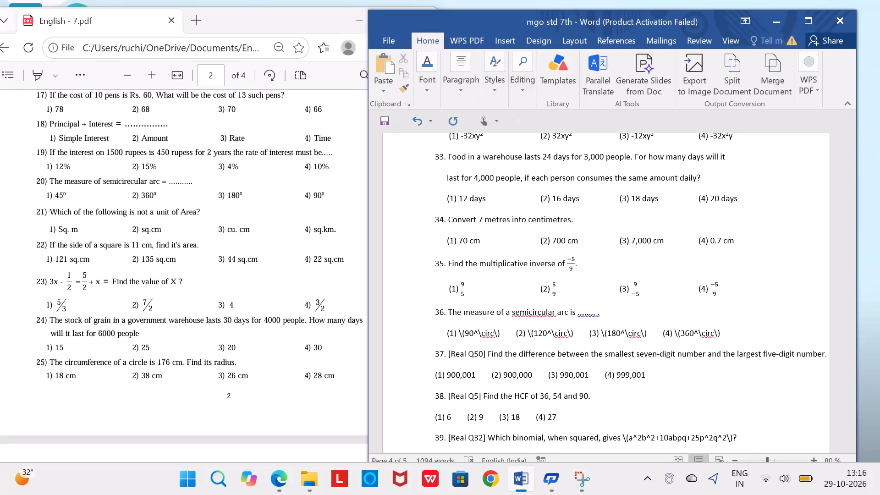
Strip the LaTeX delimiters and degree code from option (1) of question 36, leaving just 90.
key(Right)
key(Right)
key(Right)
key(Right)
key(Right)
key(Right)
key(BackSpace)
key(BackSpace)
key(Right)
key(Right)
key(Right)
key(Right)
key(Right)
key(Right)
key(Right)
key(Right)
key(Right)
key(Right)
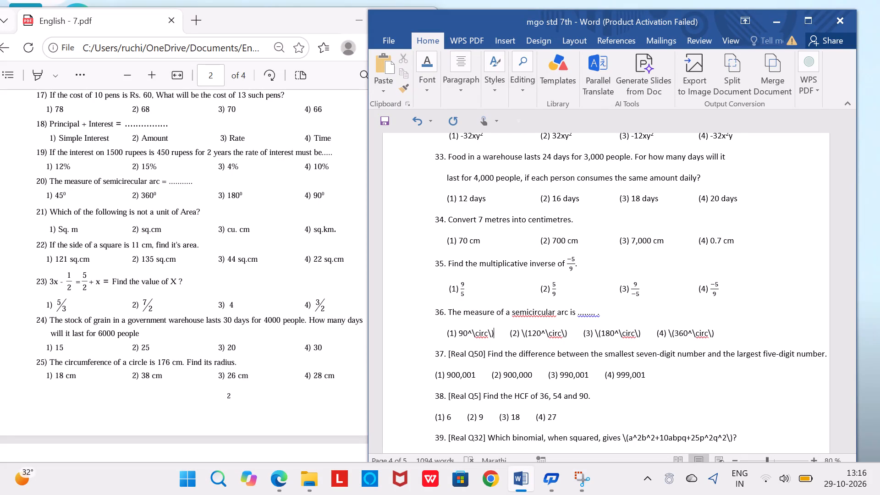
key(BackSpace)
key(BackSpace)
key(BackSpace)
key(BackSpace)
key(BackSpace)
key(BackSpace)
key(BackSpace)
key(BackSpace)
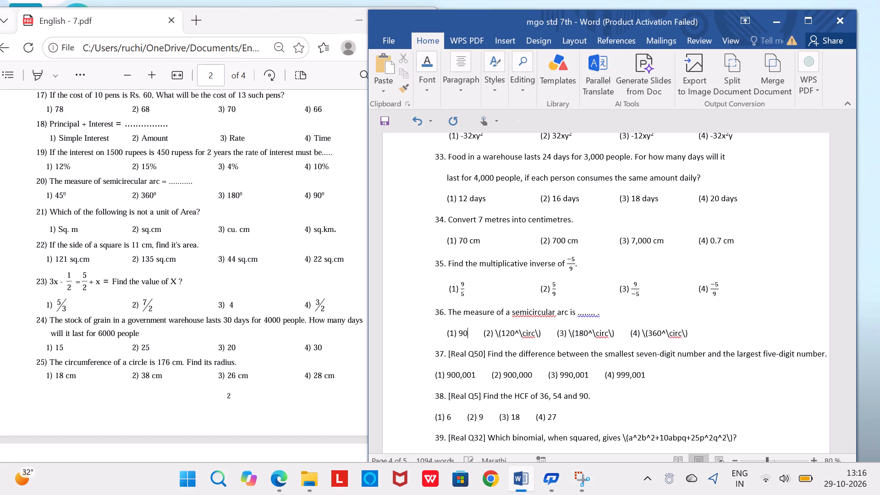
Move option (2) of question 36 across with a space and three tabs to align with the second option column above.
key(space)
key(Right)
key(Right)
key(Right)
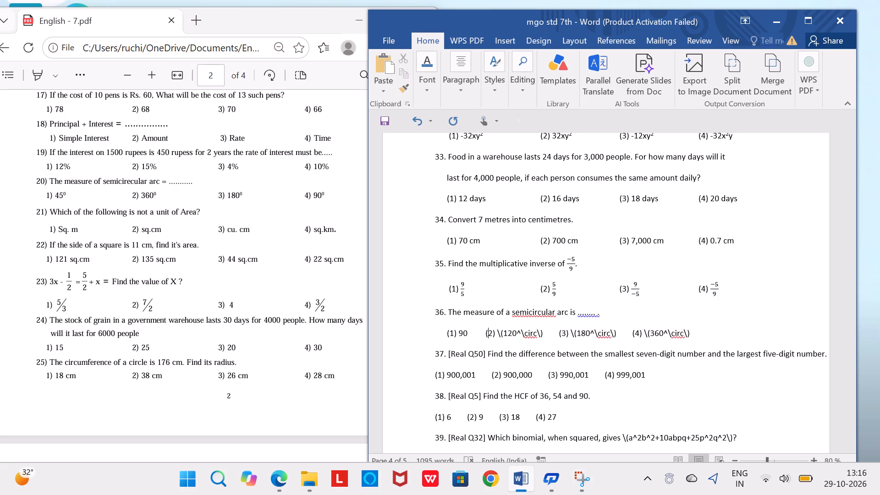
key(Left)
key(Tab)
key(Tab)
key(Tab)
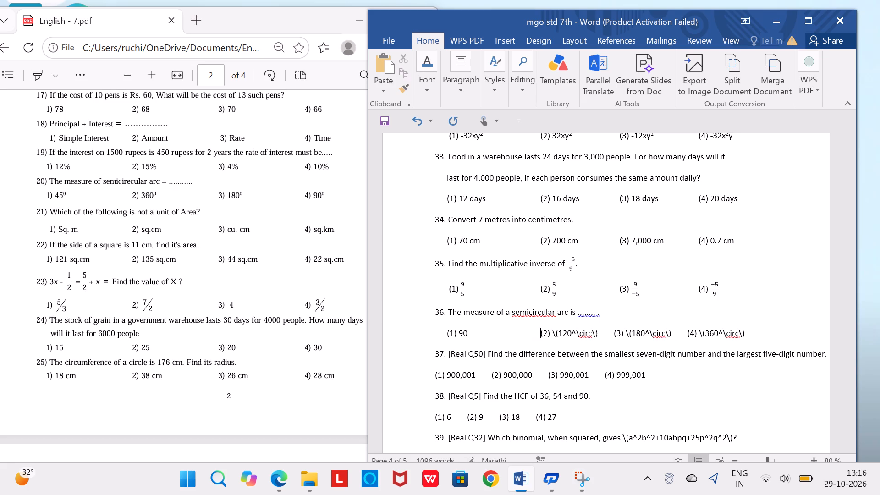
Strip the LaTeX delimiters and degree code from option (2) of question 36, leaving just 120.
key(Right)
key(Right)
key(Right)
key(Right)
key(Right)
key(Right)
key(BackSpace)
key(BackSpace)
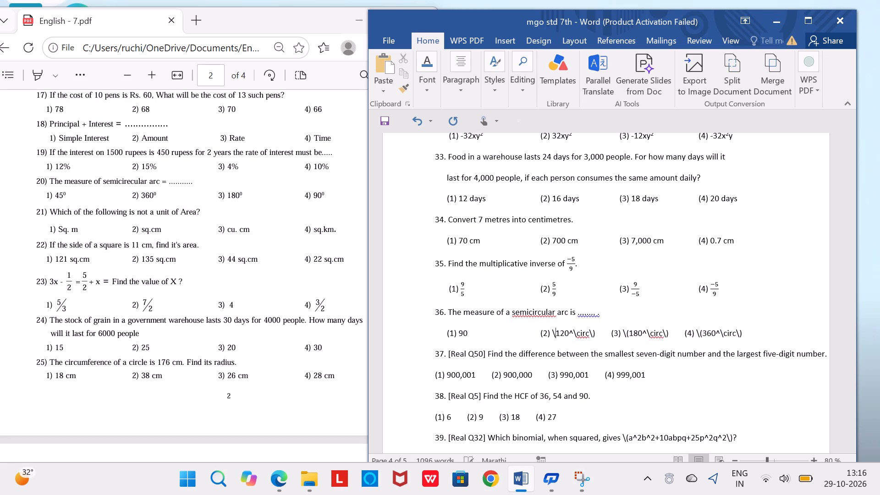
key(Right)
key(Right)
key(Right)
key(Right)
key(Right)
key(Right)
key(Right)
key(Right)
key(Right)
key(Right)
key(Right)
key(BackSpace)
key(BackSpace)
key(BackSpace)
key(BackSpace)
key(BackSpace)
key(BackSpace)
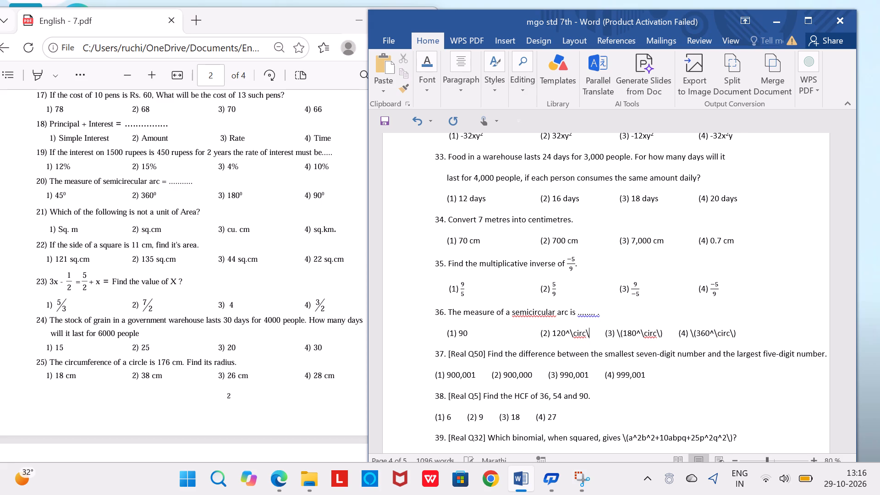
key(BackSpace)
key(BackSpace)
Move option (3) of question 36 across with two tabs to align with the third option column above.
key(Right)
key(Right)
key(Right)
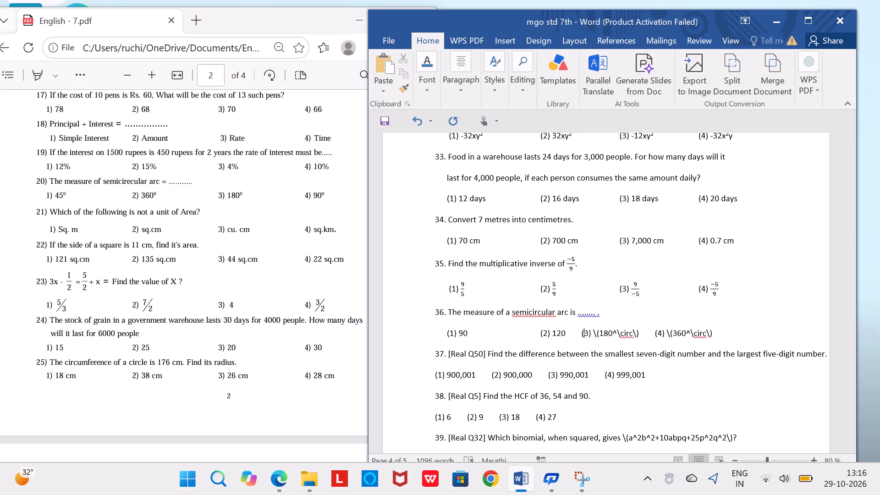
key(Left)
key(Tab)
key(Tab)
Strip the LaTeX delimiters and degree code from option (3) of question 36, leaving just 180.
key(Right)
key(Right)
key(Right)
key(Right)
key(Right)
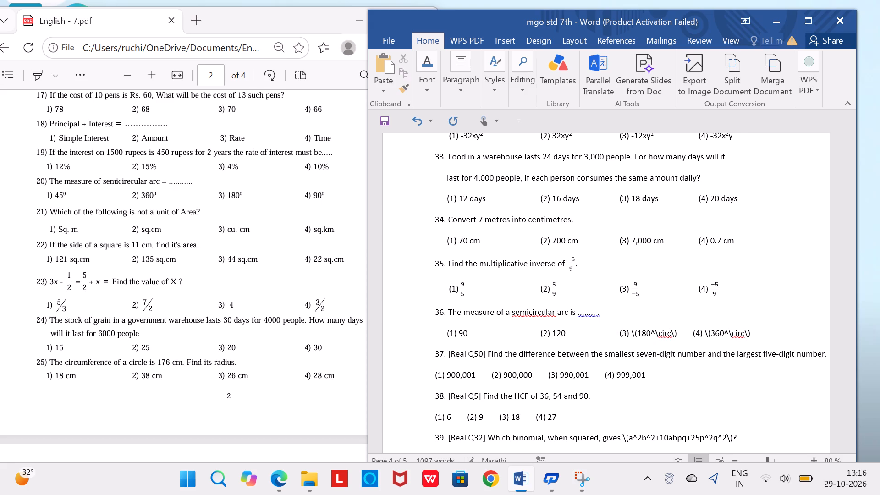
key(Right)
key(BackSpace)
key(BackSpace)
key(Right)
key(Right)
key(Right)
key(Right)
key(Right)
key(Right)
key(Right)
key(Right)
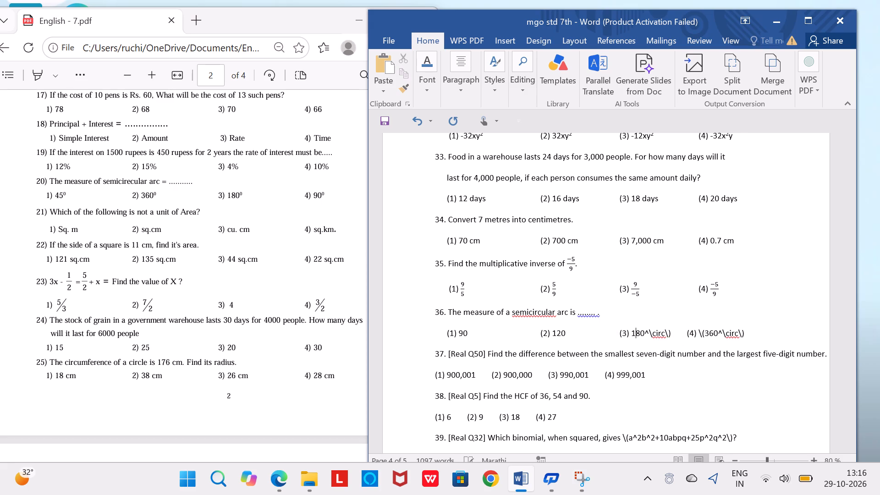
key(Right)
key(Right)
key(Right)
key(BackSpace)
key(BackSpace)
key(BackSpace)
key(BackSpace)
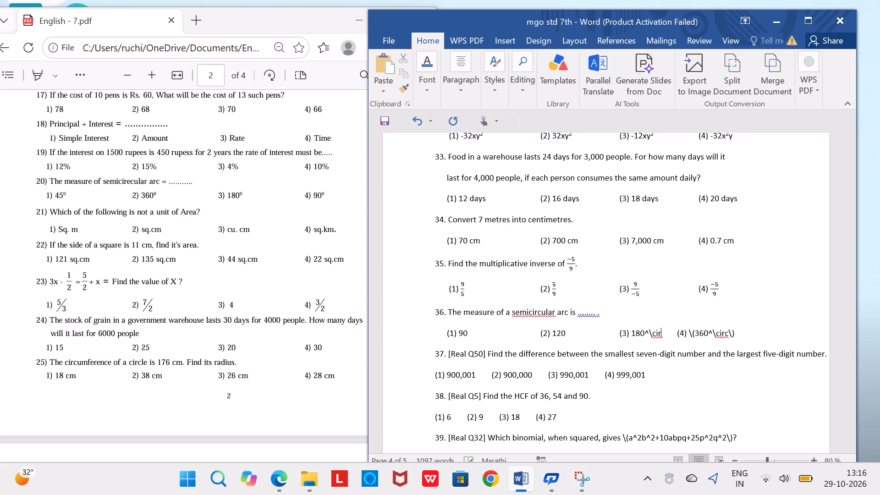
key(BackSpace)
key(BackSpace)
key(BackSpace)
key(BackSpace)
Move option (4) of question 36 across with three tabs to align with the fourth option column above.
key(Tab)
key(Tab)
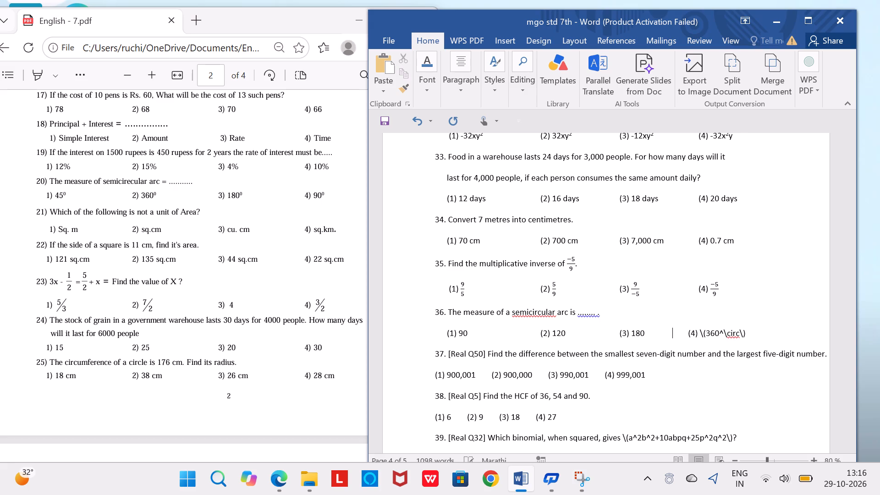
key(Right)
key(Tab)
key(BackSpace)
key(Right)
key(Tab)
Strip the LaTeX delimiters and degree code from option (4) of question 36, leaving just 360.
key(Right)
key(Right)
key(Right)
key(Right)
key(Right)
key(Right)
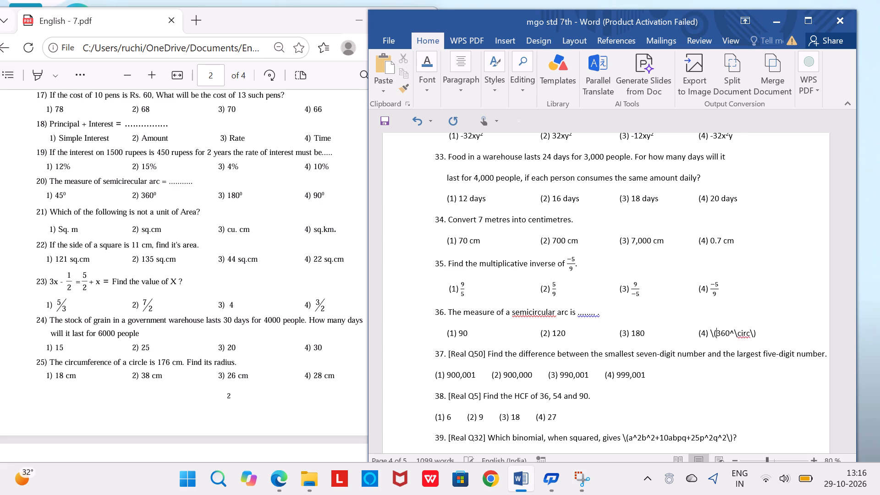
key(BackSpace)
key(BackSpace)
key(Right)
key(Right)
key(Right)
key(Right)
key(Right)
key(Right)
key(Right)
key(Right)
key(Right)
key(Right)
key(Right)
key(Right)
key(Left)
key(BackSpace)
key(BackSpace)
key(BackSpace)
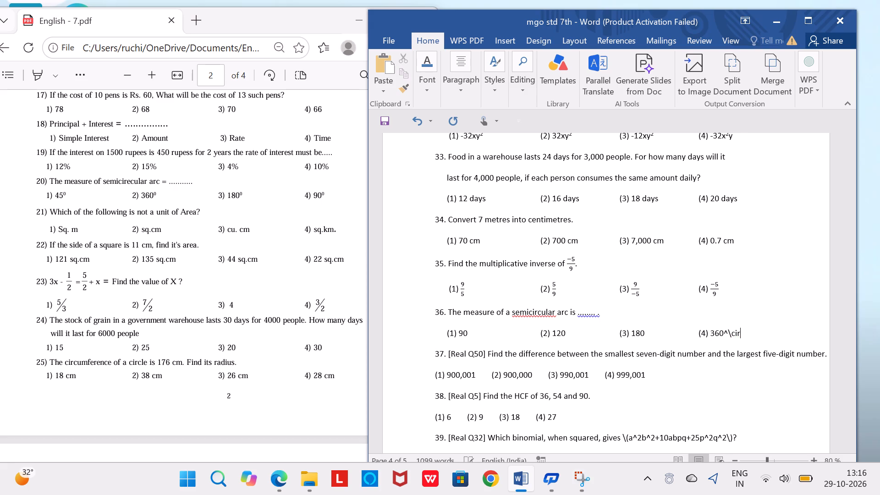
key(BackSpace)
key(BackSpace)
key(BackSpace)
key(BackSpace)
key(BackSpace)
Remove the source tag [Real Q50] from the start of question 37.
key(Down)
key(Left)
key(Left)
key(Left)
key(Left)
key(Left)
key(Left)
key(Left)
key(Left)
key(Left)
key(Left)
key(Left)
key(Left)
key(Left)
key(Left)
key(Left)
key(Left)
key(Left)
key(Left)
key(Left)
key(Left)
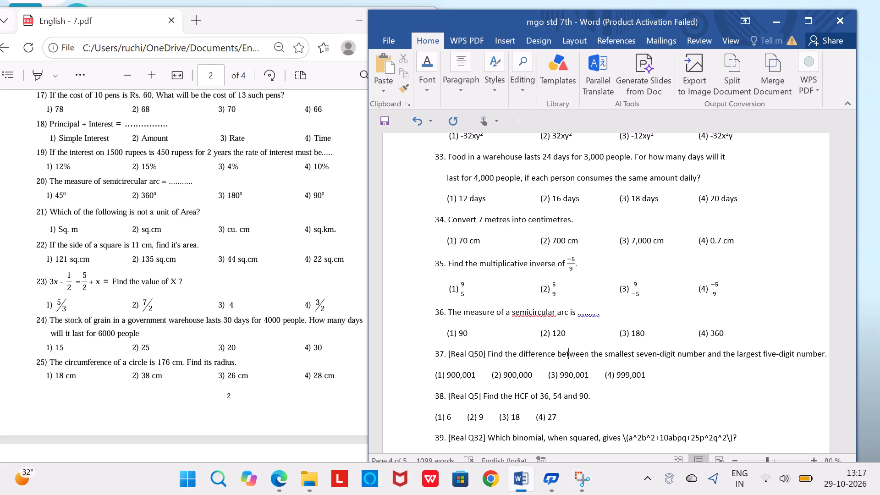
key(Left)
key(Left)
key(Left)
key(Left)
key(BackSpace)
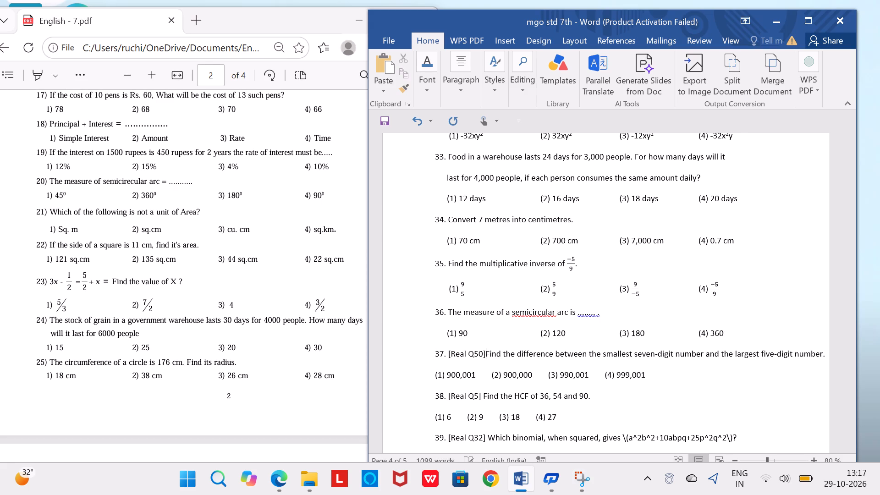
key(BackSpace)
key(BackSpace)
key(BackSpace)
key(BackSpace)
key(BackSpace)
key(BackSpace)
key(BackSpace)
key(BackSpace)
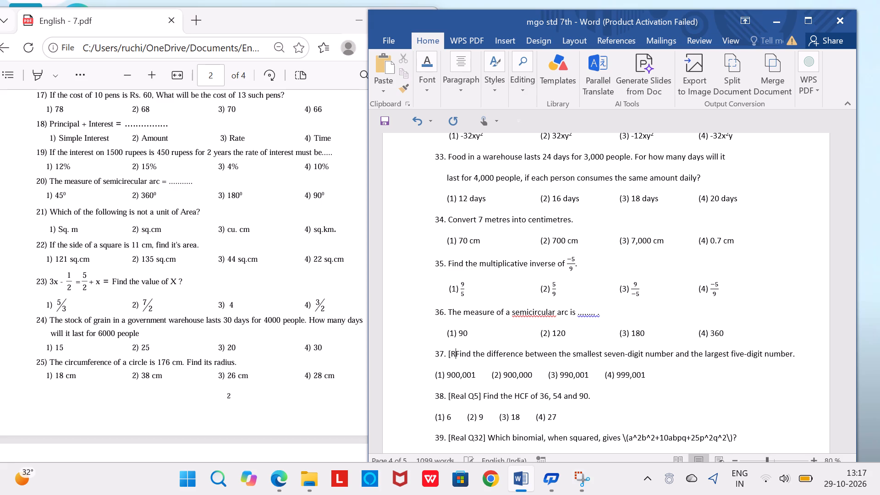
key(BackSpace)
key(BackSpace)
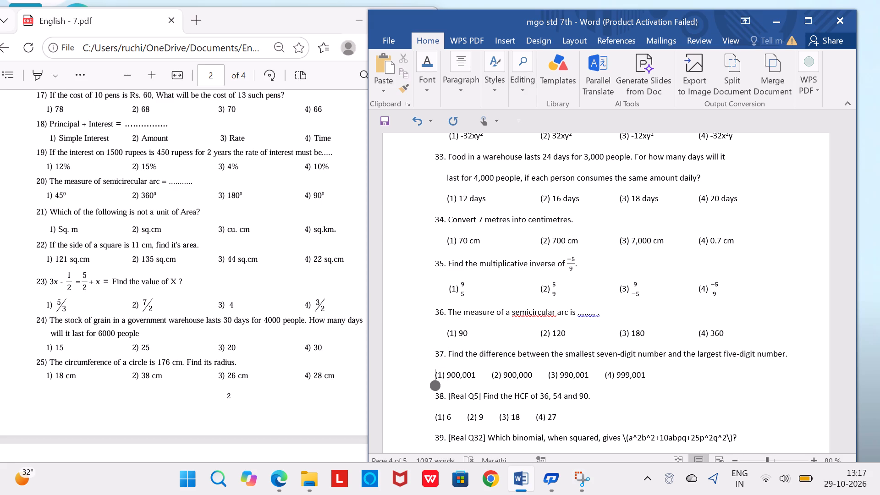
Delete the word "the" before "difference" in question 37 so it begins "Find difference between".
key(BackSpace)
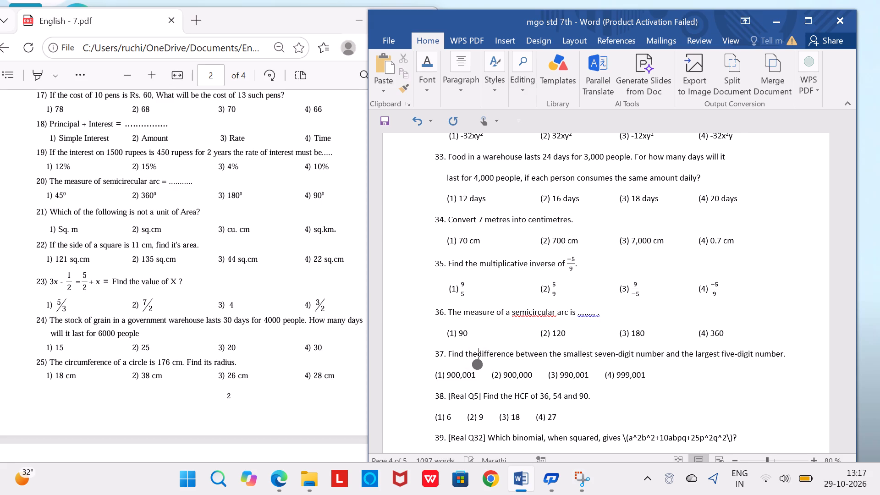
key(BackSpace)
key(BackSpace)
key(BackSpace)
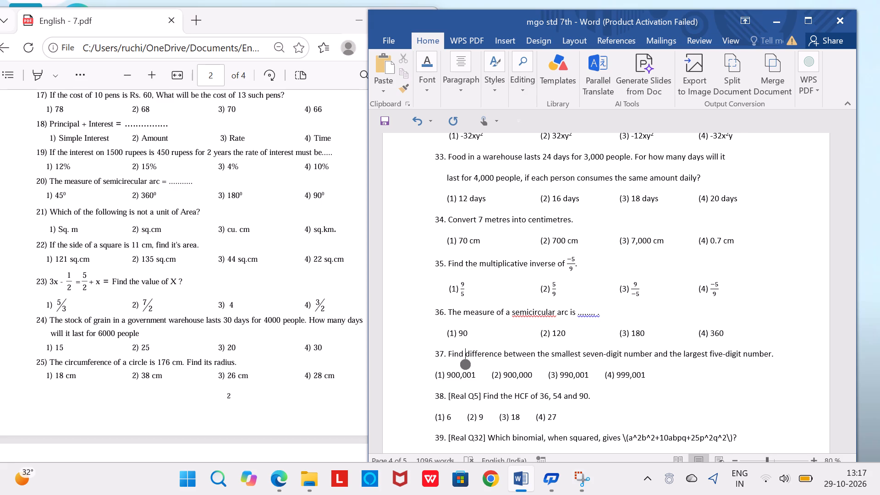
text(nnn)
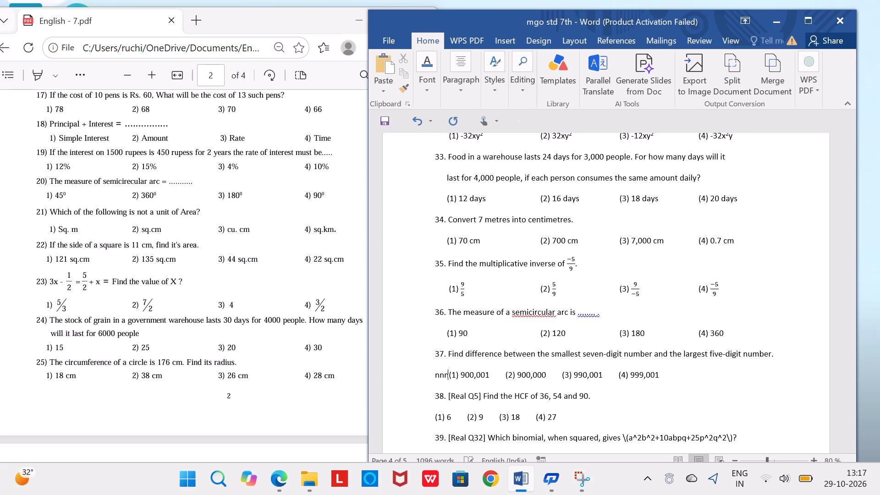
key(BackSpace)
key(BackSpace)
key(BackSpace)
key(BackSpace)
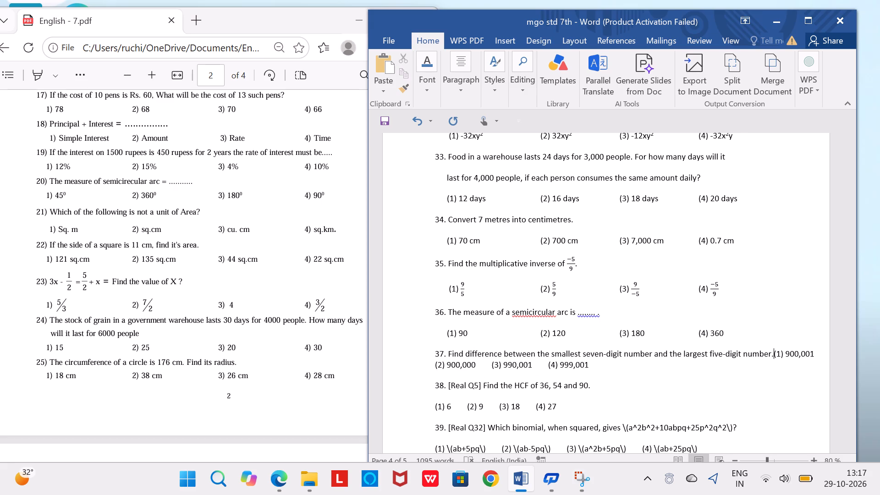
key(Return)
Indent the option row of question 37 with six spaces to line up with the first option column above.
key(space)
key(space)
key(space)
key(space)
key(space)
key(space)
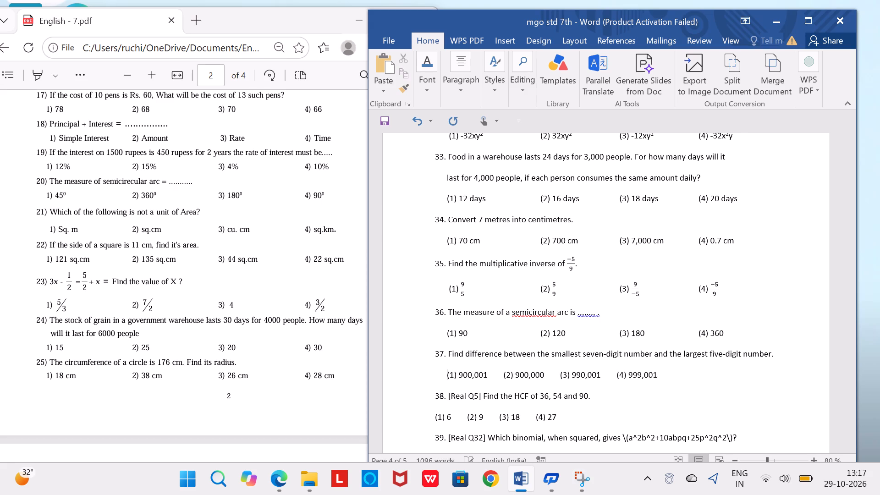
Move option (2) of question 37 across with two tabs to align with the second option column above.
key(Right)
key(Right)
key(Right)
key(Right)
key(Right)
key(Right)
key(Right)
key(Right)
key(Right)
key(Right)
key(Right)
key(Right)
key(Right)
key(Tab)
key(Tab)
Move option (3) of question 37 across with one tab to align with the third option column above.
key(Right)
key(Right)
key(Right)
key(Right)
key(Right)
key(Right)
key(Right)
key(Right)
key(Right)
key(Right)
key(Right)
key(Right)
key(Right)
key(Right)
key(Right)
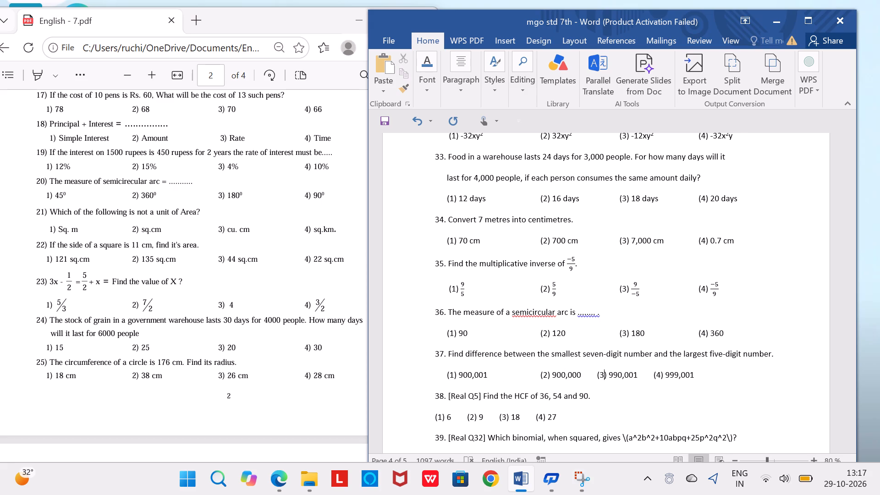
key(Left)
key(Left)
key(Tab)
Move option (4) of question 37 across with one tab to align with the fourth option column above.
key(Right)
key(Right)
key(Right)
key(Right)
key(Right)
key(Right)
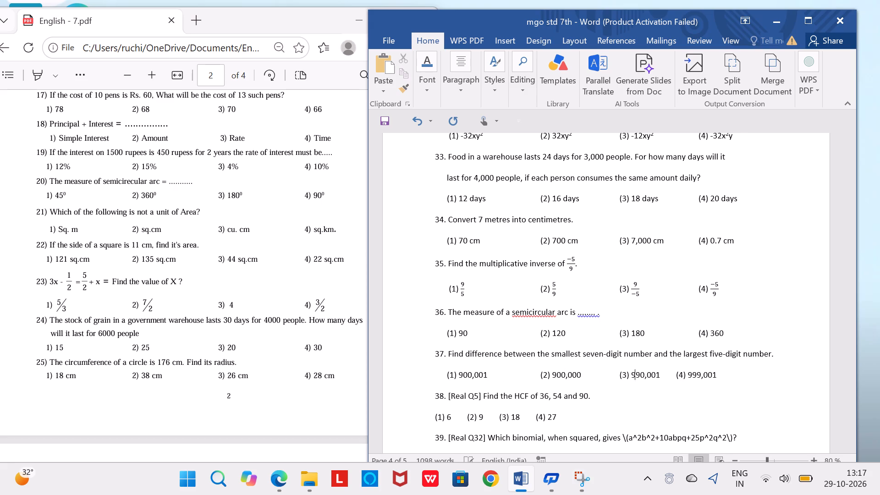
key(Right)
key(Right)
key(Right)
key(Right)
key(Right)
key(Right)
key(Right)
key(Tab)
Remove the source tag [Real Q5] from the start of question 38.
key(BackSpace)
key(BackSpace)
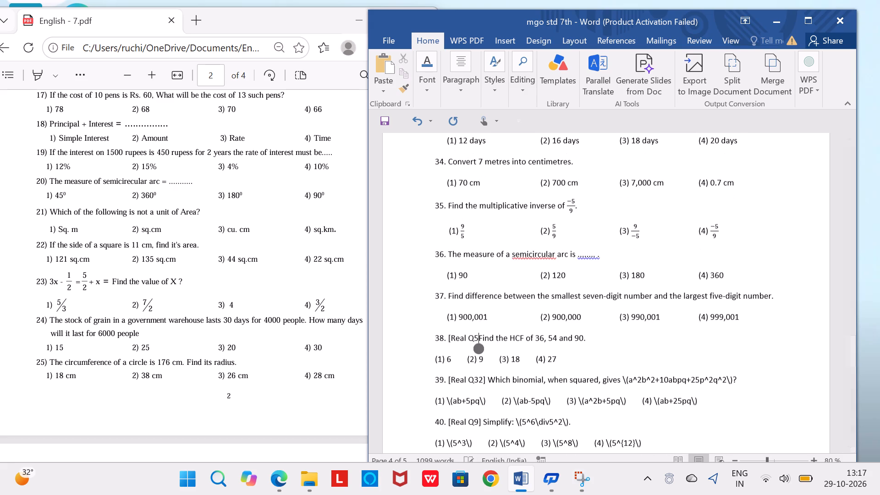
key(BackSpace)
key(BackSpace)
key(BackSpace)
key(BackSpace)
key(BackSpace)
key(BackSpace)
key(BackSpace)
key(BackSpace)
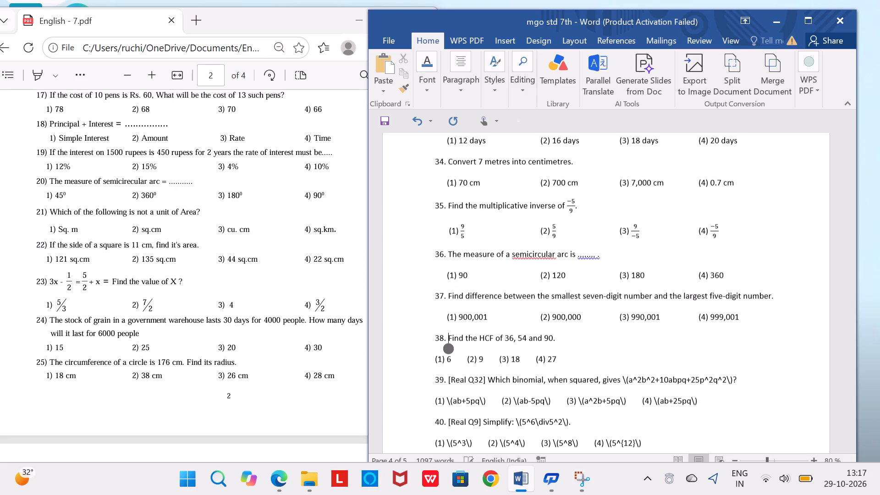
Indent the option row of question 38 with six spaces to line up with the first option column above.
key(Down)
key(Left)
key(Left)
key(Left)
key(Left)
key(space)
key(space)
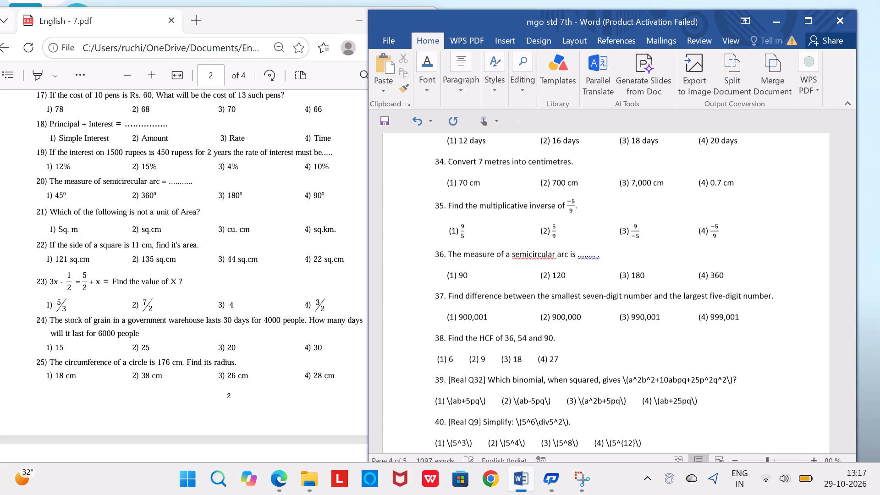
key(space)
key(space)
key(space)
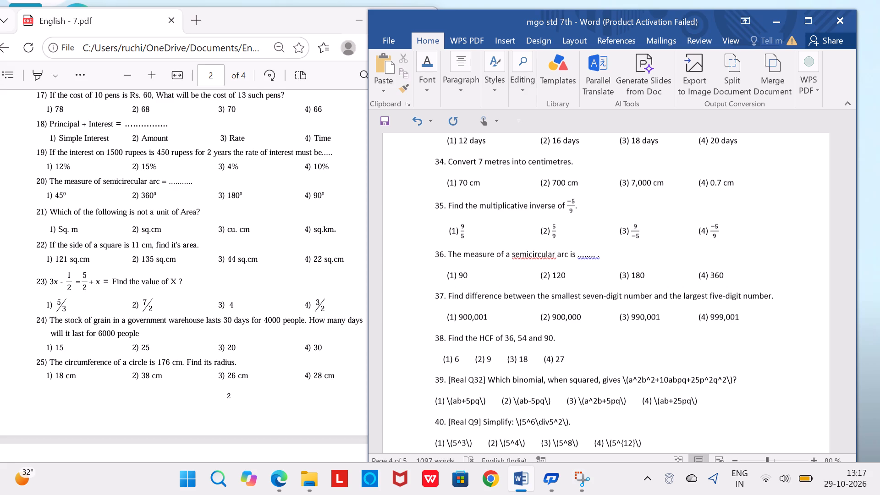
key(space)
key(space)
key(BackSpace)
Move option (2) of question 38 across with three tabs to align with the second option column above.
key(Right)
key(Right)
key(Right)
key(Right)
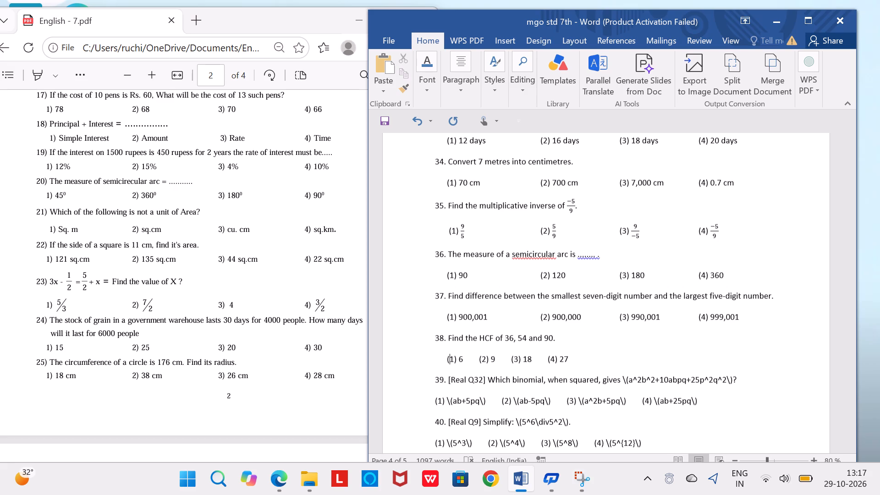
key(Right)
key(Right)
key(Right)
key(Tab)
key(Tab)
key(Tab)
Move option (3) of question 38 across with two tabs to align with the third option column above.
key(Right)
key(Right)
key(Right)
key(Right)
key(Right)
key(Right)
key(Right)
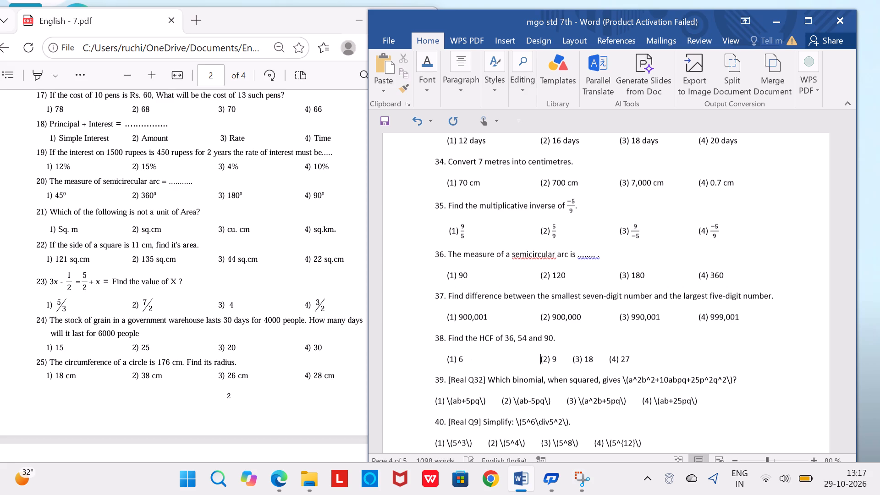
key(Tab)
key(Tab)
Move option (4) of question 38 across with two tabs to align with the fourth option column above.
key(Right)
key(Right)
key(Right)
key(Right)
key(Right)
key(Right)
key(Right)
key(Right)
key(Right)
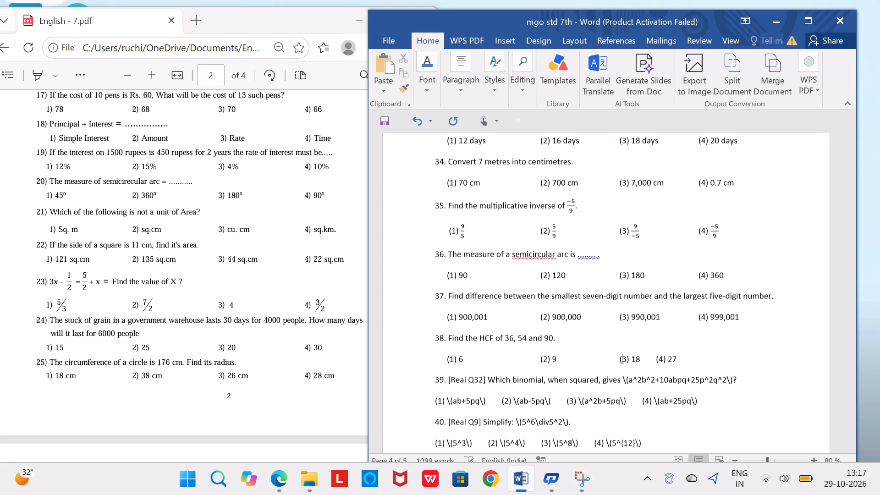
key(Left)
key(Tab)
key(Tab)
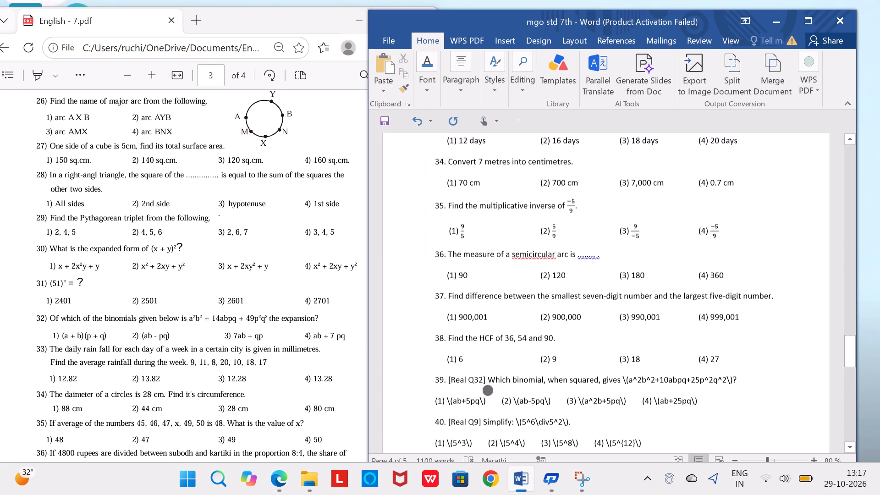
Delete the source tag [Real Q32] from the start of question 39.
key(BackSpace)
key(BackSpace)
key(BackSpace)
key(BackSpace)
key(BackSpace)
key(BackSpace)
key(BackSpace)
key(BackSpace)
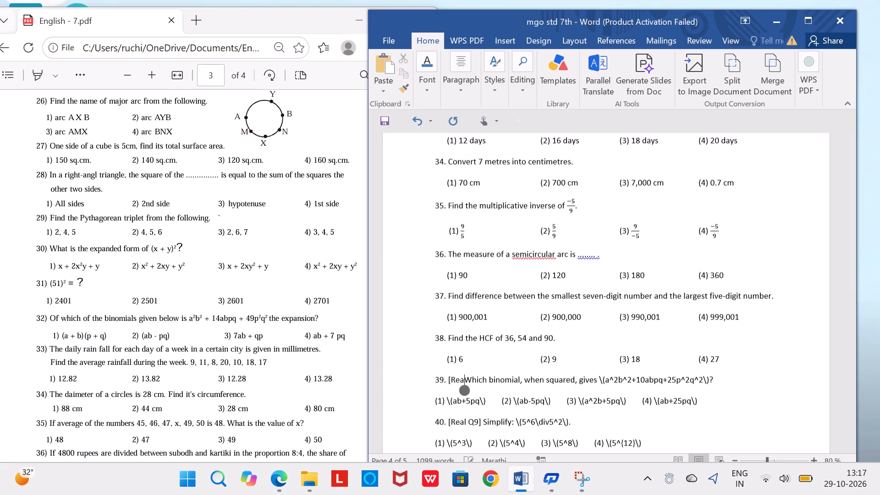
key(BackSpace)
key(BackSpace)
key(BackSpace)
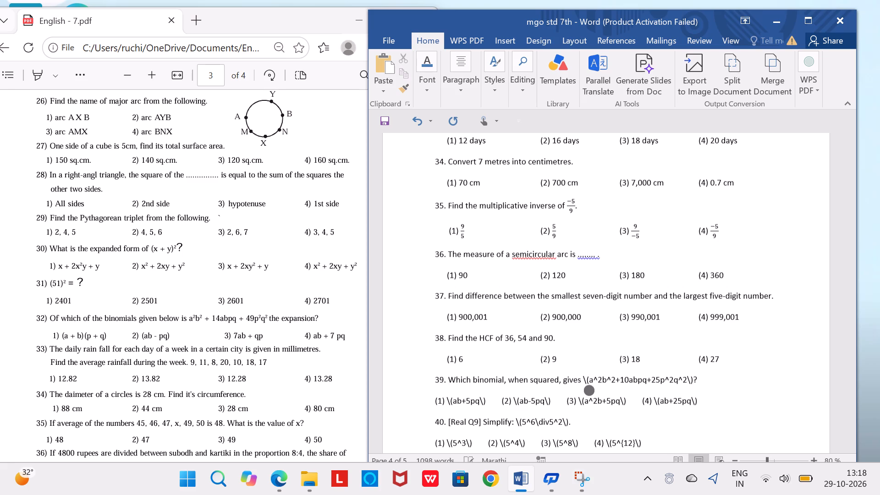
Remove the opening \( and the ^2 after a in question 39's expression.
key(BackSpace)
key(BackSpace)
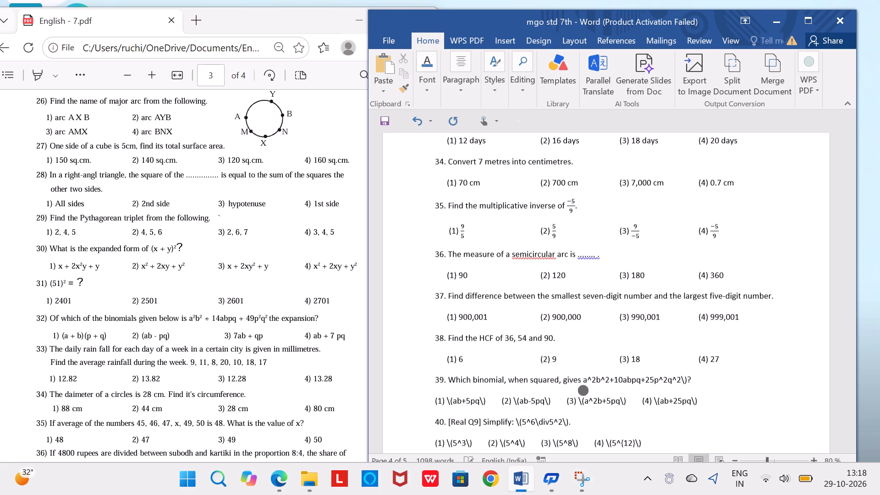
key(Right)
key(Right)
key(Right)
key(BackSpace)
key(BackSpace)
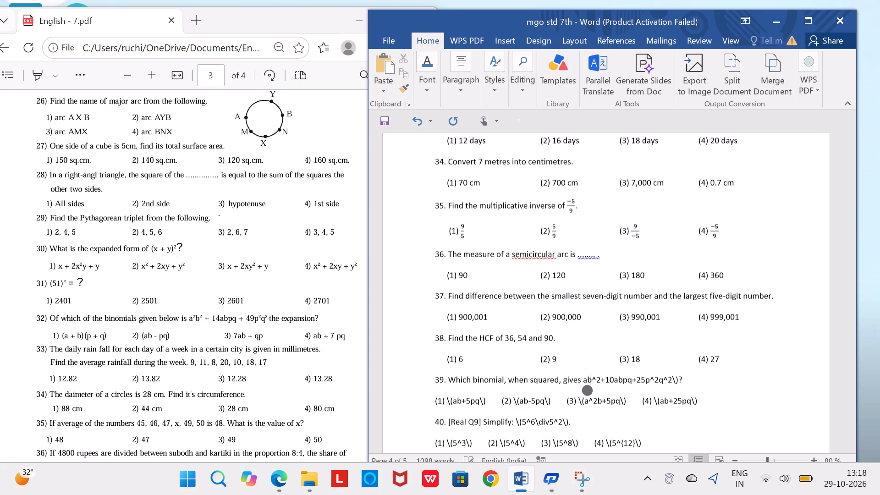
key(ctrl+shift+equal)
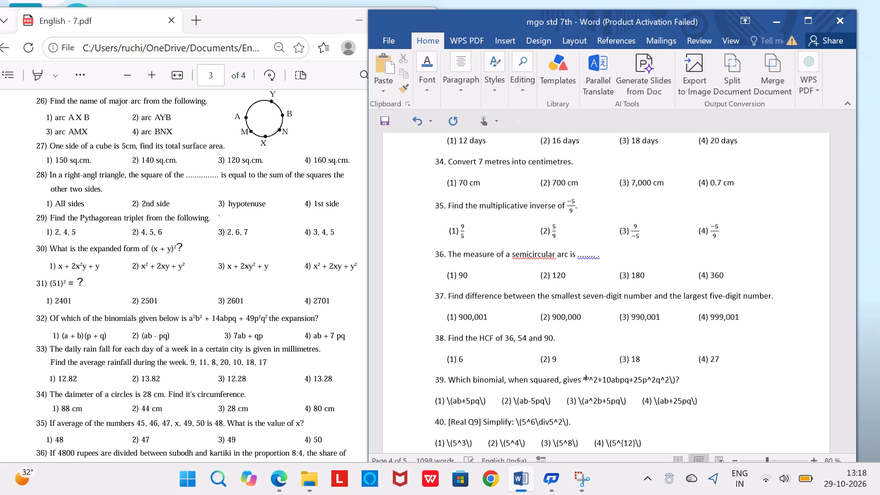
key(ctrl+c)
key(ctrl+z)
Add a superscript 2 after a in question 39's expression, with no gap before b.
key(space)
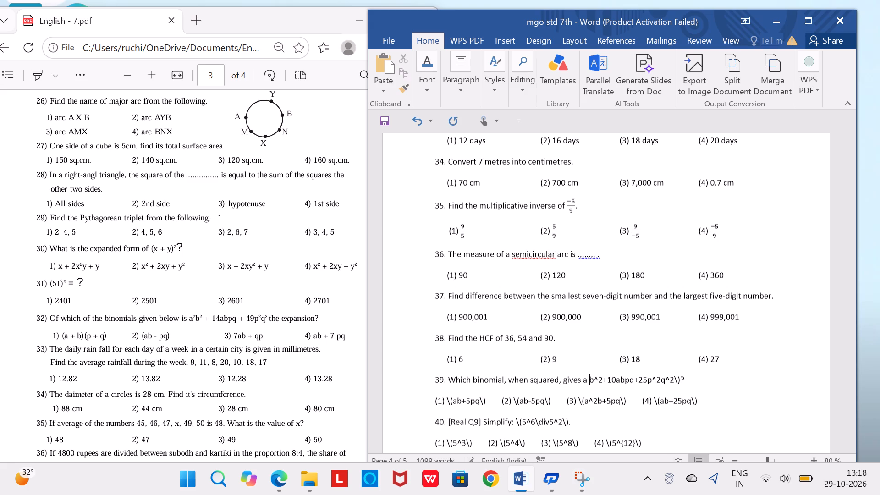
key(Left)
key(ctrl+shift+equal)
key(2)
key(Right)
key(BackSpace)
Replace b^2 in question 39's expression with b and a superscript 2, leaving a space before the plus sign.
key(Right)
key(Right)
key(Right)
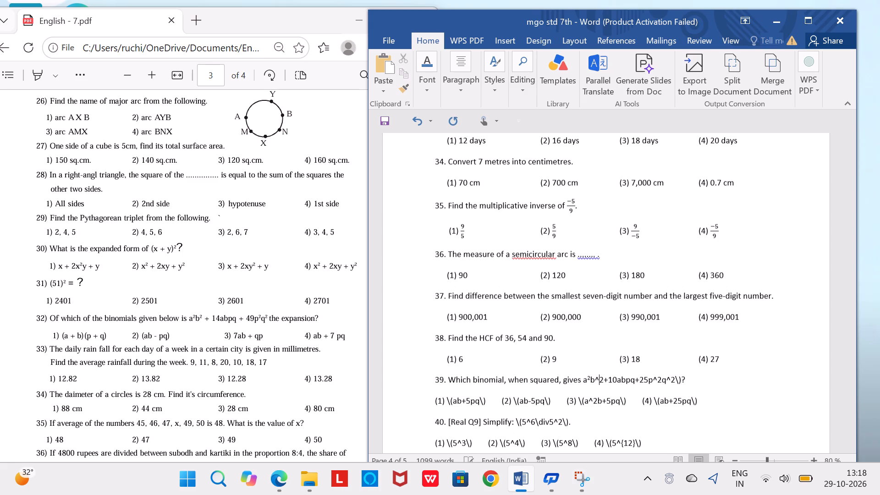
key(BackSpace)
key(BackSpace)
key(space)
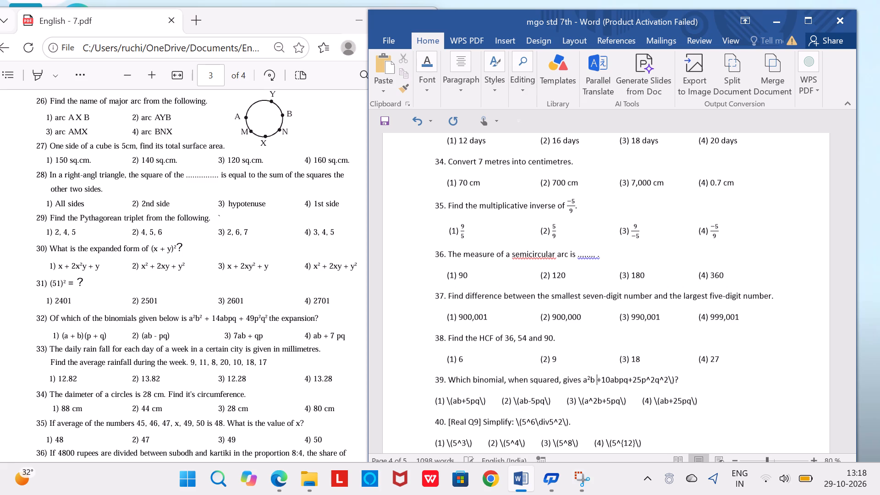
key(Left)
key(ctrl+shift+equal)
key(2)
key(Right)
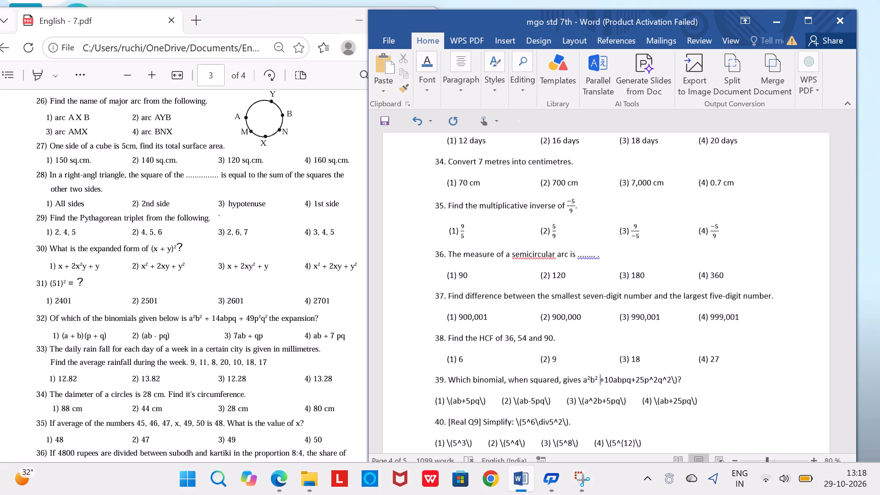
Add the missing spaces around the plus signs on either side of 10abpq in question 39.
key(Right)
key(space)
key(Right)
key(Right)
key(Right)
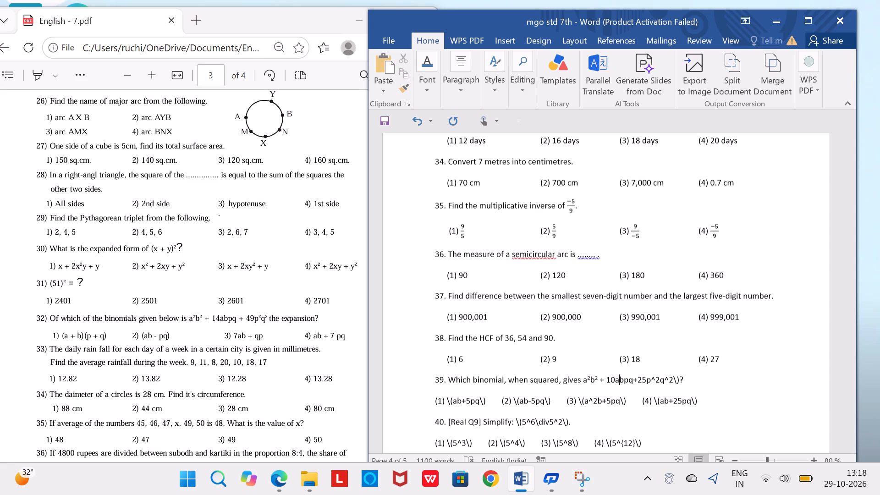
key(Right)
key(Right)
key(Right)
key(Right)
key(Left)
key(space)
key(Right)
key(space)
Replace p^2 in question 39's expression with p and a superscript 2, with no gap before q.
key(Right)
key(Right)
key(Right)
key(Right)
key(Right)
key(Right)
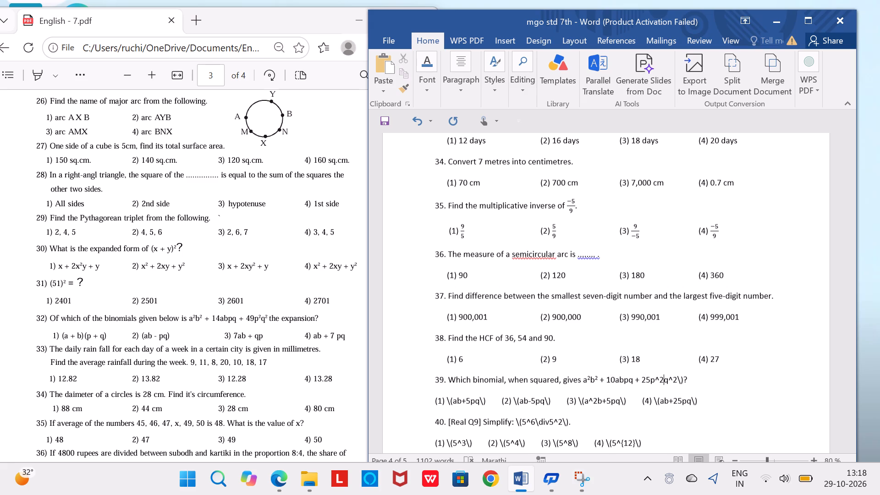
key(Left)
key(Left)
key(Right)
key(BackSpace)
key(BackSpace)
key(space)
key(Left)
key(ctrl+shift+equal)
key(2)
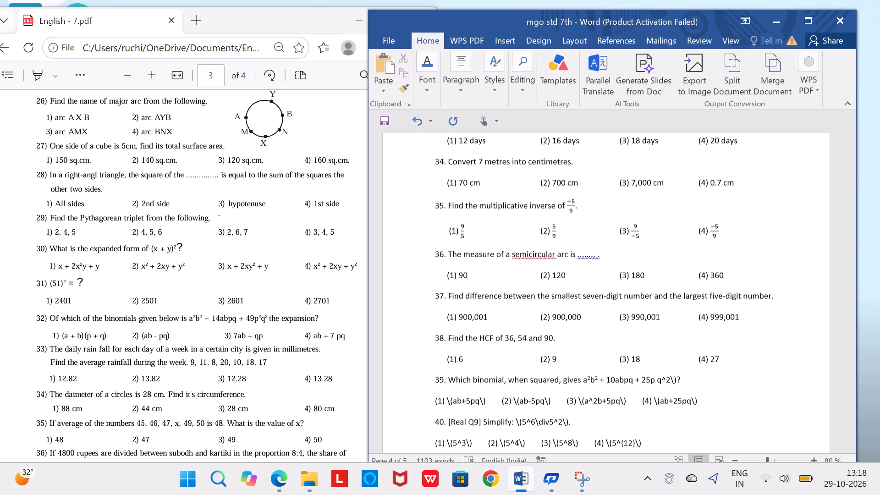
key(Right)
key(Right)
key(Left)
key(BackSpace)
Replace q^2\) at the end of question 39's expression with q, a superscript 2 and a space before the question mark.
key(Right)
key(Right)
key(Right)
key(Right)
key(Right)
key(BackSpace)
key(BackSpace)
key(BackSpace)
key(BackSpace)
key(space)
key(Left)
key(ctrl+shift+equal)
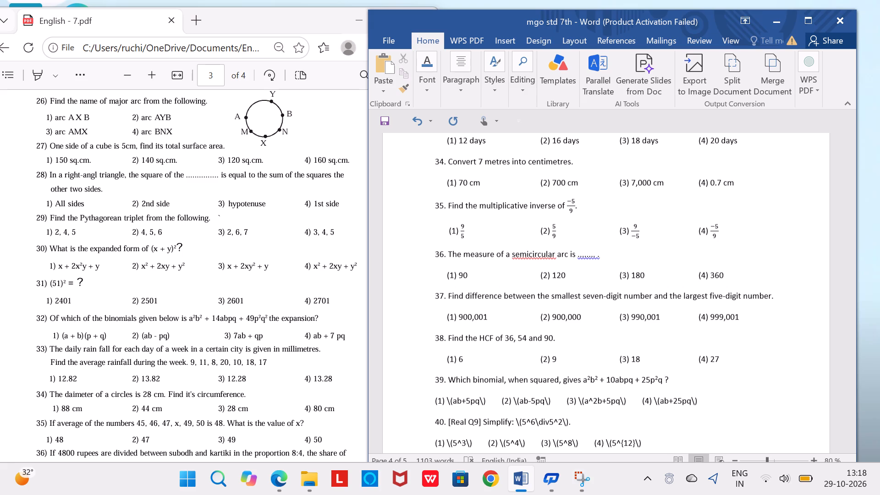
key(2)
Remove the \( and \) delimiters around ab+5pq in option (1) of question 39.
key(Left)
key(Left)
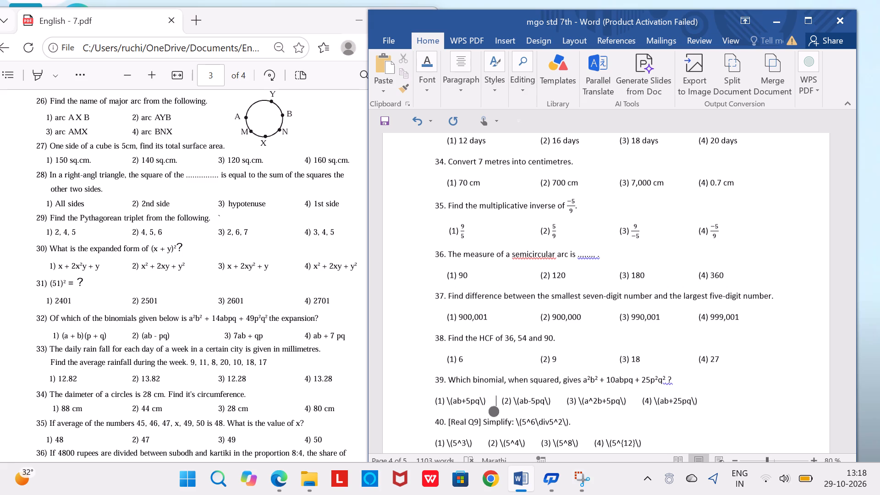
key(Left)
key(Left)
key(Right)
key(BackSpace)
key(BackSpace)
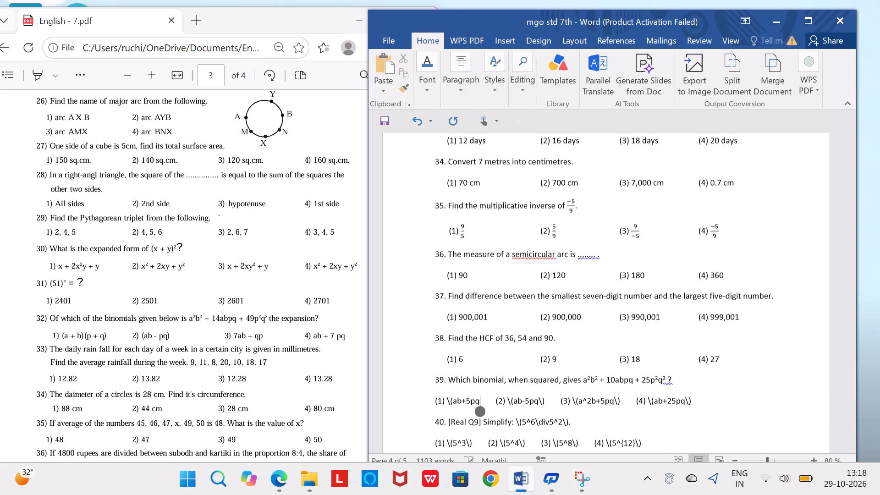
key(Left)
key(Left)
key(Left)
key(Left)
key(Left)
key(Left)
key(BackSpace)
key(BackSpace)
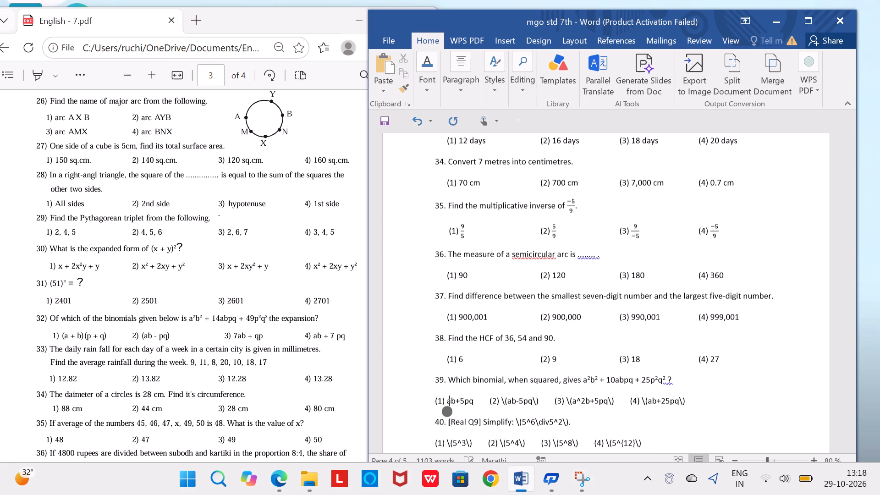
Indent the option row of question 39 with six spaces to line up with the first option column above.
key(Left)
key(Left)
key(Left)
key(Left)
key(space)
key(space)
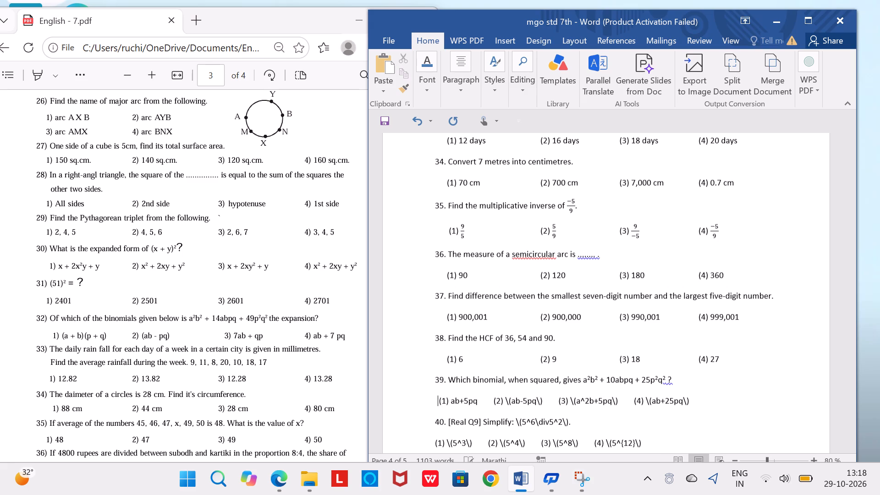
key(space)
key(space)
key(space)
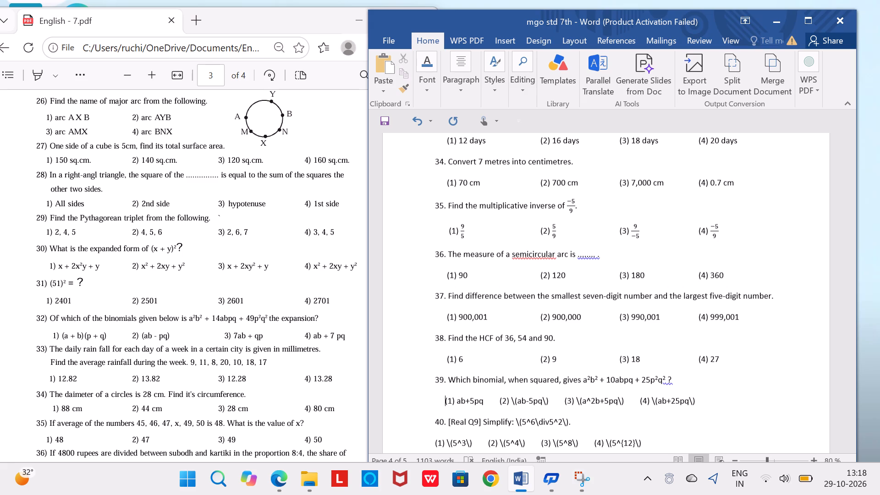
key(space)
key(space)
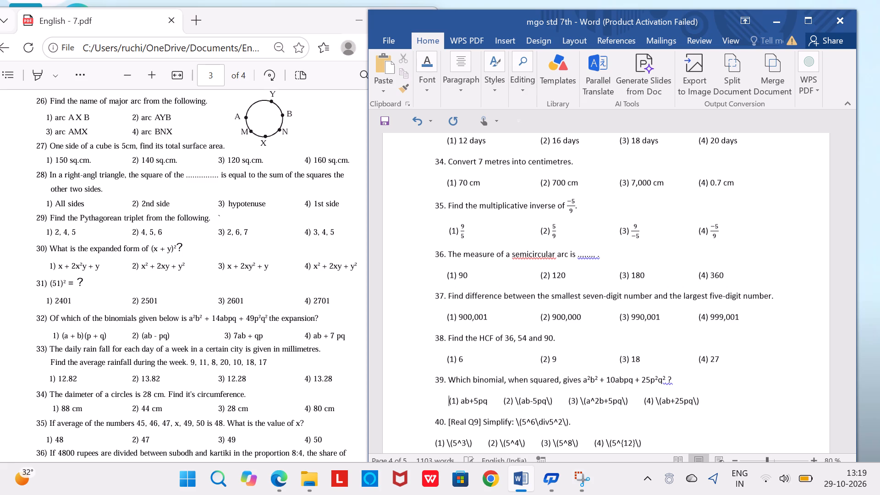
key(BackSpace)
Add spaces around the plus sign in option (1) of question 39 so it reads ab + 5pq.
key(Right)
key(Right)
key(Right)
key(Right)
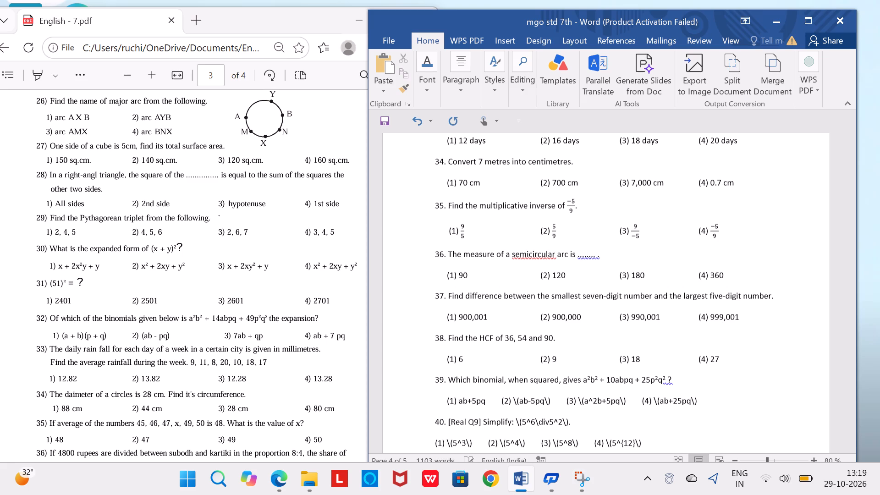
key(Right)
key(Right)
key(Right)
key(Right)
key(Right)
key(Right)
key(Right)
key(Left)
key(Left)
key(Left)
key(Left)
key(Left)
key(space)
key(Right)
key(space)
Move option (2) of question 39 across with two tabs to align with the second option column above.
key(Right)
key(Right)
key(Right)
key(Right)
key(Right)
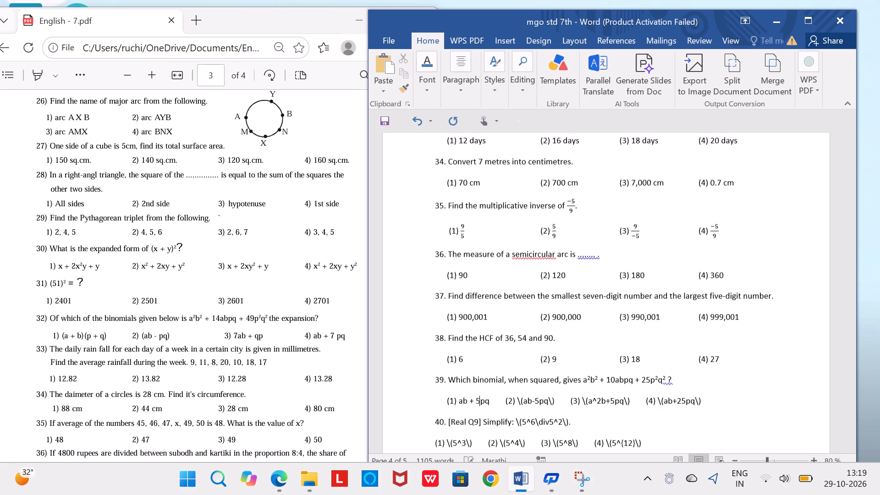
key(Tab)
key(Tab)
Remove the \( and \) delimiters around ab-5pq in option (2) of question 39.
key(Right)
key(Right)
key(Right)
key(Right)
key(Right)
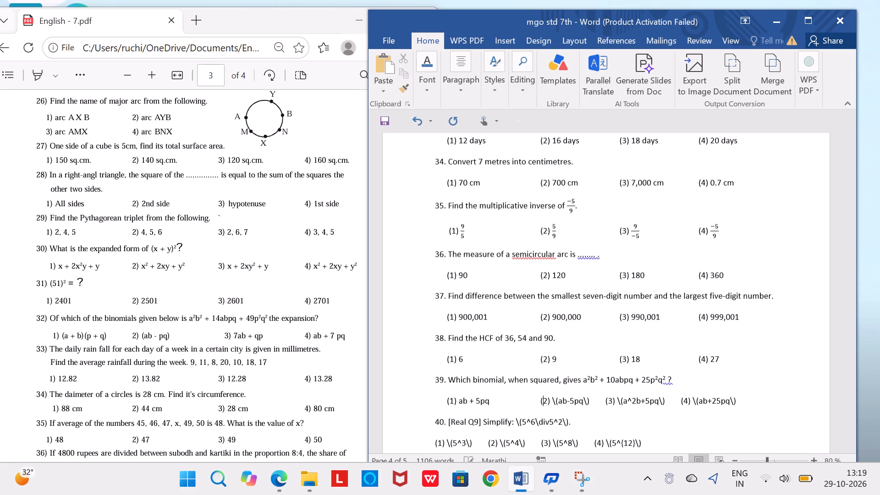
key(Right)
key(BackSpace)
key(BackSpace)
key(Right)
key(Right)
key(Right)
key(Right)
key(Right)
key(Right)
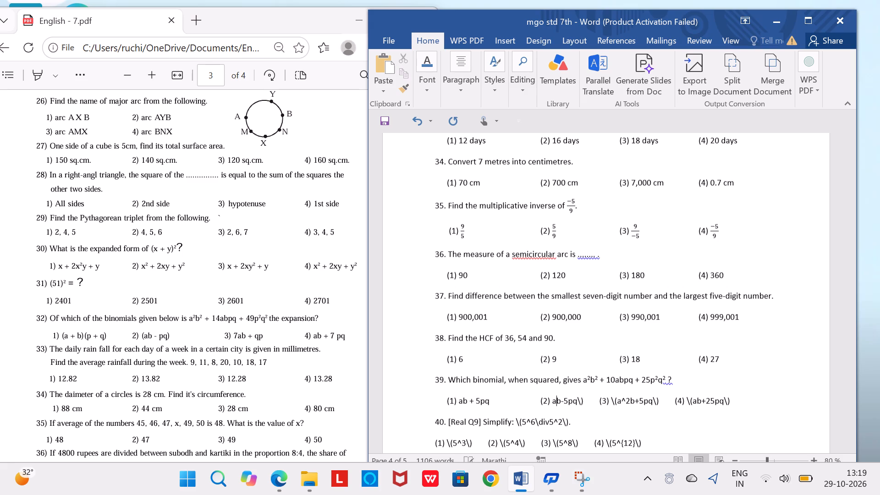
key(Right)
key(Right)
key(BackSpace)
key(BackSpace)
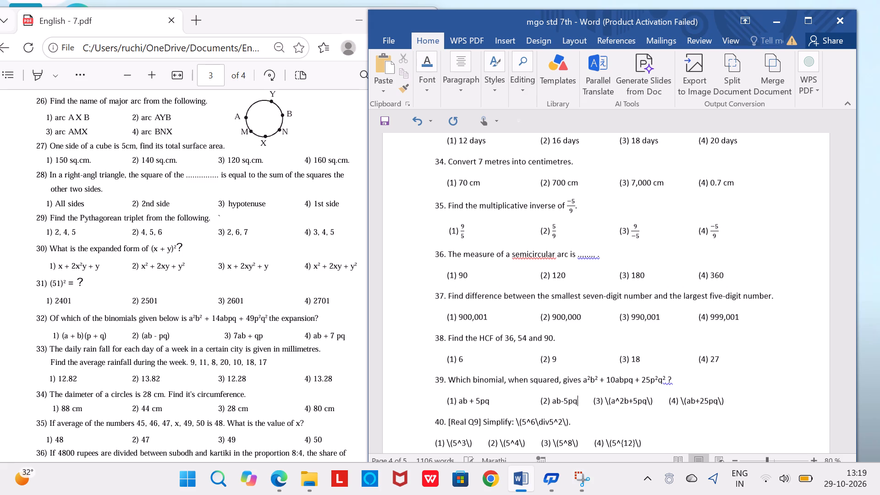
Add spaces around the minus sign in option (2) of question 39 so it reads ab - 5pq.
key(Left)
key(Left)
key(Left)
key(Left)
key(space)
key(Right)
key(space)
Remove the opening \( delimiter before a^2b+5pq in option (3) of question 39.
key(Right)
key(Right)
key(Right)
key(Right)
key(Right)
key(Right)
key(Right)
key(Right)
key(Right)
key(Right)
key(Right)
key(Right)
key(Right)
key(Right)
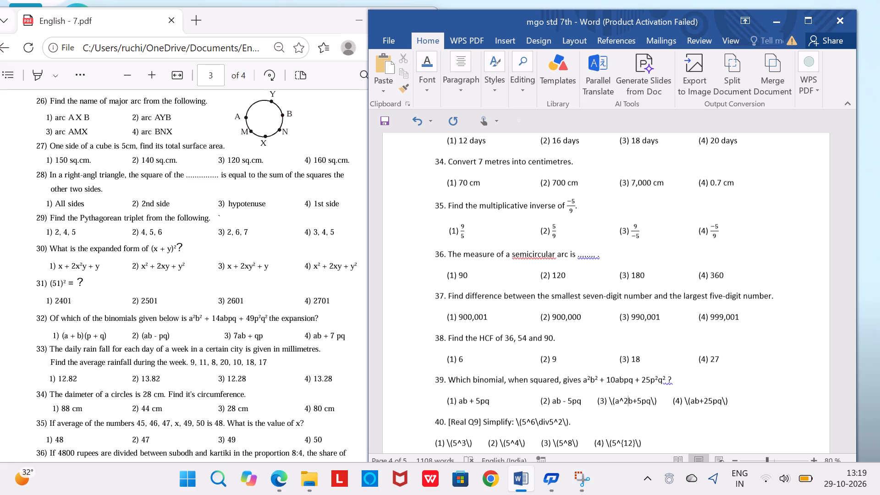
key(Left)
key(Left)
key(Left)
key(BackSpace)
key(BackSpace)
Move option (3) of question 39 across with one tab to align with the third option column above.
key(Left)
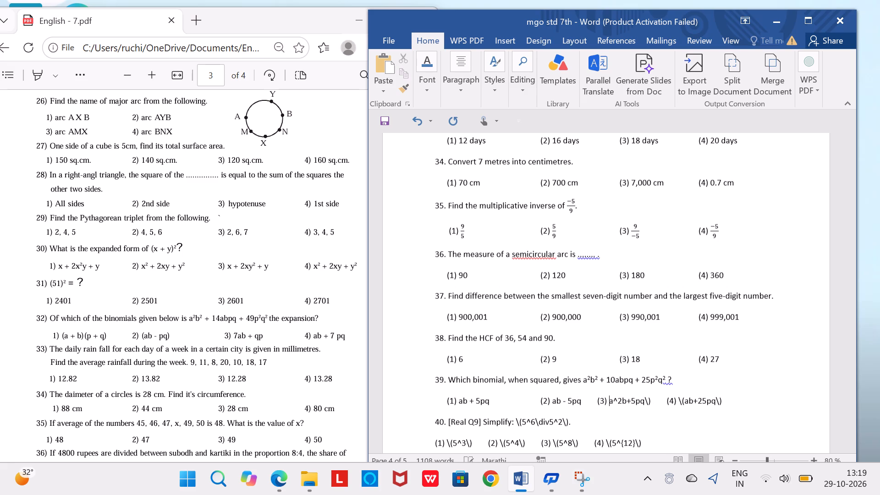
key(Left)
key(Left)
key(Left)
key(Tab)
Rewrite the expression in option (3) of question 39 as a²b + 5pq, with a superscript 2 and spaces around the plus sign.
key(Right)
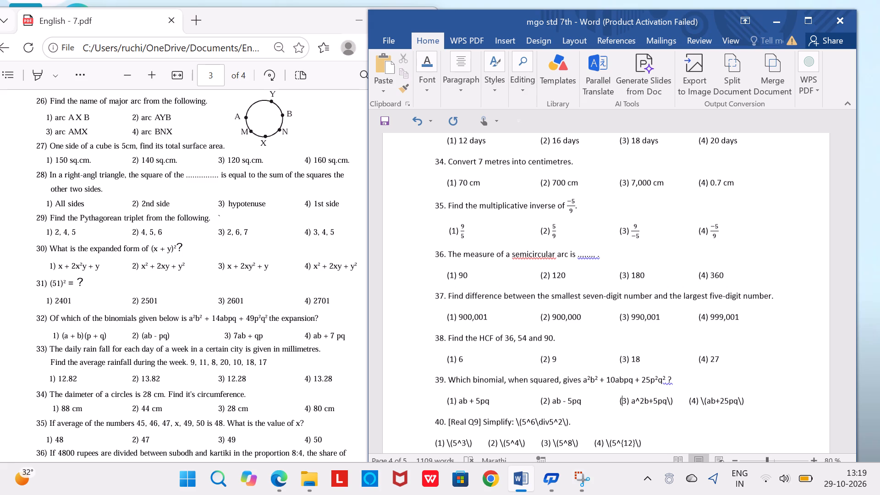
key(Right)
key(Right)
key(Right)
key(Right)
key(Right)
key(Right)
key(BackSpace)
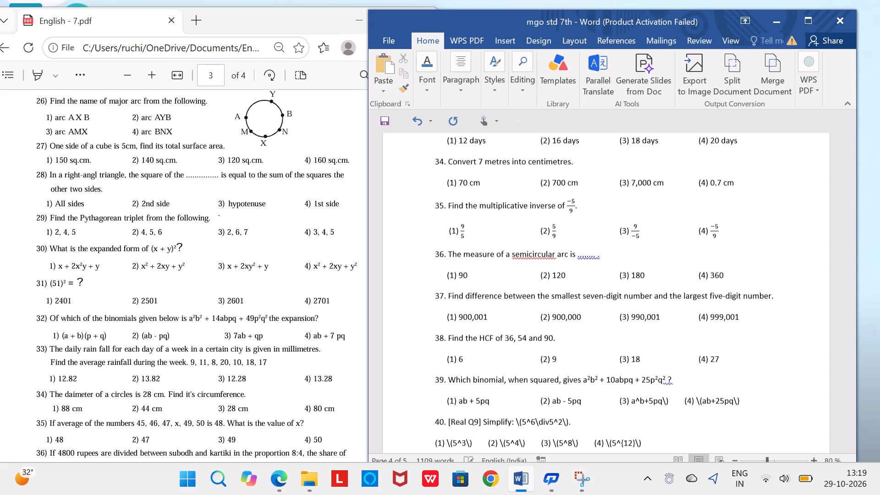
key(BackSpace)
key(Right)
key(space)
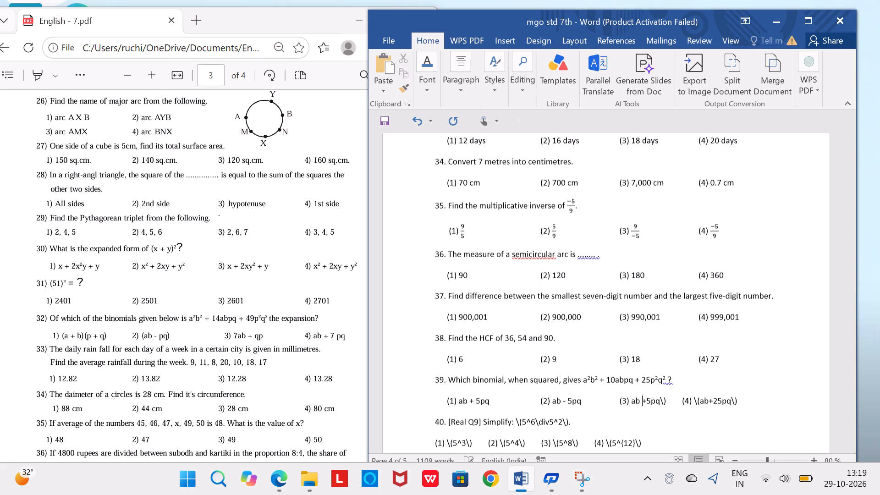
key(Left)
key(Left)
key(space)
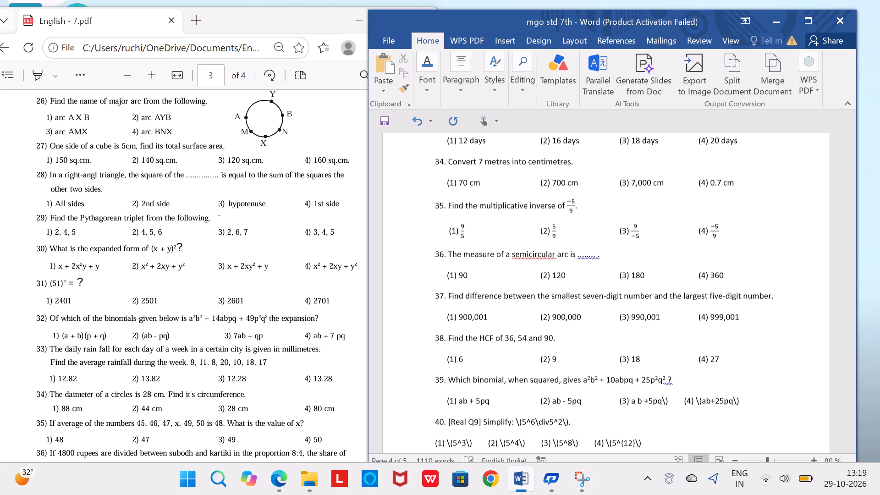
key(Left)
key(ctrl+shift+equal)
key(2)
key(Right)
key(BackSpace)
key(Right)
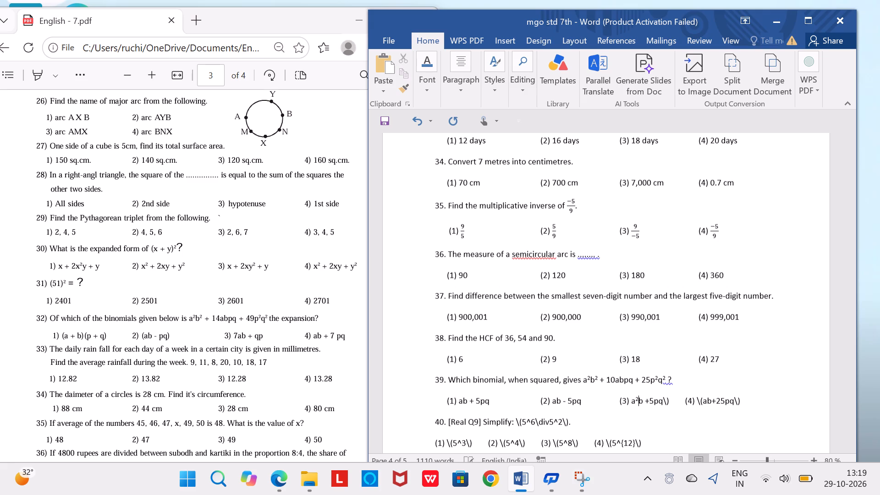
key(Right)
key(Right)
key(space)
Remove the closing \) delimiter after 5pq in option (3) of question 39.
key(Right)
key(Right)
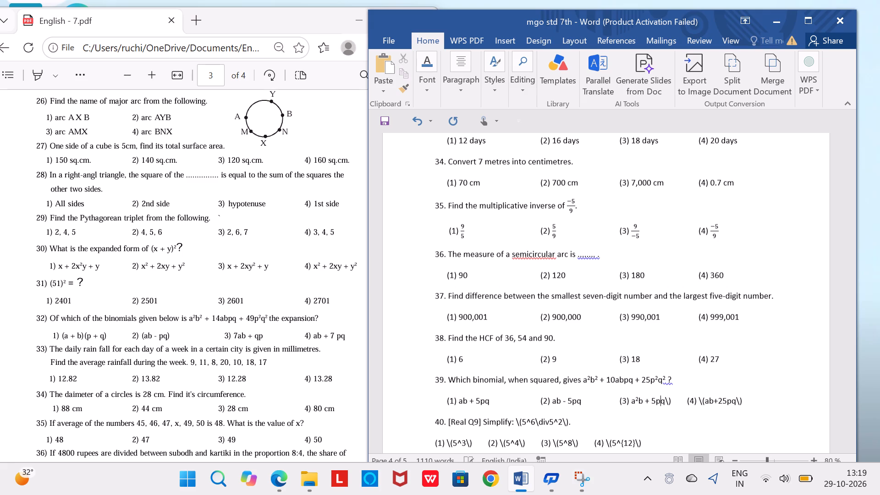
key(Right)
key(Right)
key(Right)
key(BackSpace)
key(BackSpace)
Remove the opening \( delimiter before ab+25pq in option (4) of question 39.
key(Right)
key(Right)
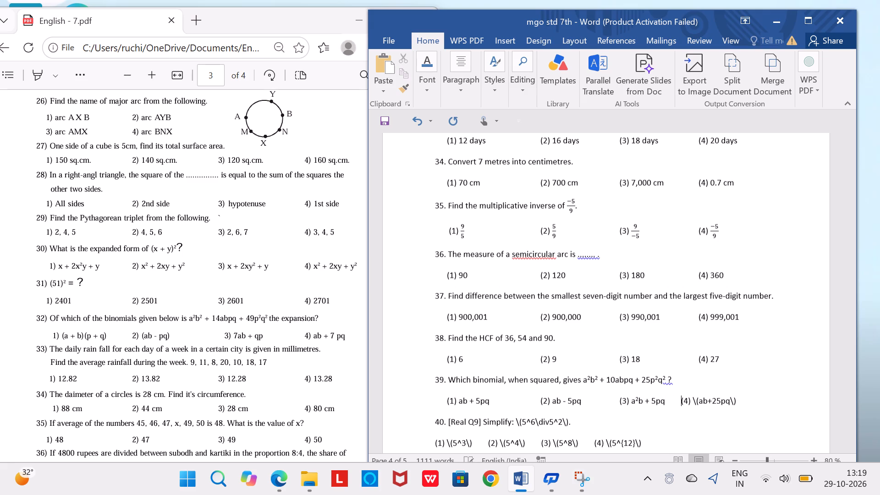
key(Right)
key(Right)
key(Right)
key(Right)
key(Right)
key(Right)
key(BackSpace)
key(BackSpace)
Move option (4) of question 39 across with one tab to align with the fourth option column above.
key(Right)
key(Left)
key(Left)
key(Left)
key(Left)
key(Left)
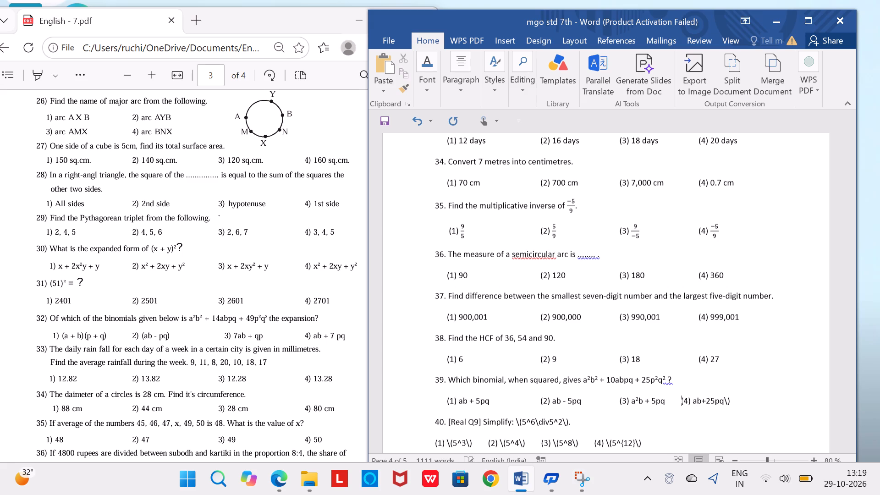
key(Tab)
key(Tab)
key(BackSpace)
Add spaces around the plus sign in option (4) of question 39 so it reads ab + 25pq.
key(Right)
key(Right)
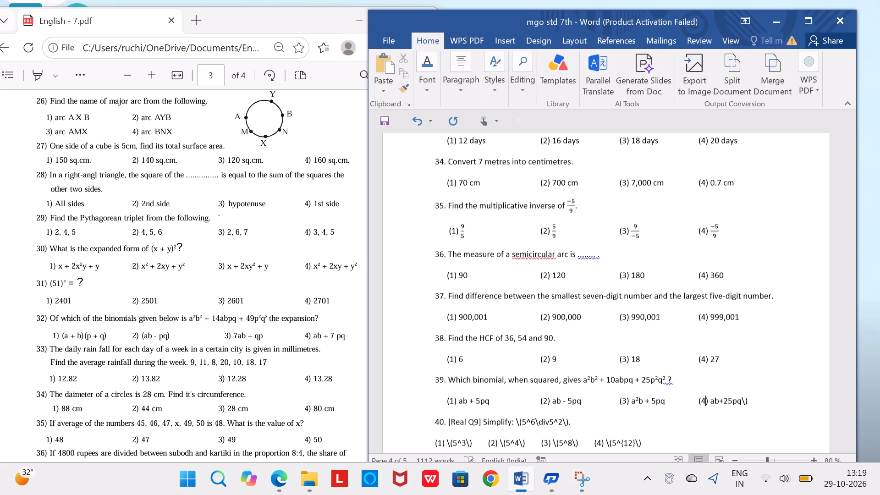
key(Right)
key(Right)
key(Right)
key(Right)
key(space)
key(Right)
key(space)
Remove the closing \) delimiter after 25pq in option (4) of question 39.
key(Right)
key(Right)
key(Right)
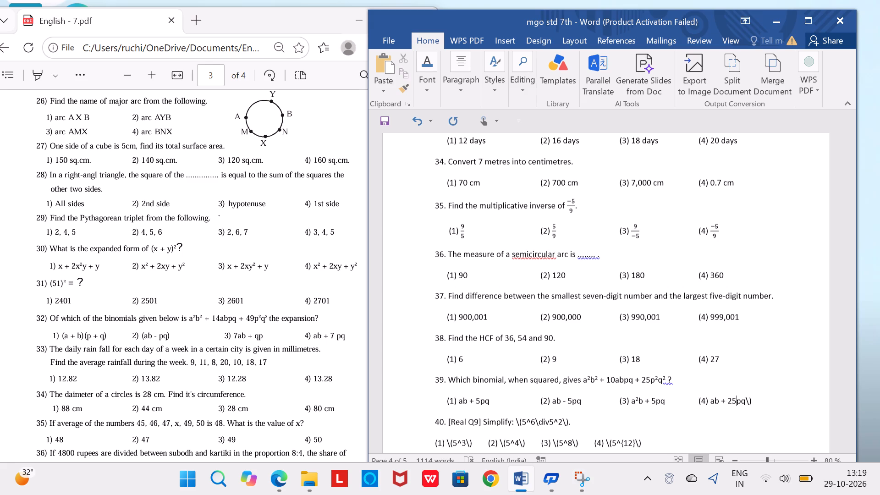
key(Right)
key(Right)
key(Right)
key(backslash)
key(BackSpace)
key(BackSpace)
key(BackSpace)
key(BackSpace)
key(q)
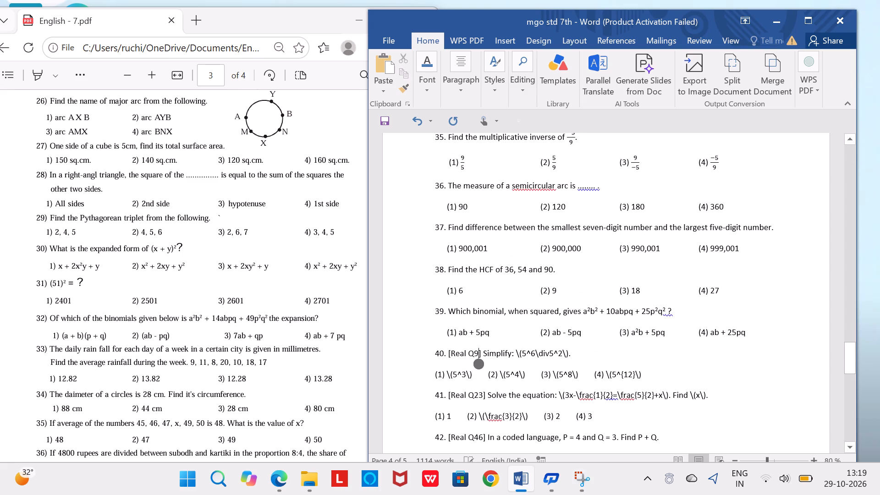
Delete the [Real Q9] source tag from question 40 so it begins with Simplify.
key(Right)
key(Right)
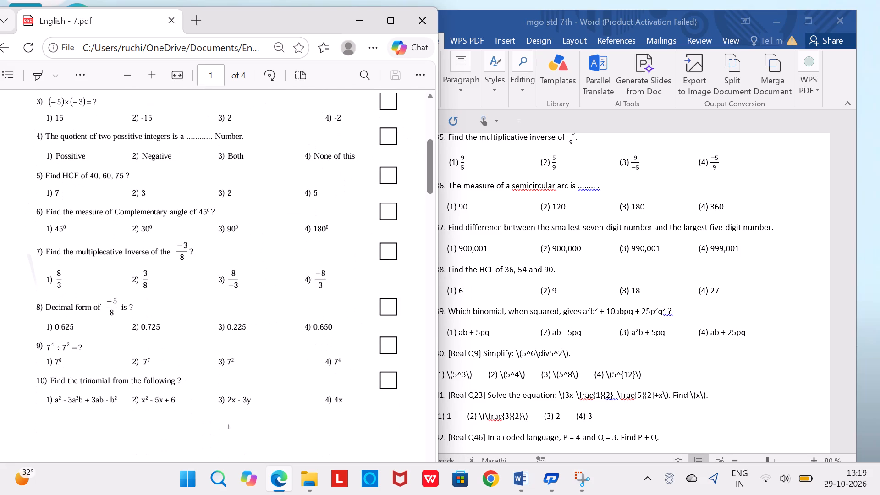
key(Right)
key(Right)
key(Left)
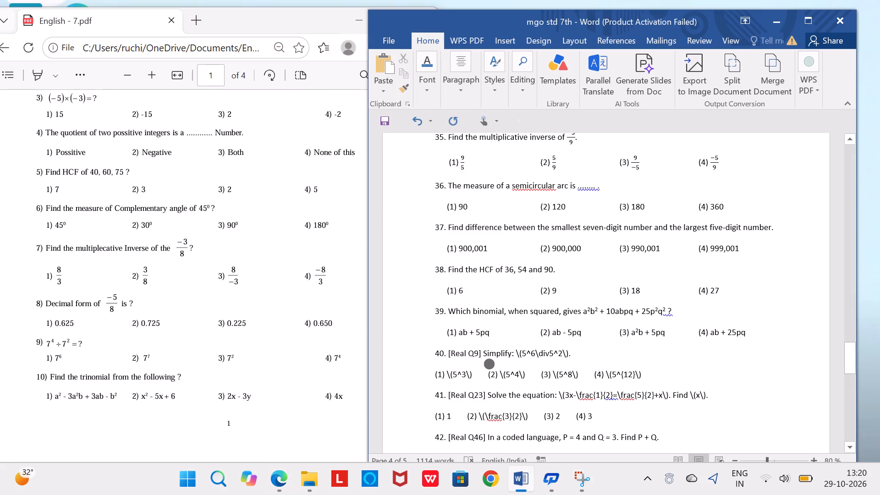
key(Left)
key(BackSpace)
key(BackSpace)
key(BackSpace)
key(BackSpace)
key(BackSpace)
key(BackSpace)
key(BackSpace)
key(BackSpace)
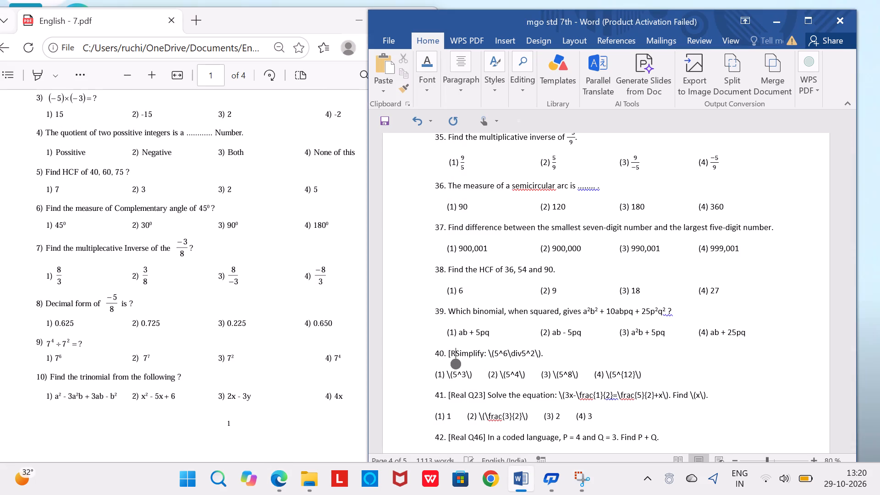
key(BackSpace)
key(BackSpace)
Remove the opening \( delimiter before 5^6 in the text of question 40.
key(Right)
key(Right)
key(Right)
key(Right)
key(Right)
key(Right)
key(Right)
key(Right)
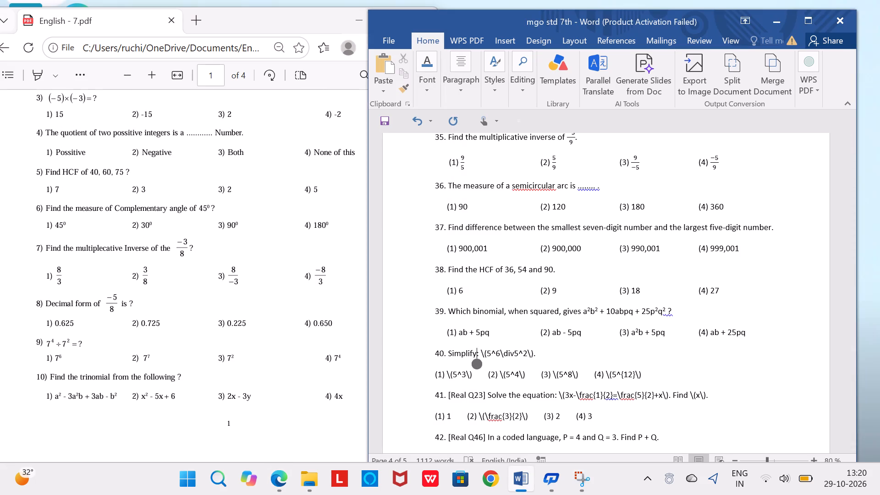
key(Right)
key(Right)
key(Right)
key(Right)
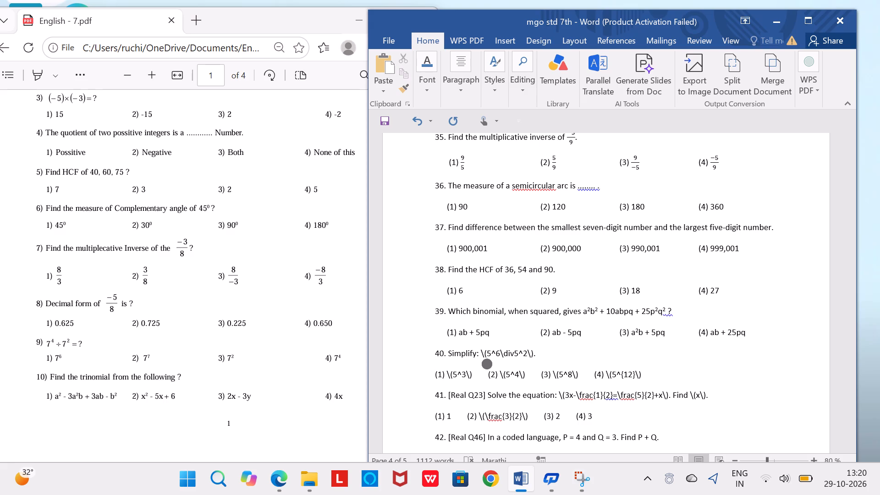
key(BackSpace)
key(BackSpace)
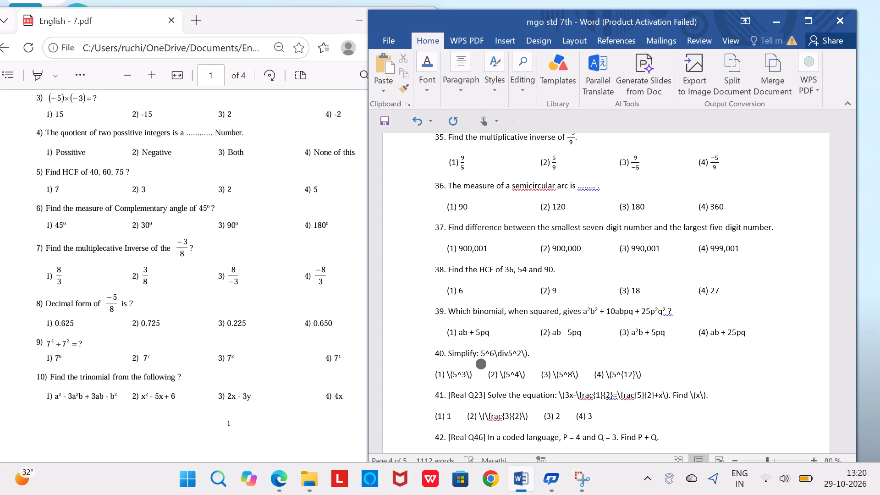
Replace 5^6 in question 40 with 5 and a superscript 6, followed by a space.
key(Right)
key(Right)
key(Right)
key(BackSpace)
key(BackSpace)
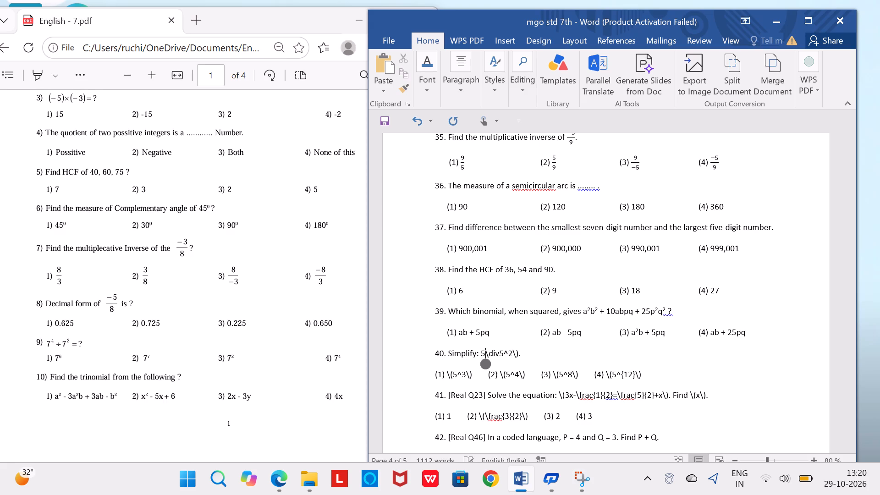
key(space)
key(Left)
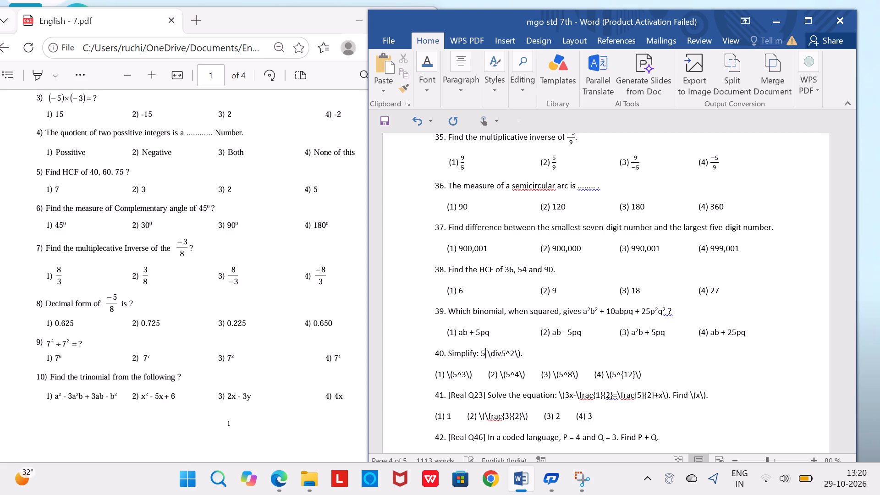
key(ctrl+shift+equal)
key(6)
key(Right)
Replace \div in question 40 with a ÷ symbol, spaced on both sides.
key(Right)
key(Right)
key(Right)
key(Right)
key(Right)
key(Left)
key(BackSpace)
key(BackSpace)
key(BackSpace)
key(BackSpace)
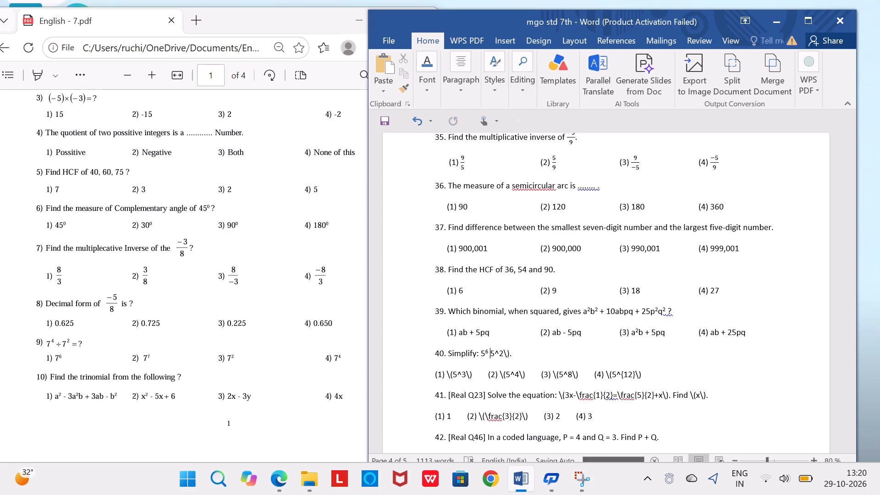
click(495, 40)
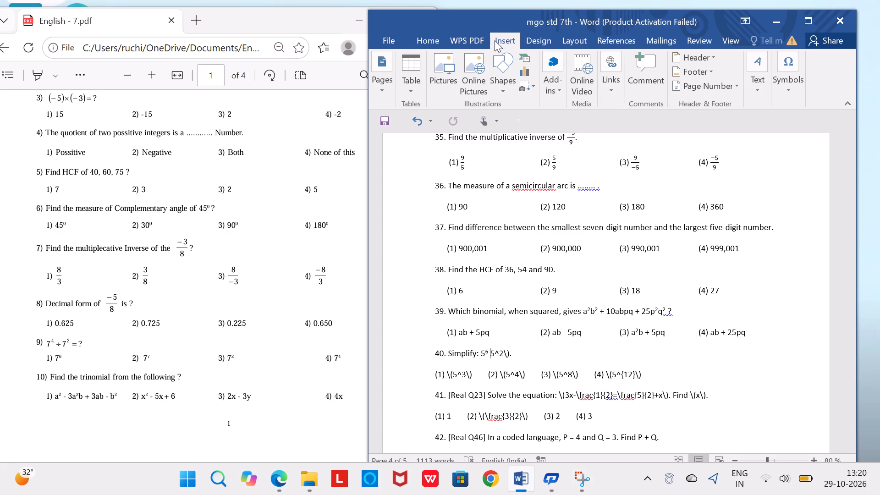
click(789, 101)
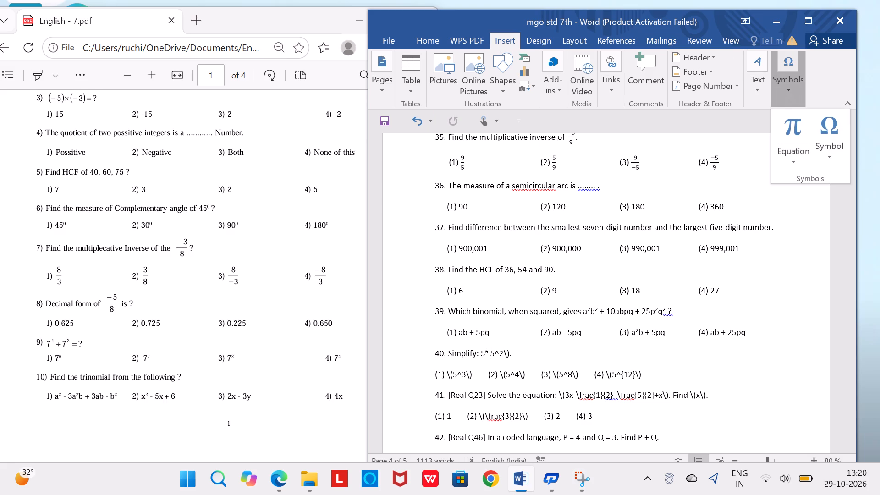
click(796, 155)
click(835, 143)
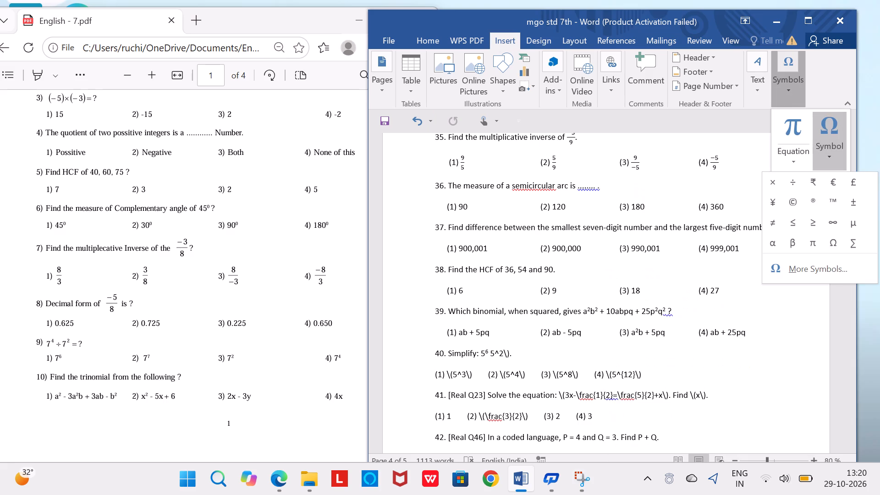
click(789, 181)
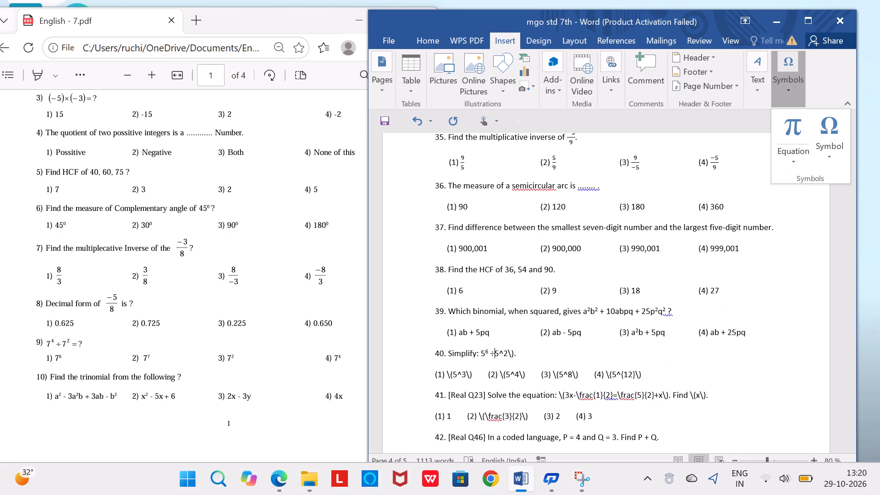
key(space)
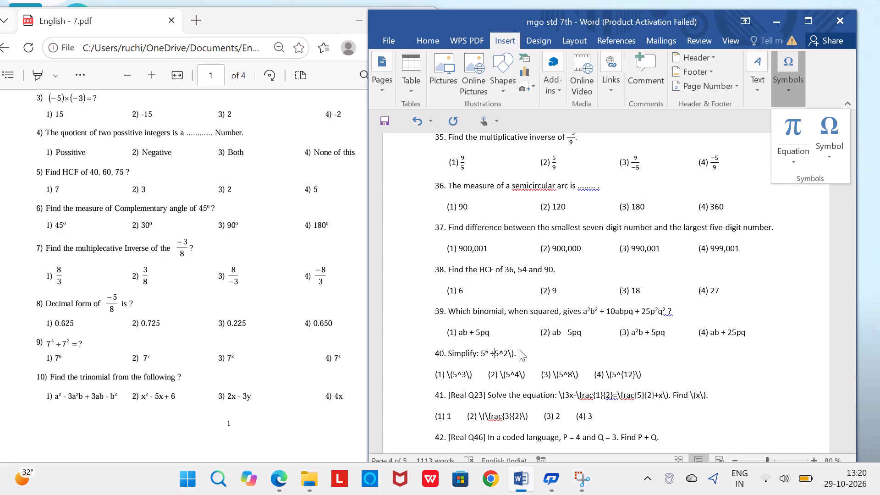
click(519, 349)
key(space)
Replace 5^2\) at the end of question 40 with 5 and a superscript 2, keeping the full stop.
key(Right)
key(Right)
key(Right)
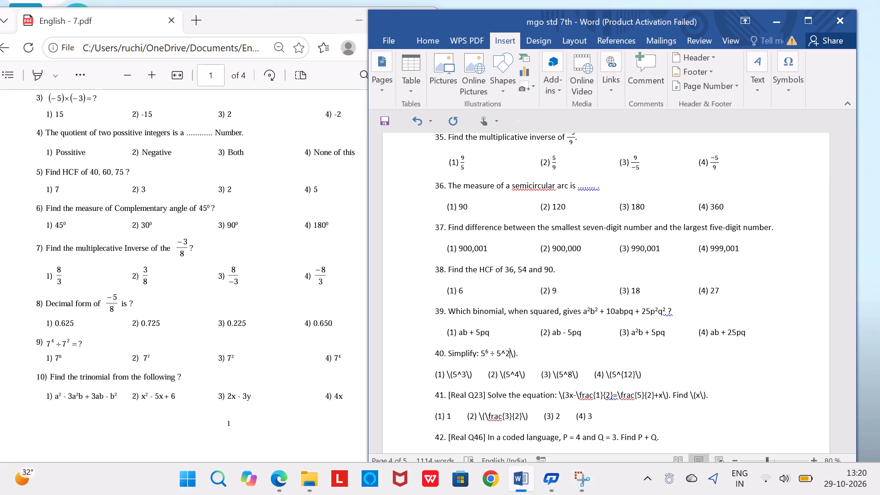
key(Right)
key(Right)
key(BackSpace)
key(BackSpace)
key(BackSpace)
key(BackSpace)
key(ctrl+shift+equal)
key(2)
Delete the LaTeX text \(5^3\) from option (1) of question 40.
key(Right)
key(Right)
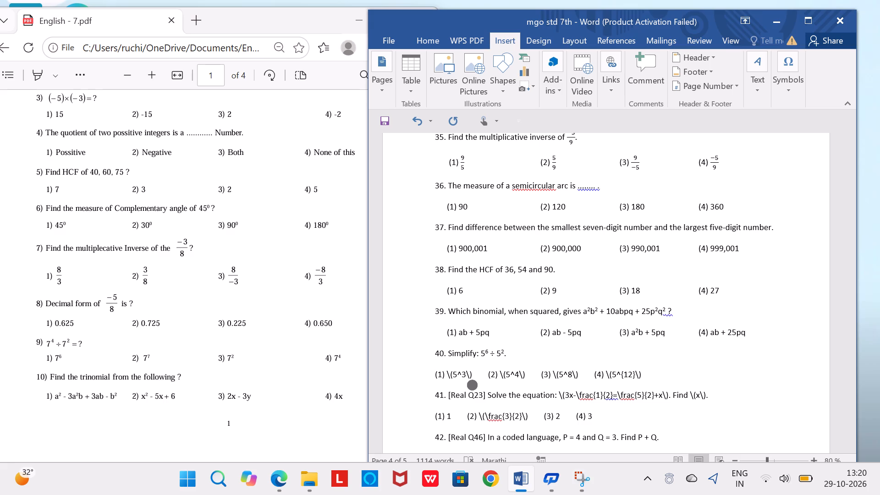
key(BackSpace)
key(BackSpace)
key(BackSpace)
key(BackSpace)
key(BackSpace)
key(BackSpace)
key(BackSpace)
Indent the option line of question 40 by six spaces to match the option lines above.
key(Left)
key(Left)
key(Left)
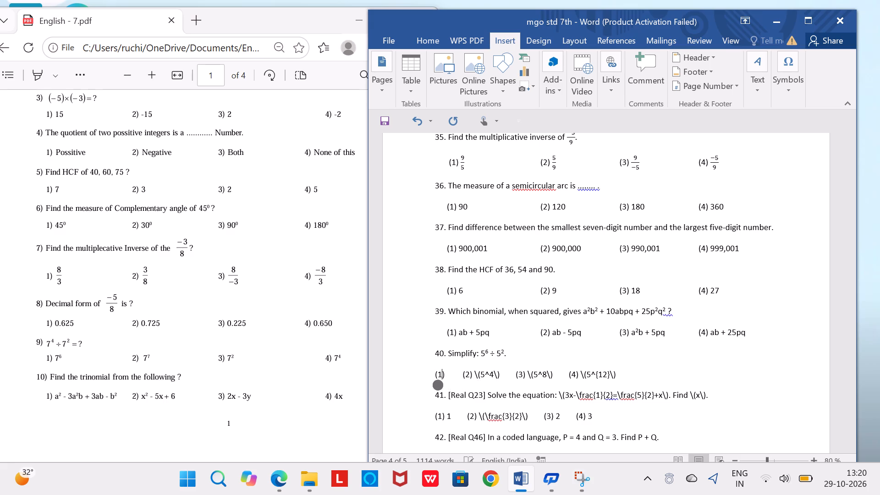
key(Left)
key(space)
key(space)
key(space)
key(space)
key(space)
key(space)
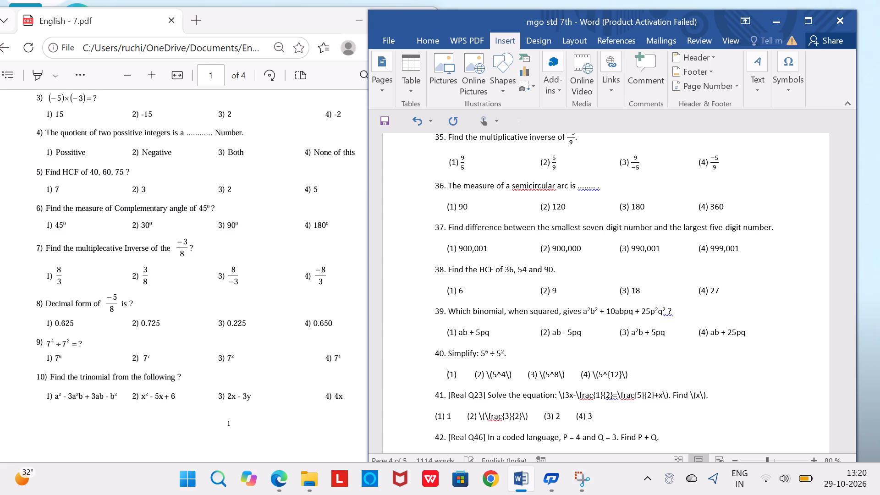
Enter 5 with a superscript 3 as option (1) of question 40.
key(Right)
key(Right)
key(Right)
key(space)
text(5)
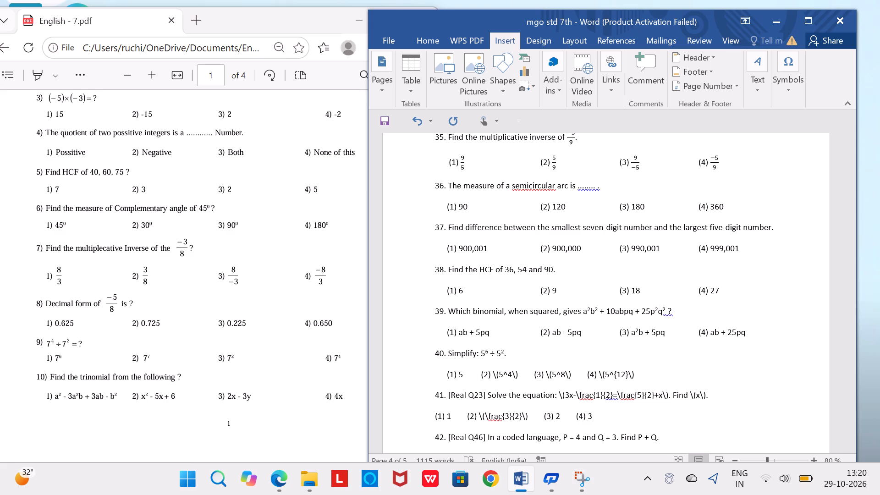
key(ctrl+shift+equal)
key(3)
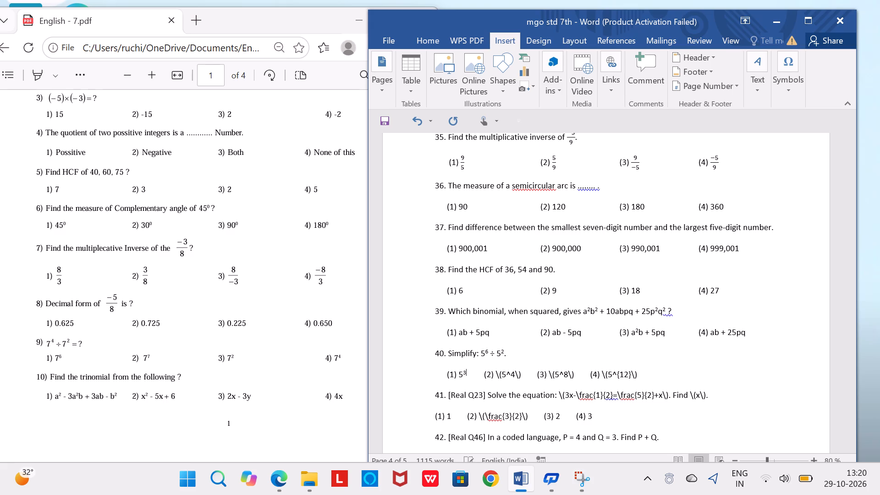
Shift option (2) of question 40 by three tab stops to align with the second option column above.
key(Right)
key(Right)
key(Right)
key(Right)
key(Left)
key(Tab)
key(Tab)
key(Tab)
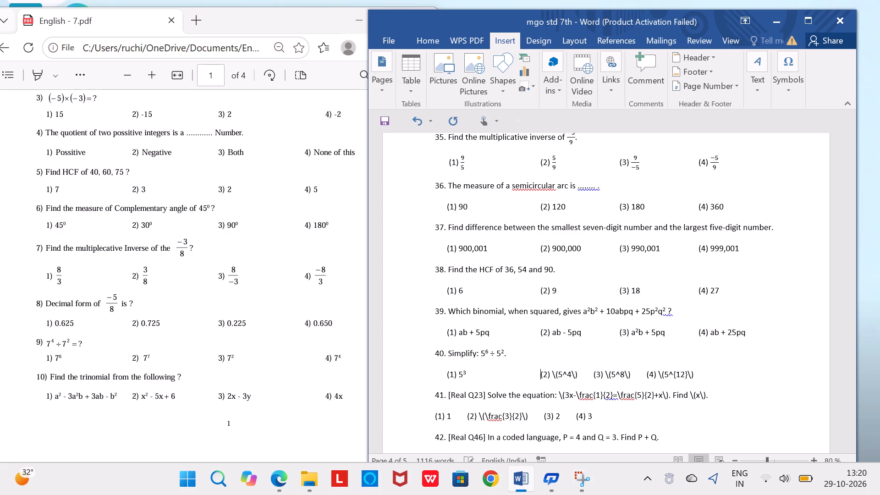
Replace \(5^4\) in option (2) of question 40 with 5 and a superscript 4.
key(Right)
key(Right)
key(Right)
key(Right)
key(Right)
key(Right)
key(Right)
key(Right)
key(Right)
key(Right)
key(Right)
key(BackSpace)
key(BackSpace)
key(BackSpace)
key(BackSpace)
key(BackSpace)
key(BackSpace)
key(BackSpace)
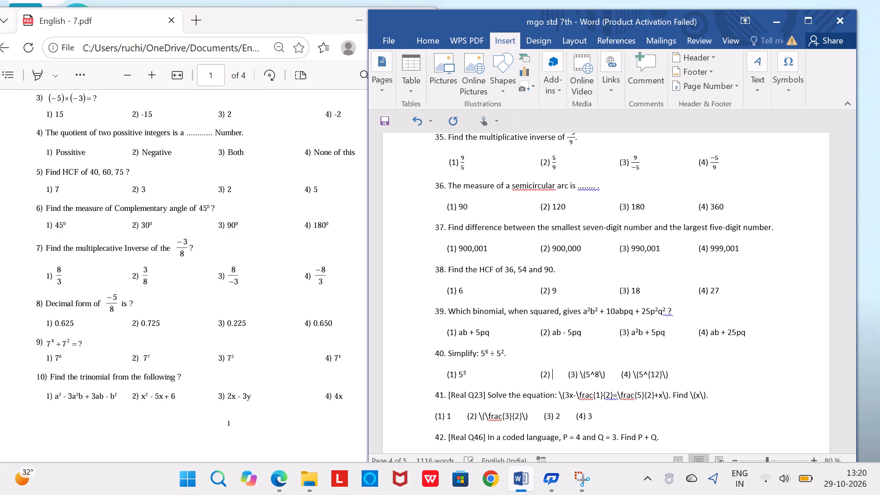
key(5)
key(ctrl+shift+equal)
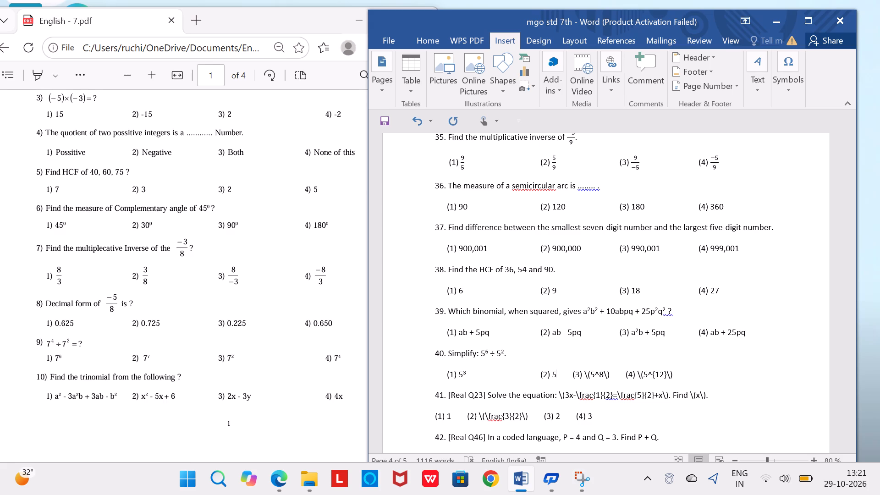
key(4)
Shift option (3) of question 40 by two tab stops to align with the third option column above.
key(Right)
key(Right)
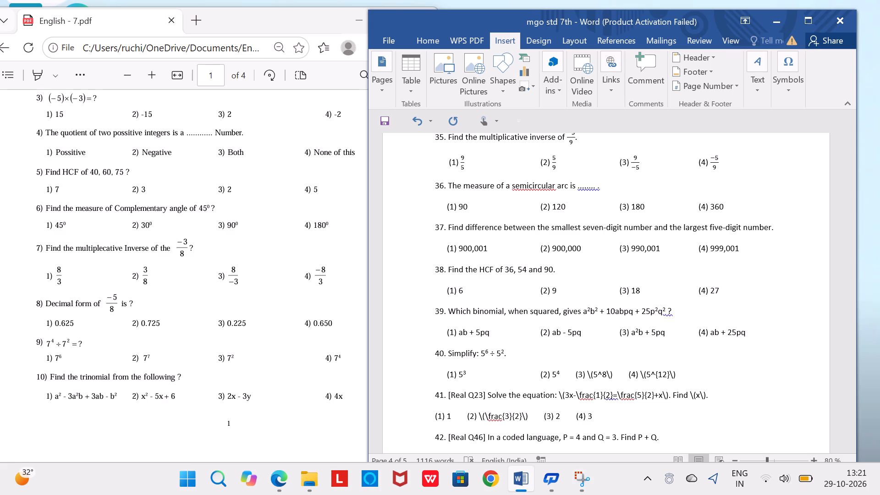
key(Tab)
key(Tab)
Replace \(5^8\) in option (3) of question 40 with 5 and a superscript 8.
key(Right)
key(Right)
key(Right)
key(Right)
key(Right)
key(Right)
key(Right)
key(Right)
key(Right)
key(Right)
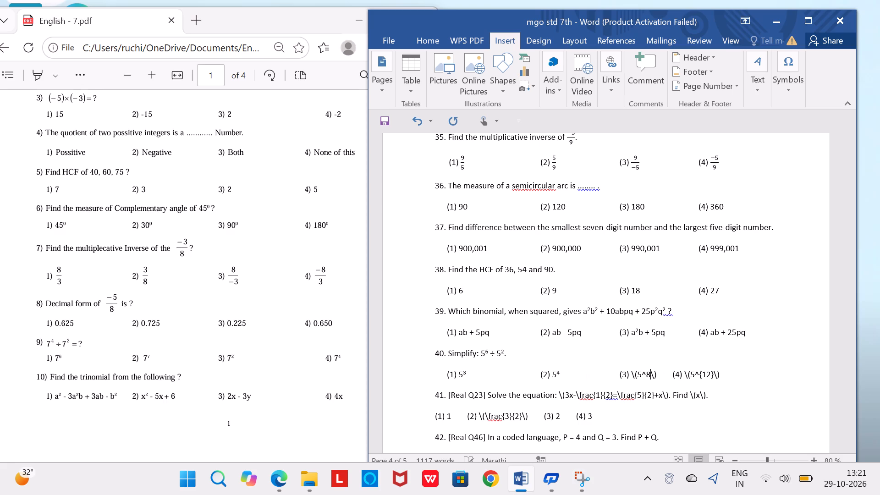
key(Right)
key(BackSpace)
key(BackSpace)
key(BackSpace)
key(BackSpace)
key(BackSpace)
key(BackSpace)
key(BackSpace)
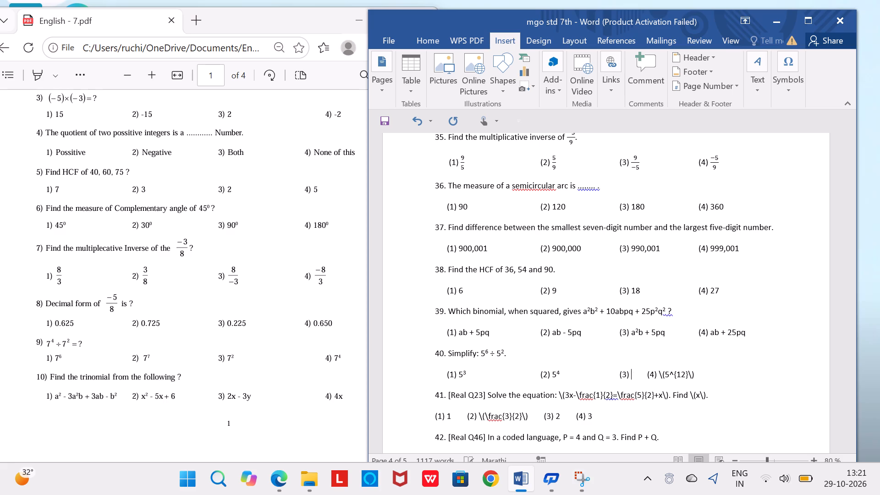
key(5)
key(ctrl+shift+equal)
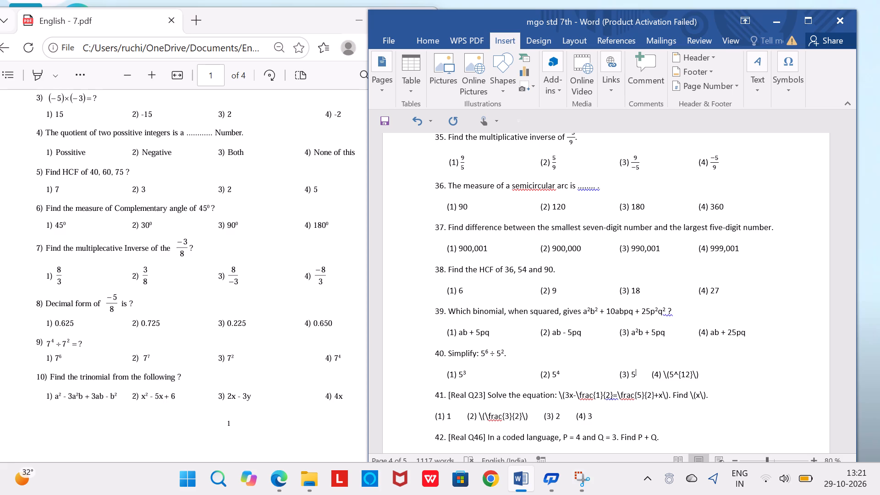
key(8)
Shift option (4) of question 40 by two tab stops to align with the fourth option column above.
key(Right)
key(Right)
key(Tab)
key(Tab)
Replace \(5^{12}\) in option (4) of question 40 with 5 and a superscript 12.
key(Right)
key(Right)
key(Right)
key(Right)
key(Right)
key(Right)
key(Right)
key(Right)
key(Right)
key(Right)
key(Right)
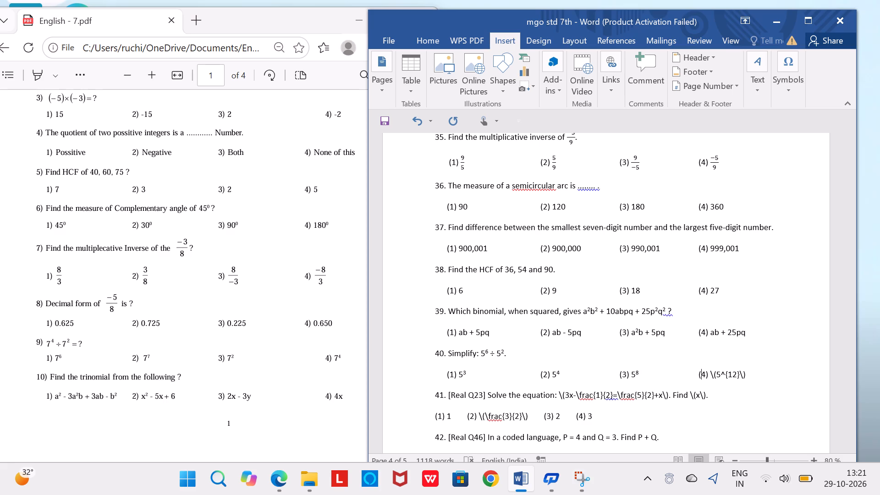
key(Right)
key(Right)
key(Right)
key(BackSpace)
key(BackSpace)
key(BackSpace)
key(BackSpace)
key(BackSpace)
key(BackSpace)
key(BackSpace)
key(BackSpace)
key(BackSpace)
key(BackSpace)
key(5)
key(ctrl+shift+equal)
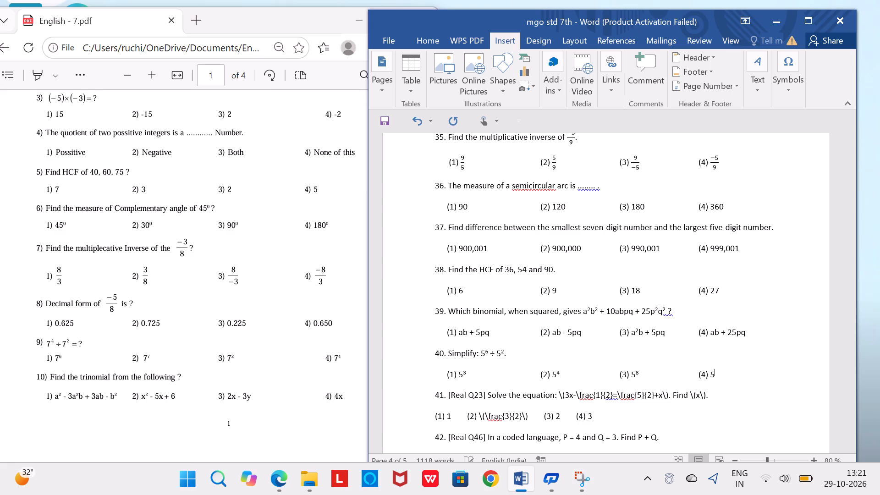
text(12)
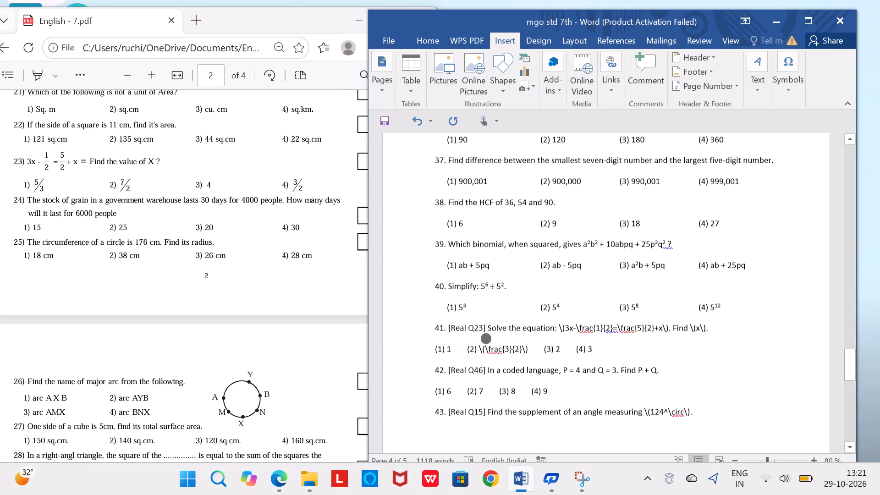
Remove the [Real Q23] source tag from the start of question 41.
key(Right)
key(BackSpace)
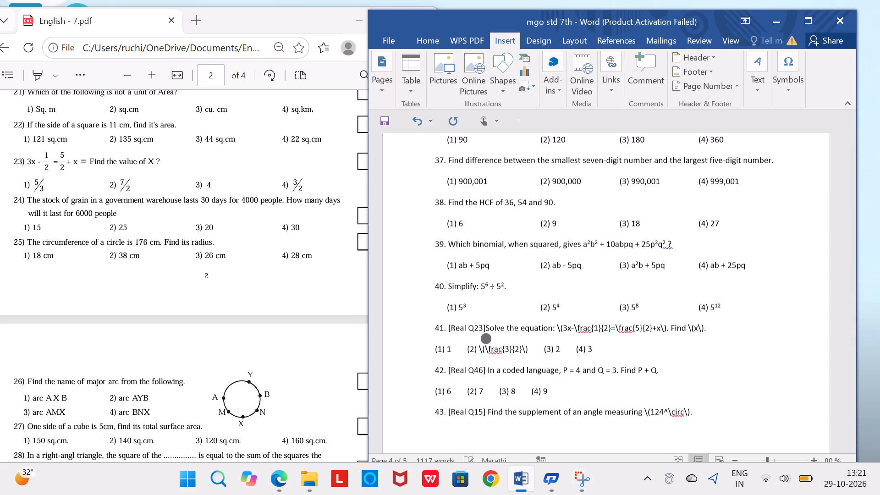
key(BackSpace)
key(BackSpace)
key(BackSpace)
key(BackSpace)
key(BackSpace)
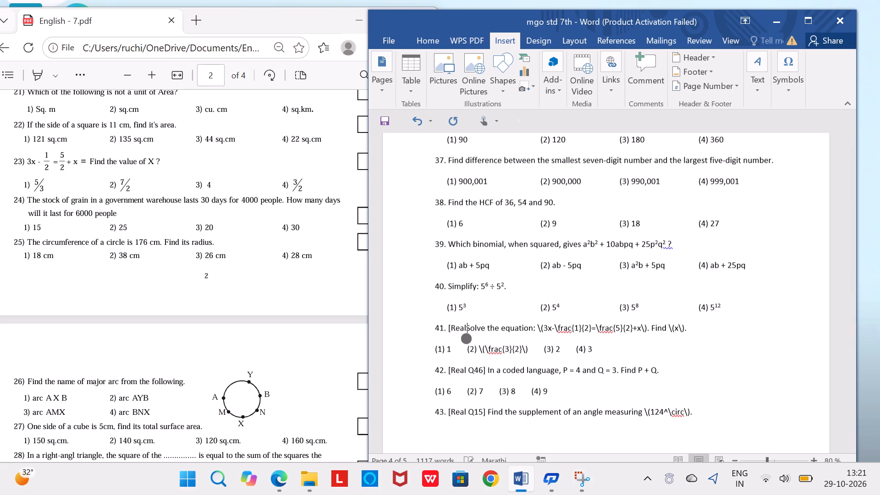
key(BackSpace)
key(BackSpace)
key(BackSpace)
key(BackSpace)
key(BackSpace)
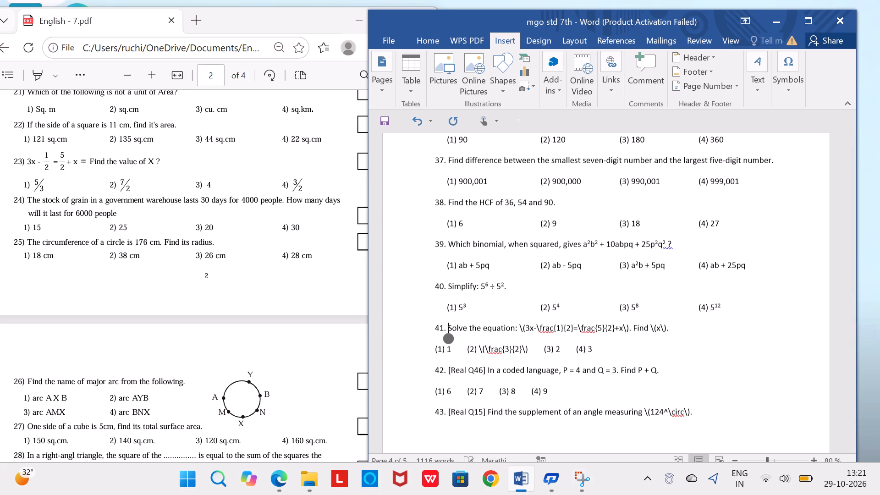
Delete the words "Solve the equation:" and the opening \( from question 41 so the question starts with 3x.
key(Right)
key(Right)
key(BackSpace)
key(BackSpace)
key(BackSpace)
key(BackSpace)
key(BackSpace)
key(BackSpace)
key(BackSpace)
key(BackSpace)
key(BackSpace)
key(BackSpace)
key(BackSpace)
key(BackSpace)
key(BackSpace)
key(BackSpace)
key(BackSpace)
key(BackSpace)
key(BackSpace)
key(BackSpace)
key(BackSpace)
key(BackSpace)
key(BackSpace)
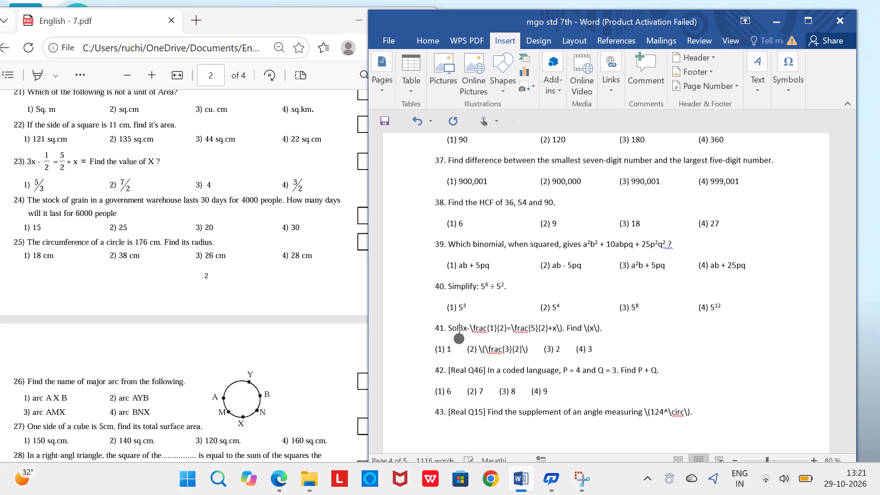
key(BackSpace)
key(BackSpace)
key(BackSpace)
Replace \frac{1}{2} in question 41 with a pasted copy of the stacked −5/9 fraction.
key(Right)
key(Right)
key(Right)
key(Right)
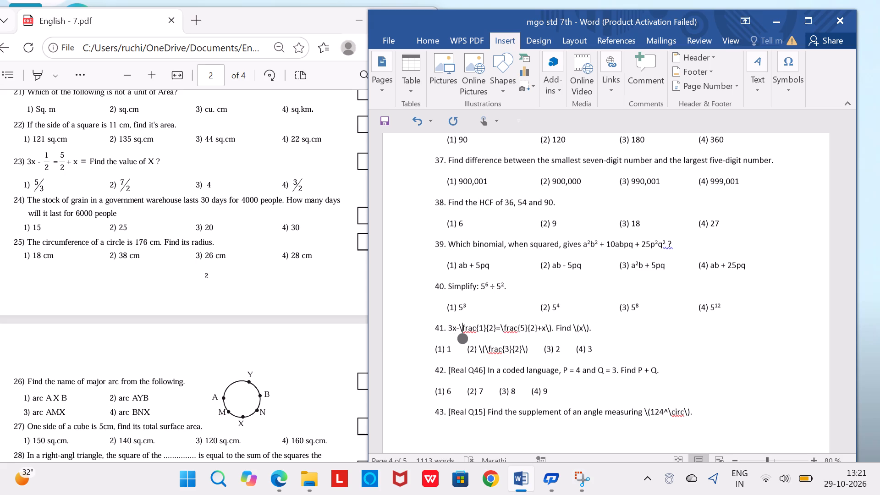
key(Right)
key(Left)
key(Left)
key(Right)
key(Right)
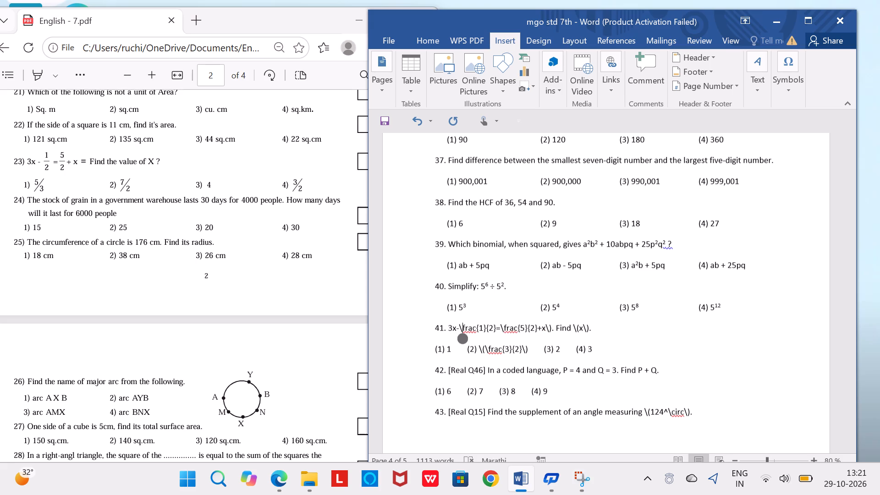
key(Right)
key(Right)
key(Right)
key(Right)
key(Right)
key(Right)
key(Right)
key(Right)
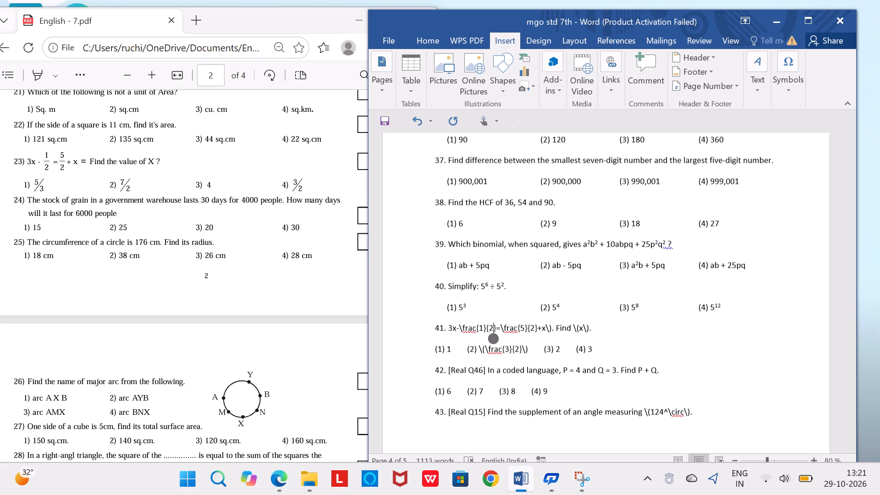
key(Right)
key(BackSpace)
key(BackSpace)
key(BackSpace)
key(BackSpace)
key(BackSpace)
key(BackSpace)
key(BackSpace)
key(BackSpace)
key(BackSpace)
key(BackSpace)
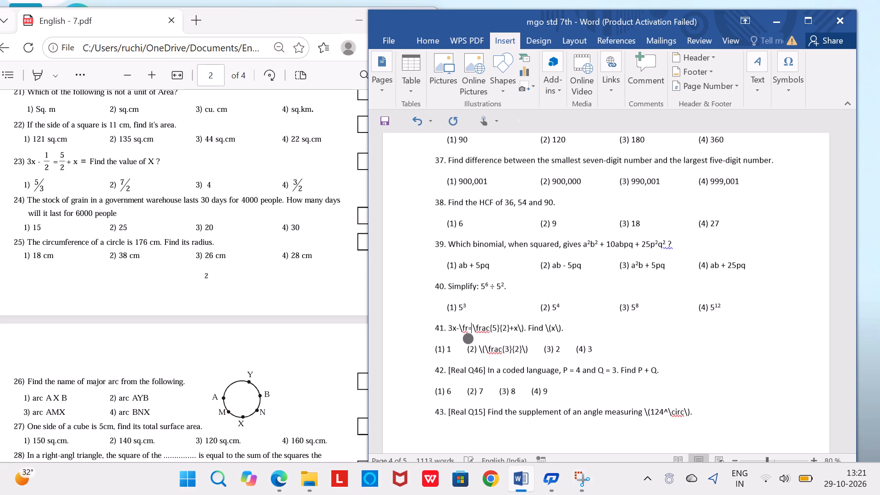
key(BackSpace)
key(ctrl+v)
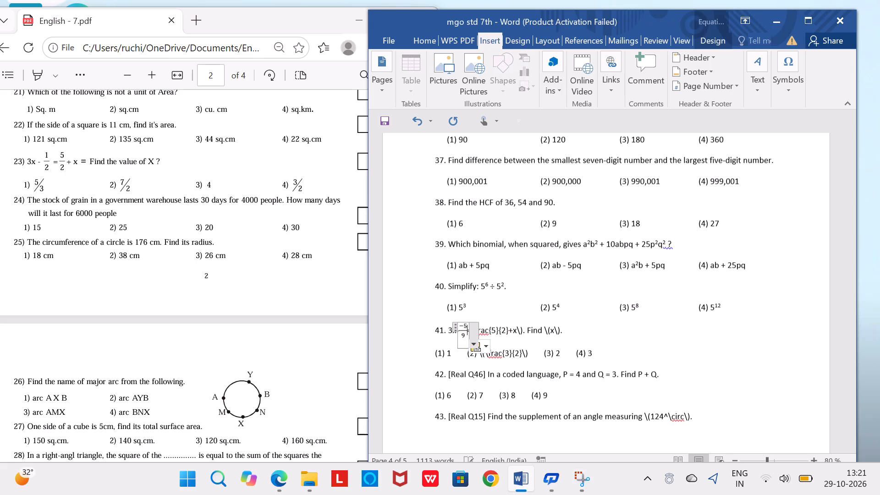
Change the pasted fraction after 3x- in question 41 to 1 over 2.
key(Up)
key(Down)
key(BackSpace)
key(BackSpace)
key(1)
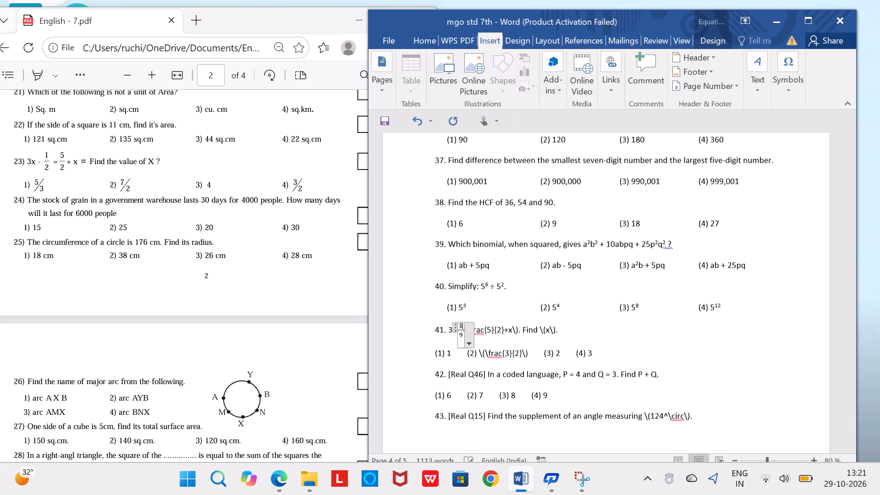
key(Up)
key(Up)
key(Down)
key(Down)
key(Down)
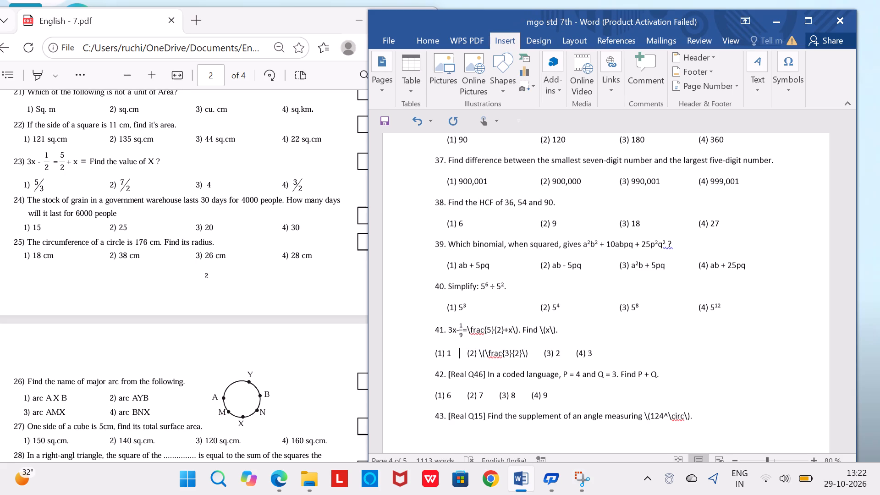
key(Up)
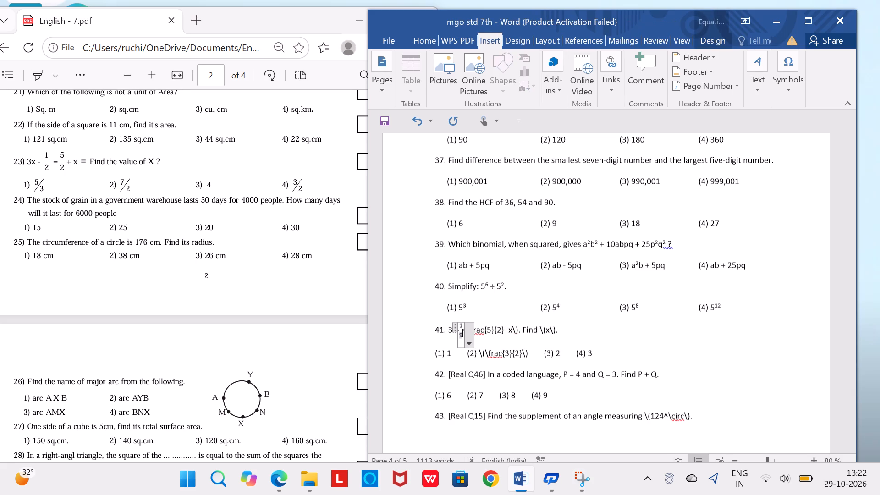
key(BackSpace)
key(2)
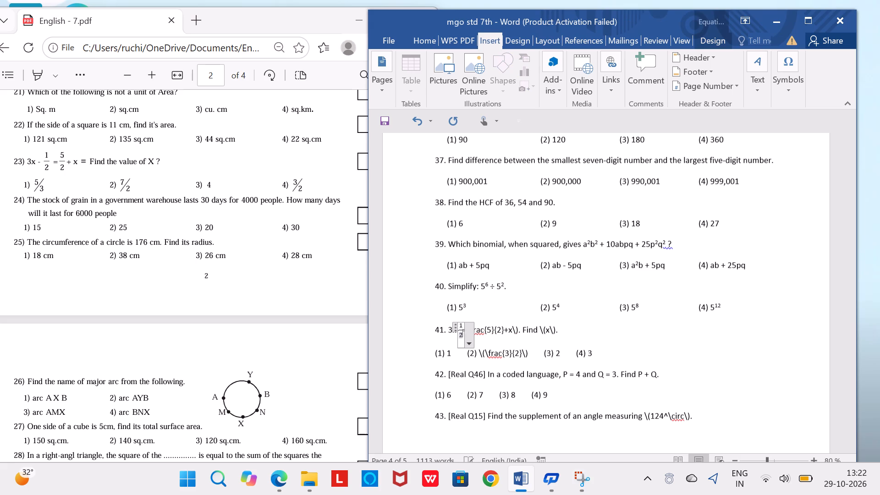
Add spaces before and after the 1/2 fraction and after the equals sign in question 41.
key(Right)
key(Right)
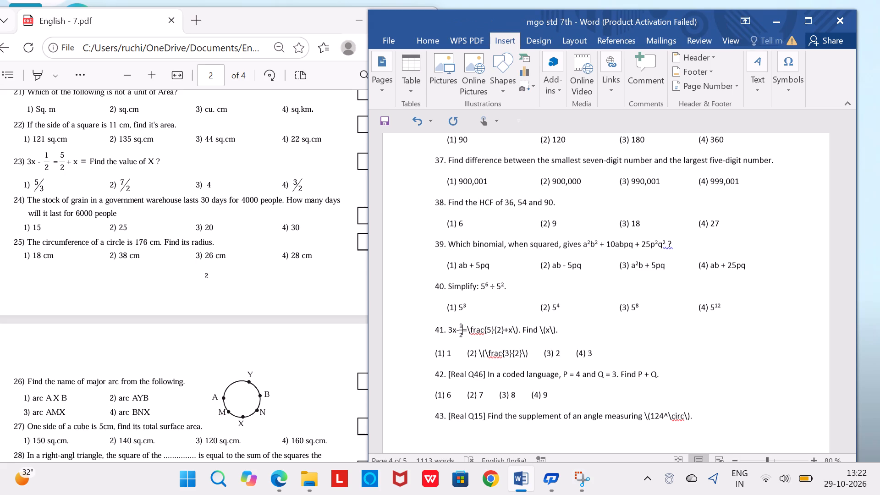
key(space)
key(Left)
key(Left)
key(Left)
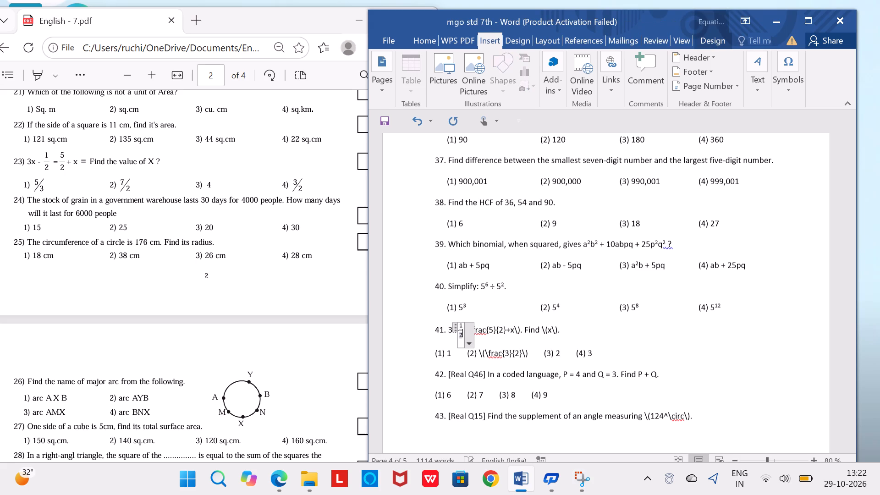
key(Left)
key(Left)
key(Left)
key(Left)
key(Left)
key(space)
key(Right)
key(Right)
key(Right)
key(Right)
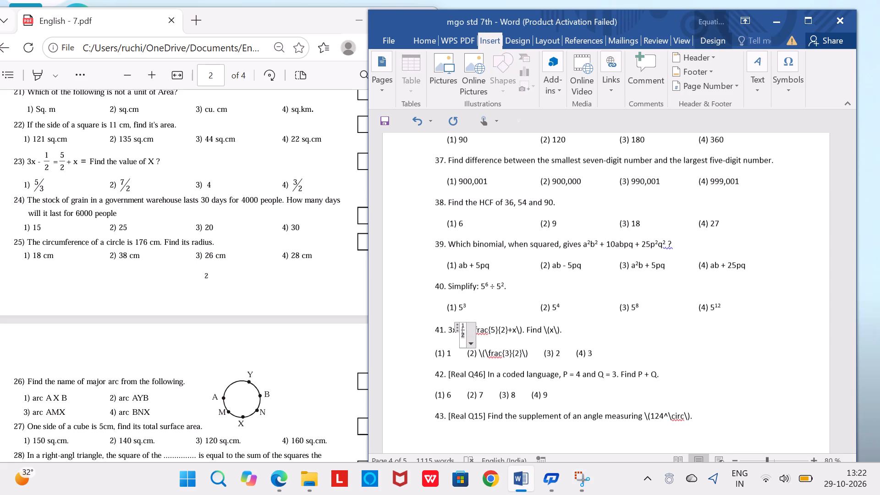
key(Right)
key(Right)
key(Right)
key(Right)
key(Right)
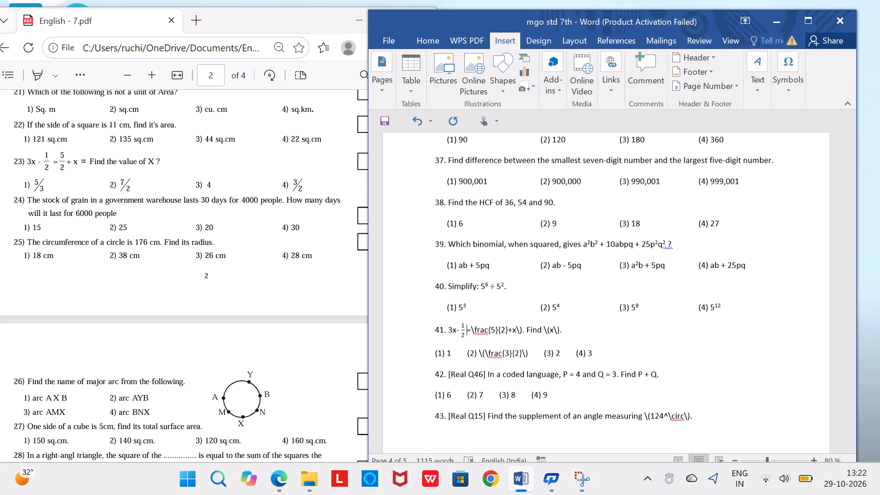
key(space)
Replace \frac{5}{2} in question 41 with another pasted copy of the stacked −5/9 fraction.
key(Right)
key(Right)
key(Right)
key(Right)
key(Right)
key(Right)
key(Right)
key(Right)
key(Right)
key(Right)
key(Right)
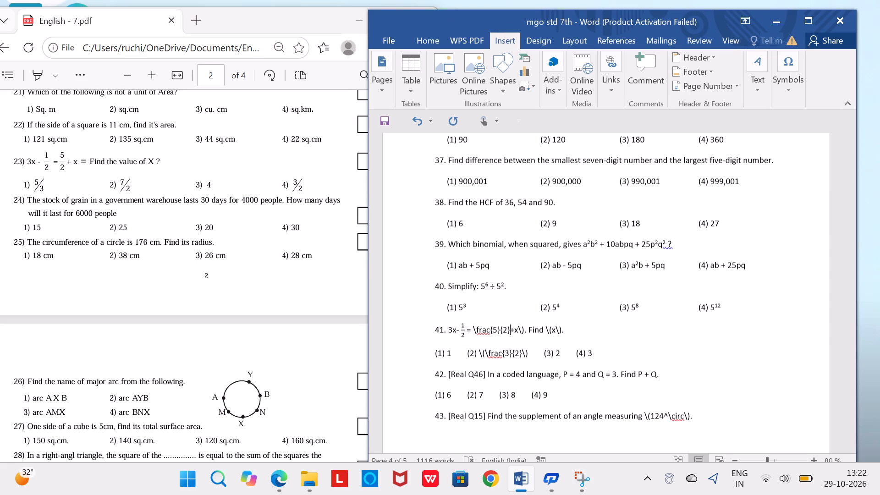
key(BackSpace)
key(BackSpace)
key(BackSpace)
key(BackSpace)
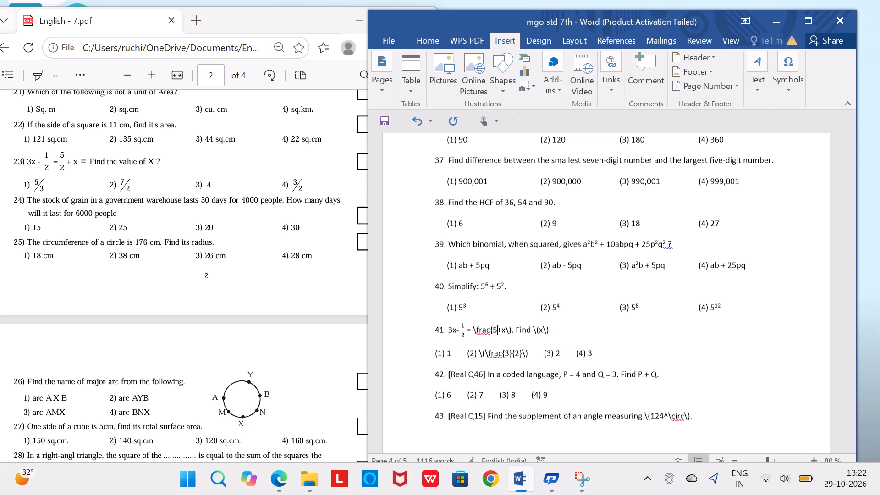
key(BackSpace)
key(BackSpace)
key(BackSpace)
key(BackSpace)
key(BackSpace)
key(BackSpace)
key(BackSpace)
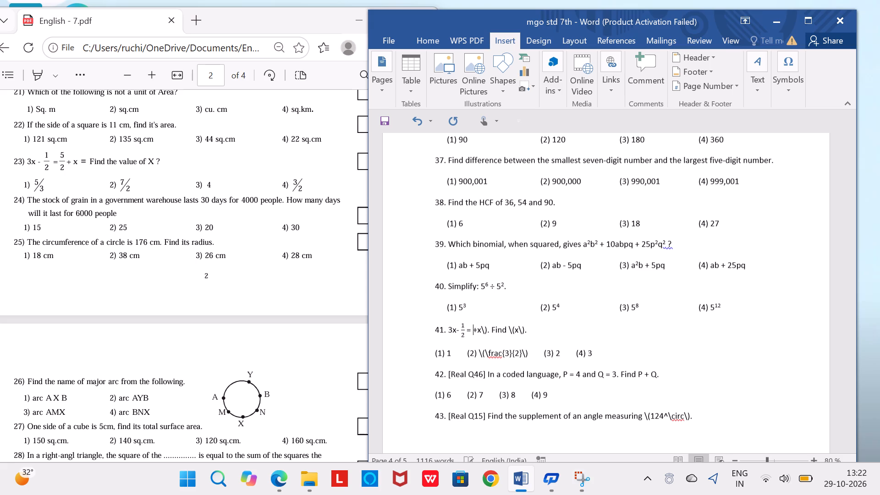
key(ctrl+v)
Change the pasted fraction after the equals sign in question 41 to 5 over 2, without the minus sign.
key(Down)
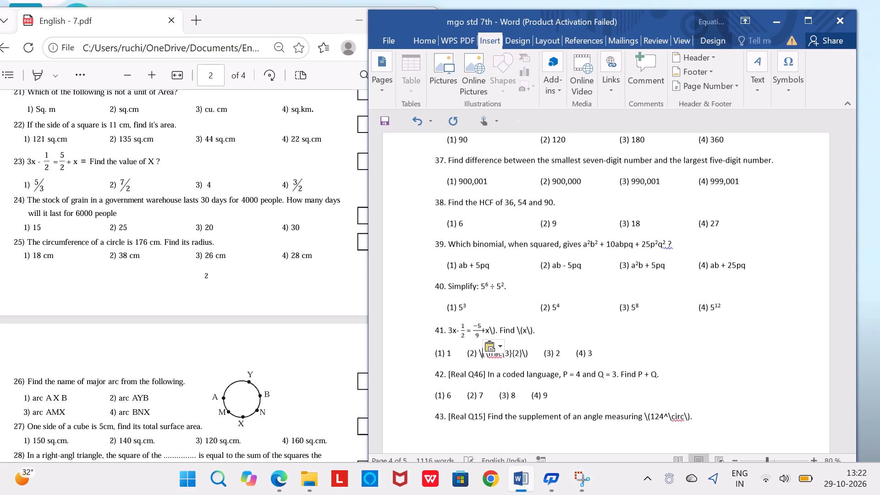
key(Up)
key(Up)
key(Down)
key(Left)
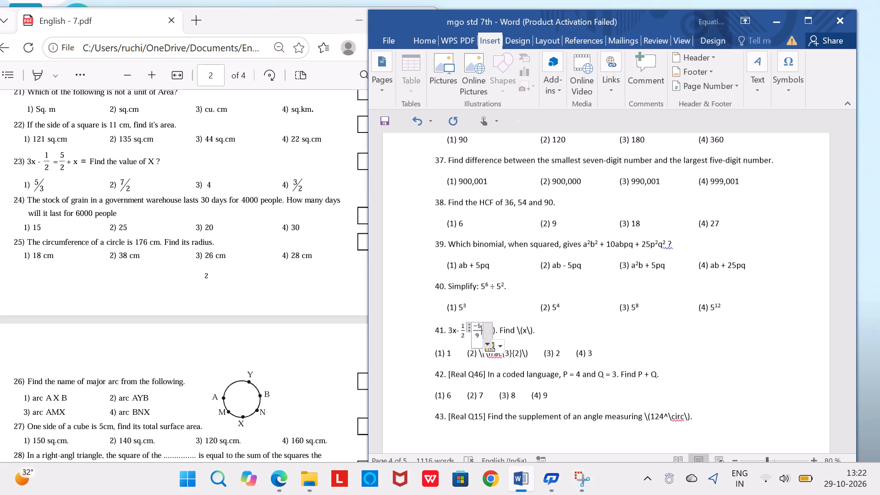
key(Left)
key(BackSpace)
key(2)
key(Up)
key(BackSpace)
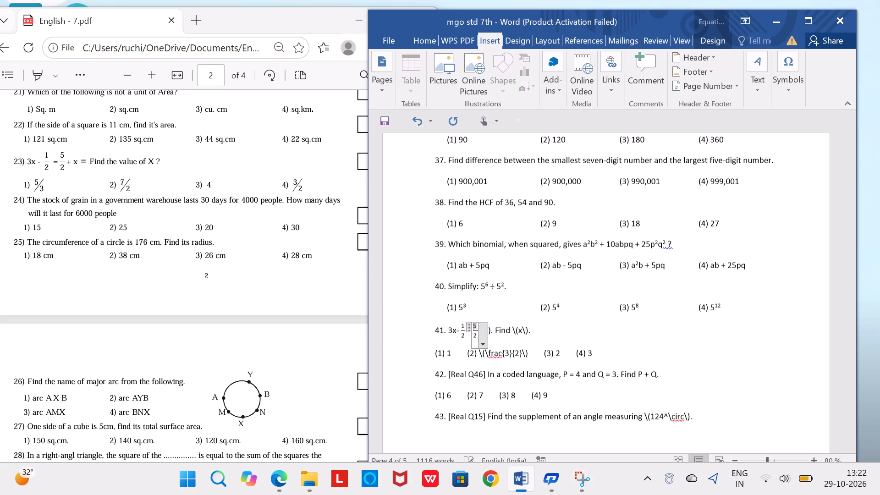
Add a space on each side of the plus sign after the 5/2 fraction in question 41.
key(Right)
key(Right)
key(Right)
key(Right)
key(Right)
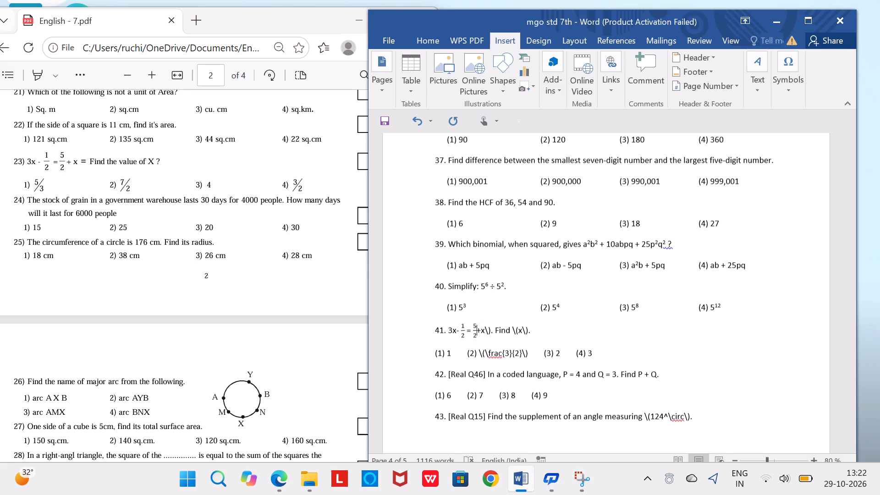
key(space)
key(Right)
key(space)
Delete the closing \) after the equation in question 41 and retype its final x.
key(Right)
key(Right)
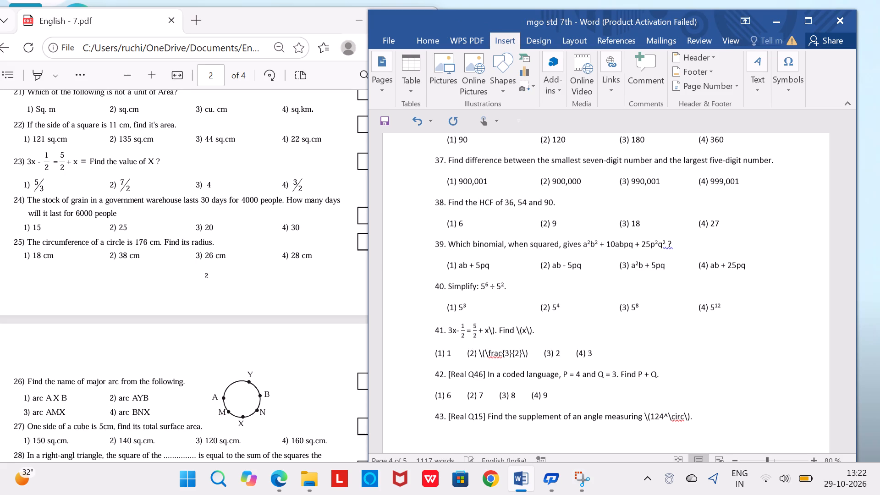
key(Right)
key(Right)
key(Left)
key(BackSpace)
key(BackSpace)
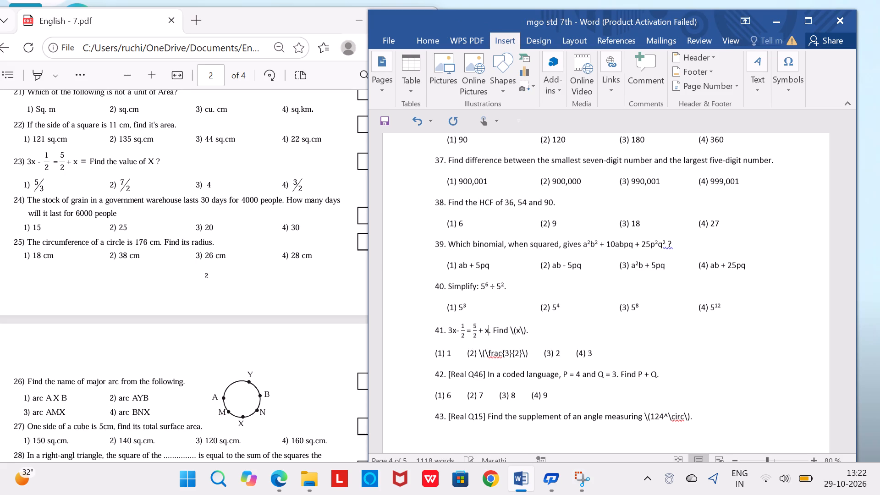
key(BackSpace)
key(x)
key(Right)
key(Right)
Remove the \( and \) markers around x in the "Find x." part of question 41.
key(Right)
key(Right)
key(Right)
key(Right)
key(Right)
key(Right)
key(Right)
key(Right)
key(Left)
key(Left)
key(Right)
key(BackSpace)
key(BackSpace)
key(Right)
key(Right)
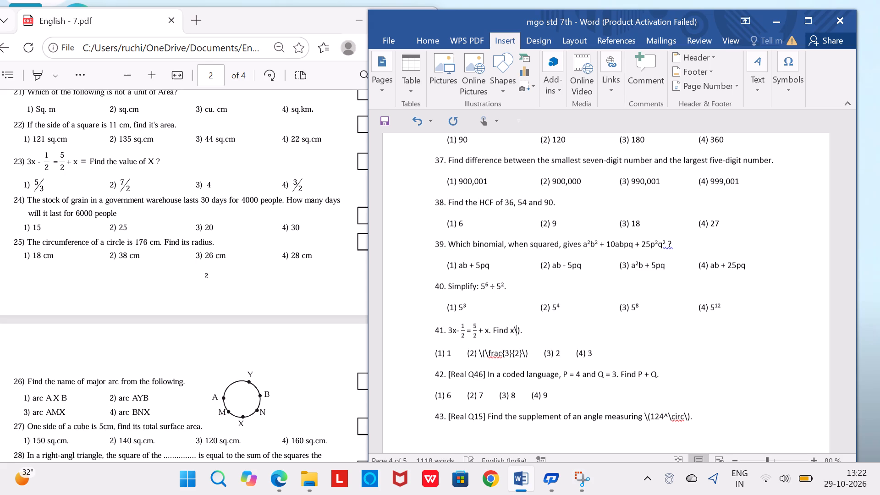
key(Right)
key(BackSpace)
key(BackSpace)
Indent the options line of question 41 by six spaces to match the option lines above.
key(space)
key(BackSpace)
key(Left)
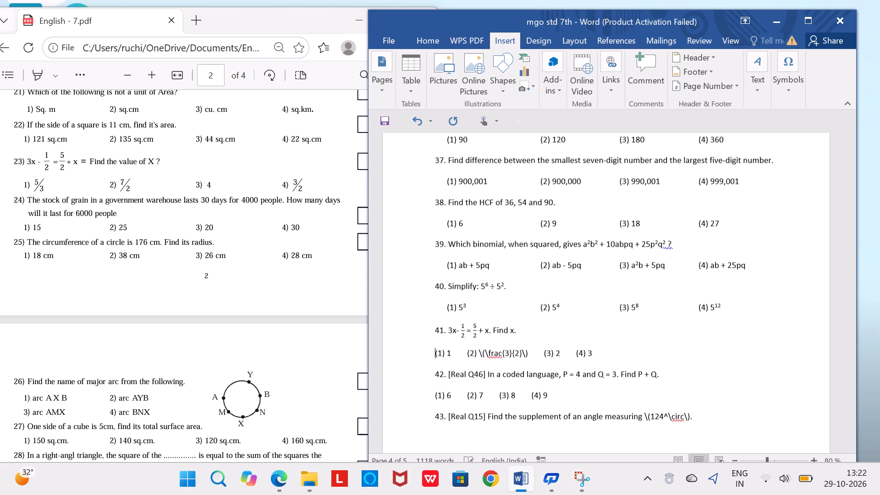
key(space)
key(space)
key(space)
key(space)
key(space)
key(space)
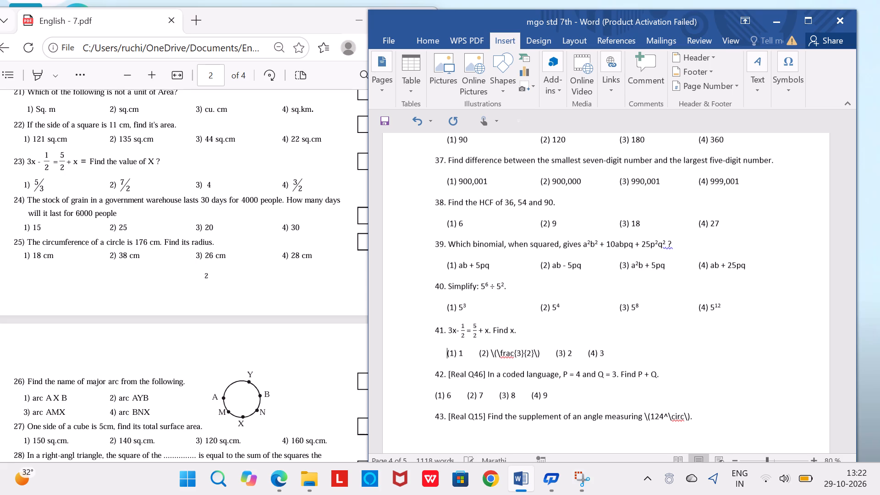
Move option (2) of question 41 across three tab stops to line up with the second option column.
key(Right)
key(Right)
key(Right)
key(Right)
key(Right)
key(Right)
key(Right)
key(Tab)
key(Tab)
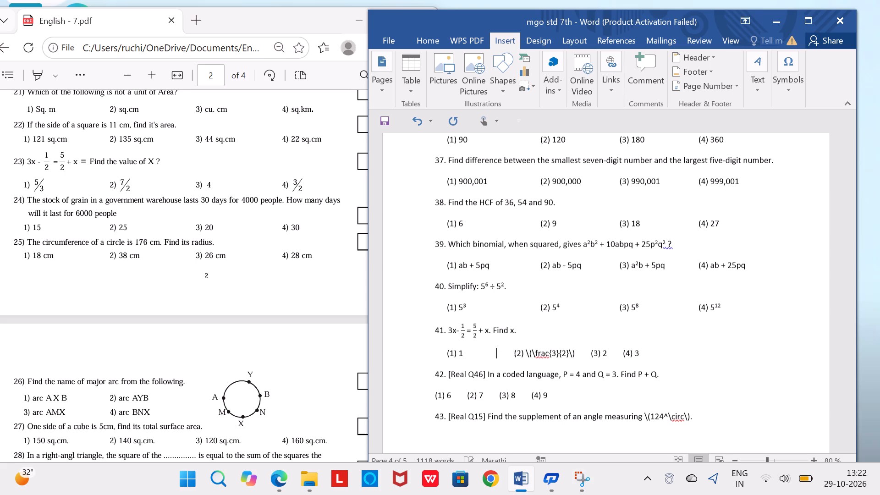
key(Tab)
Replace \(\frac{3}{2}\) in option (2) of question 41 with a pasted copy of the stacked −5/9 fraction.
key(Right)
key(Right)
key(Right)
key(Right)
key(Right)
key(Right)
key(Right)
key(Right)
key(Right)
key(Right)
key(Right)
key(Right)
key(Right)
key(Right)
key(Right)
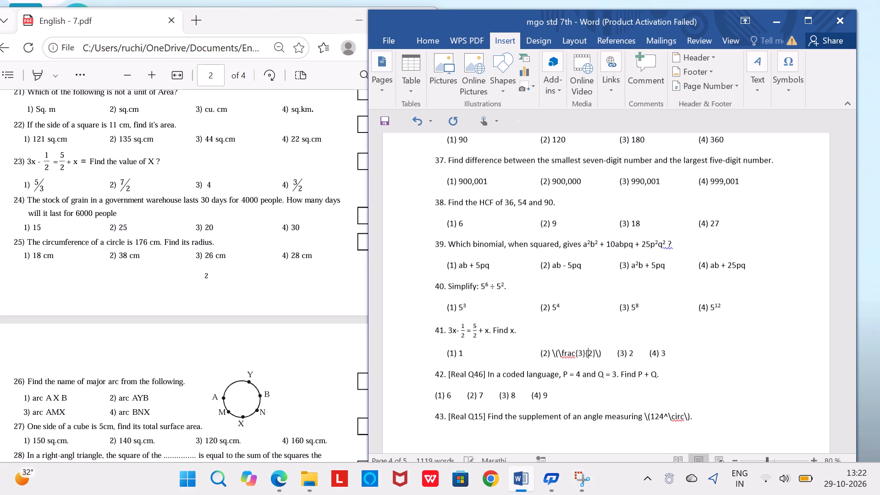
key(Right)
key(Right)
key(Right)
key(Right)
key(Right)
key(Right)
key(BackSpace)
key(BackSpace)
key(BackSpace)
key(BackSpace)
key(BackSpace)
key(BackSpace)
key(BackSpace)
key(BackSpace)
key(BackSpace)
key(BackSpace)
key(BackSpace)
key(BackSpace)
key(BackSpace)
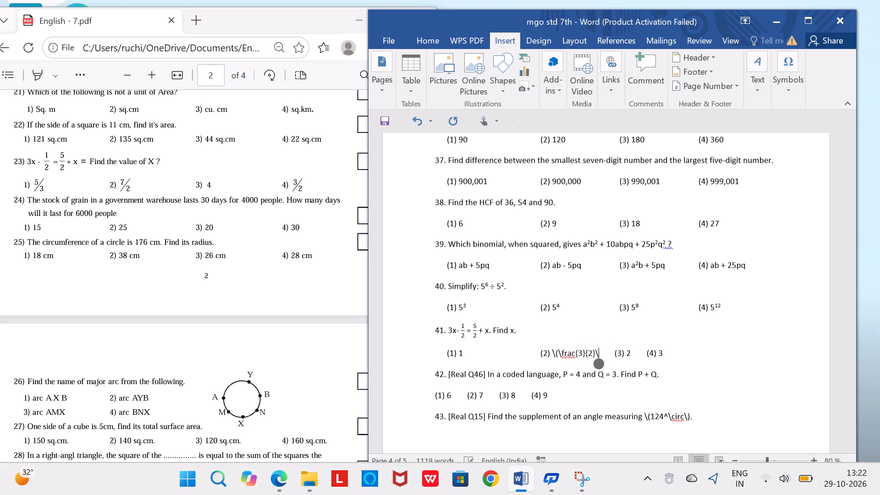
key(BackSpace)
key(BackSpace)
key(ctrl+v)
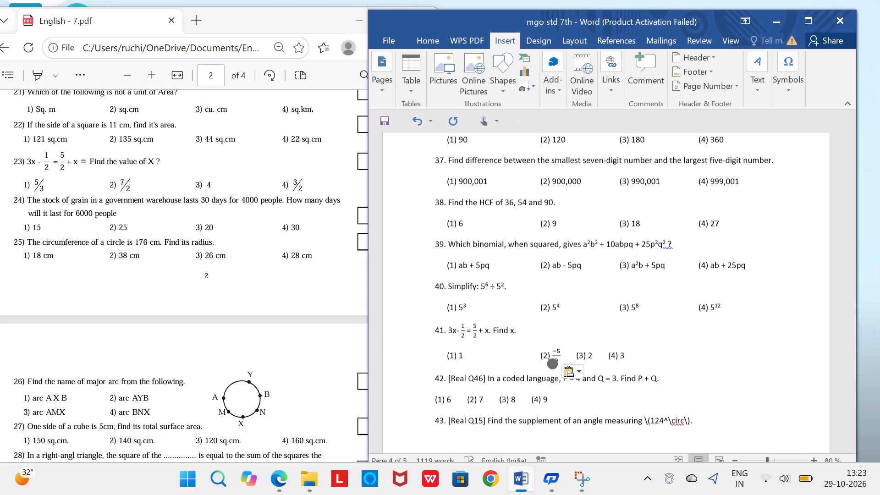
Change the pasted fraction in option (2) of question 41 to 3 over 2, without the minus sign.
key(Up)
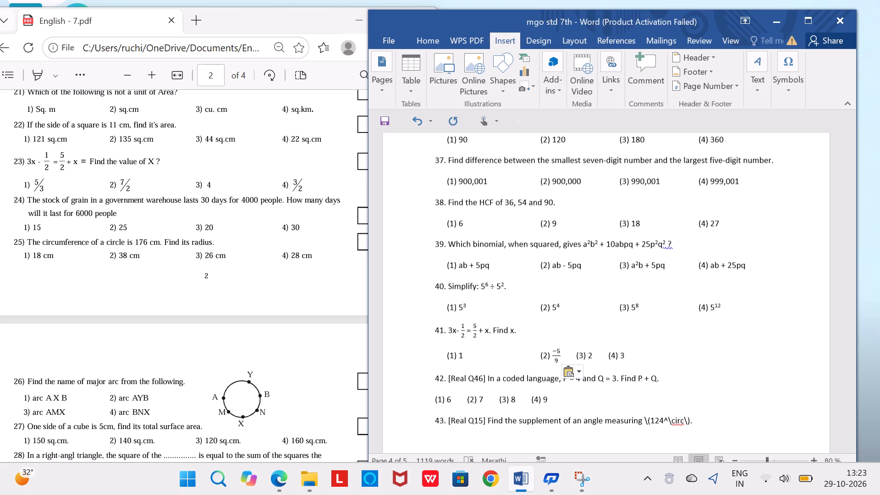
key(Down)
key(BackSpace)
key(BackSpace)
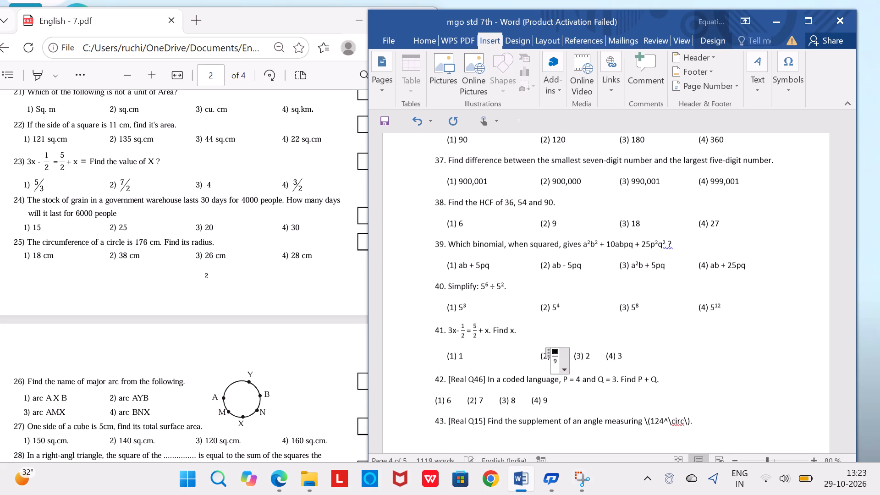
key(3)
key(Down)
key(2)
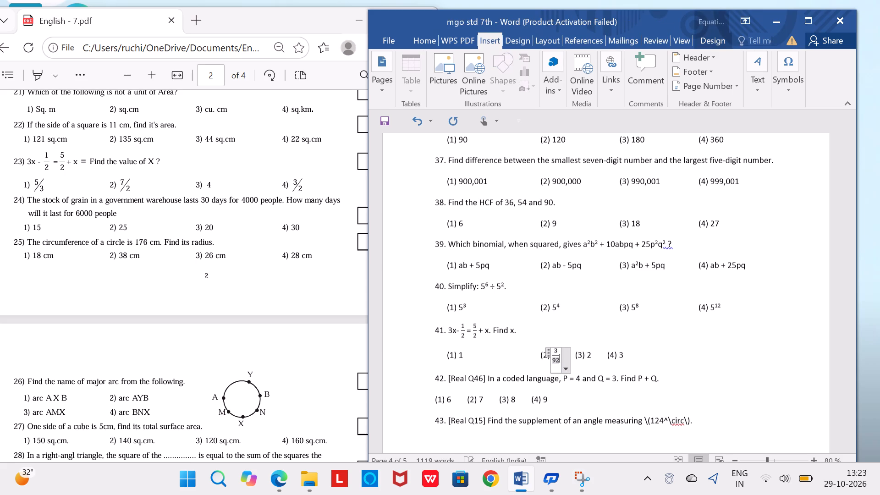
key(BackSpace)
key(BackSpace)
key(2)
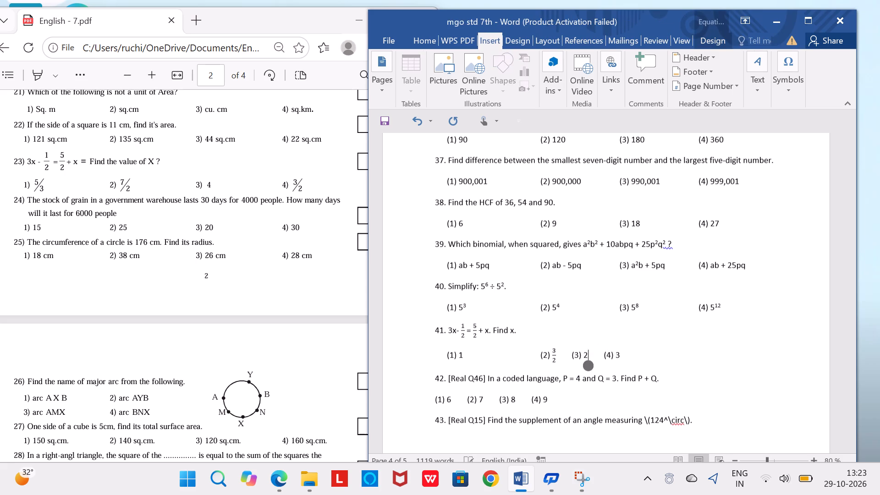
Move option (3) of question 41 across two tab stops to line up with the third option column.
key(Right)
key(Right)
key(Left)
key(Left)
key(Left)
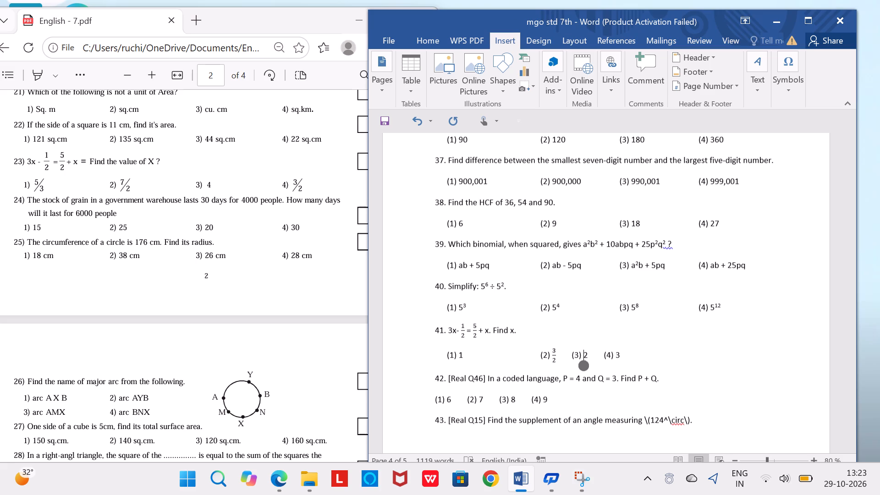
key(Left)
key(Left)
key(Left)
key(Left)
key(Tab)
key(Tab)
Move option (4) of question 41 across two tab stops to line up with the fourth option column.
key(Right)
key(Right)
key(Right)
key(Right)
key(Right)
key(Right)
key(Right)
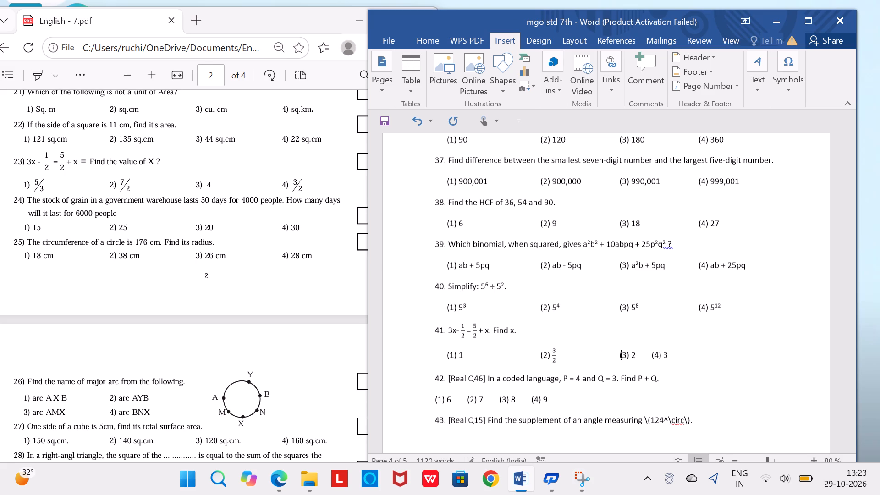
key(Right)
key(Left)
key(Tab)
key(Tab)
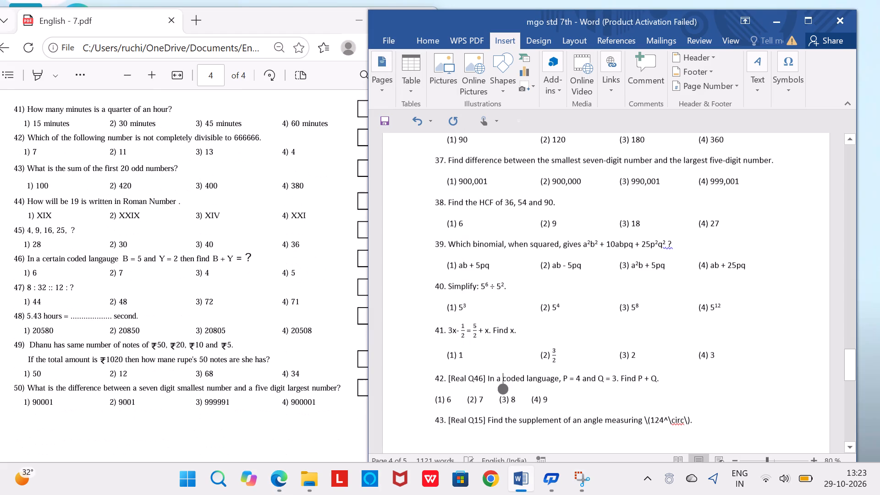
Delete the [Real Q46] source tag from the start of question 42.
key(Left)
key(Left)
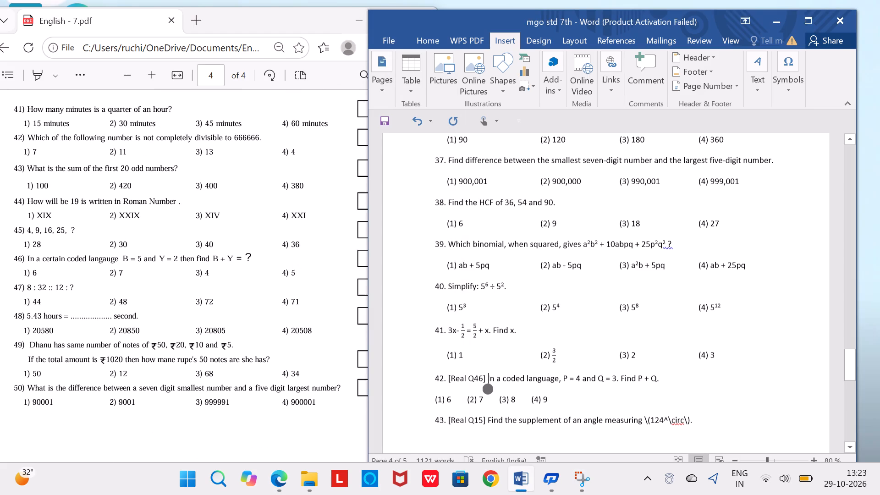
key(BackSpace)
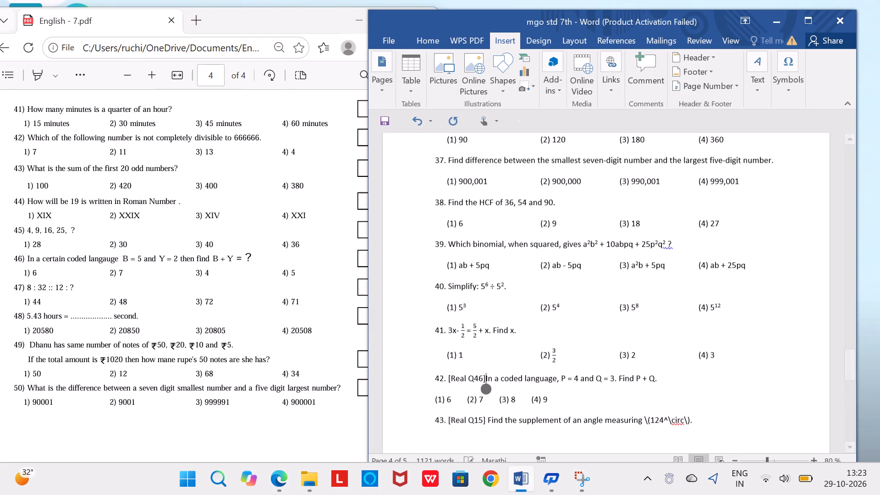
key(BackSpace)
key(BackSpace)
key(BackSpace)
key(BackSpace)
key(BackSpace)
key(BackSpace)
key(BackSpace)
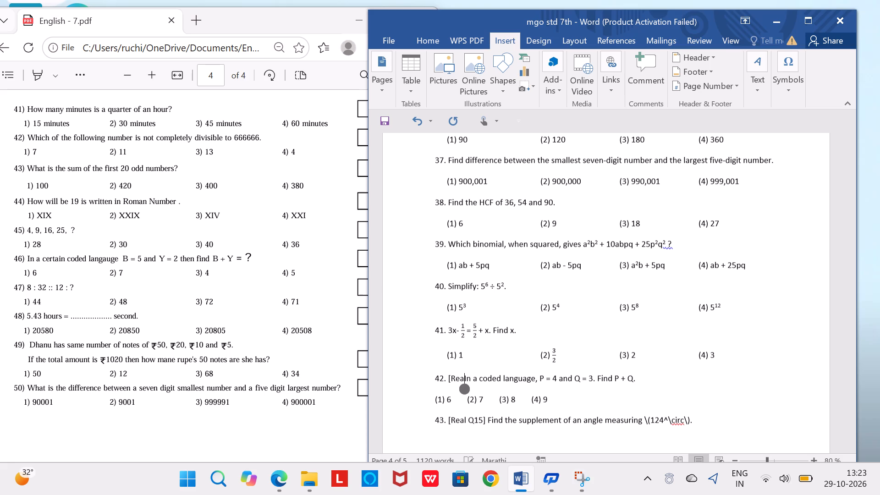
key(BackSpace)
key(BackSpace)
key(BackSpace)
Indent the options line of question 42 by six spaces to match the option lines above.
key(Up)
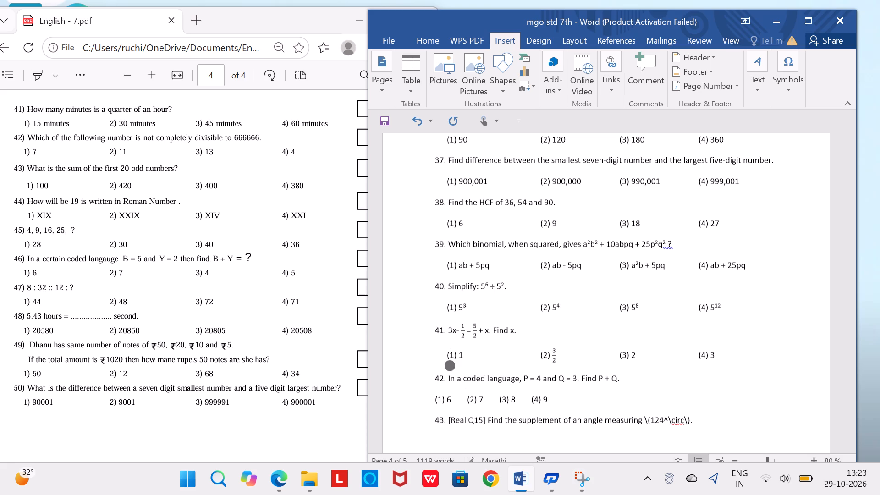
key(Down)
key(Down)
key(Left)
key(Left)
key(Left)
key(Left)
key(space)
key(space)
key(space)
key(space)
key(space)
key(space)
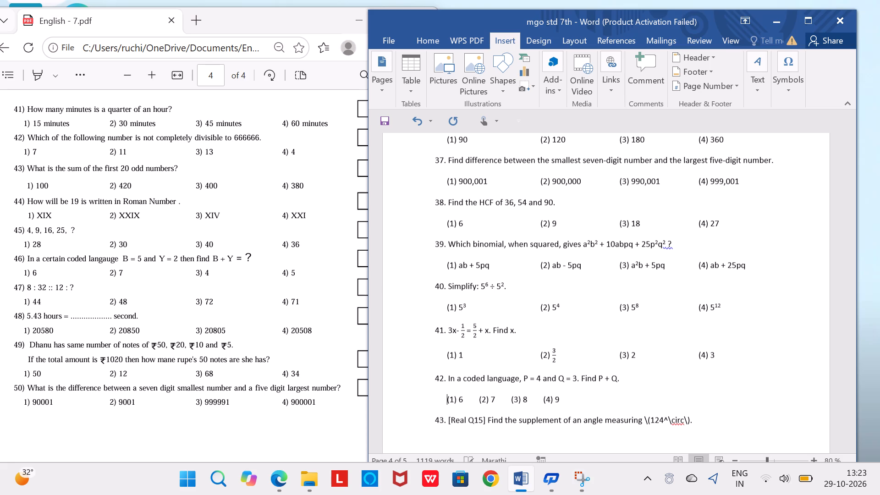
key(space)
key(BackSpace)
Move option (2) of question 42 across three tab stops to line up with the second option column.
key(Right)
key(Right)
key(Right)
key(Right)
key(Right)
key(Right)
key(Right)
key(Right)
key(Right)
key(Left)
key(Left)
key(Tab)
key(Tab)
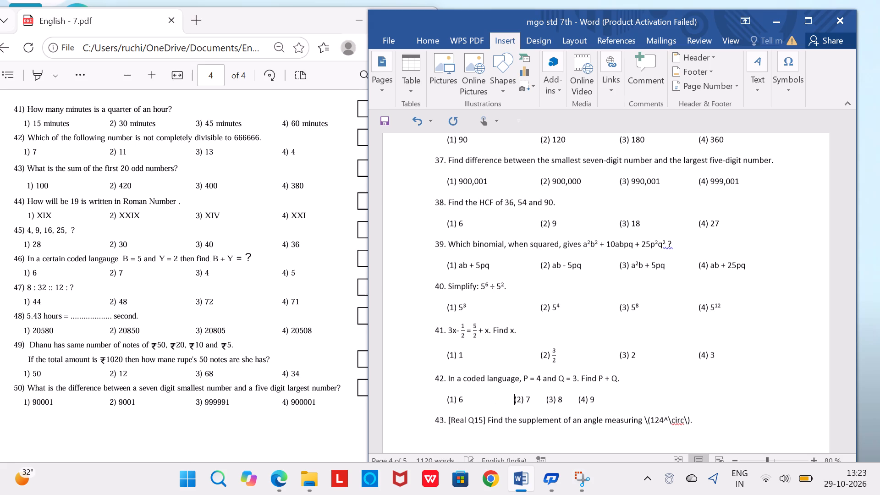
key(Tab)
Move option (3) of question 42 across two tab stops to line up with the third option column.
key(Right)
key(Right)
key(Right)
key(Right)
key(Right)
key(Right)
key(Right)
key(Tab)
key(Tab)
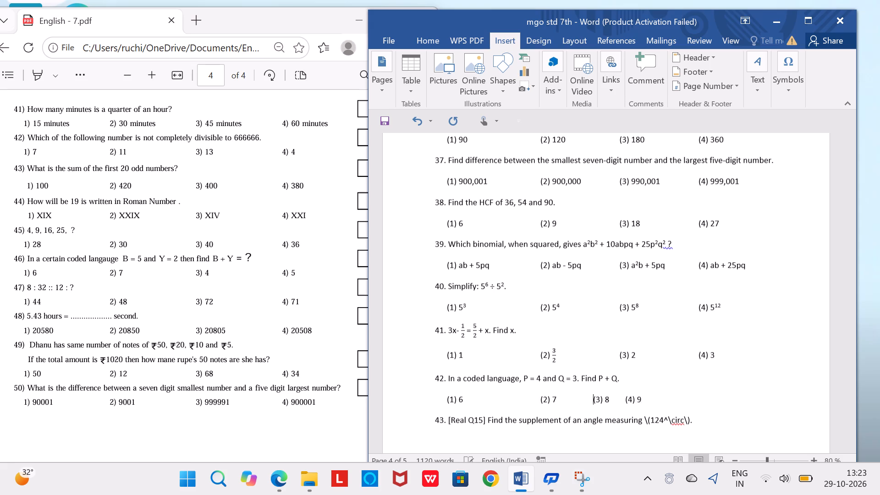
Move option (4) of question 42 across two tab stops to line up with the fourth option column.
key(Right)
key(Right)
key(Right)
key(Right)
key(Right)
key(Right)
key(Right)
key(Tab)
key(Tab)
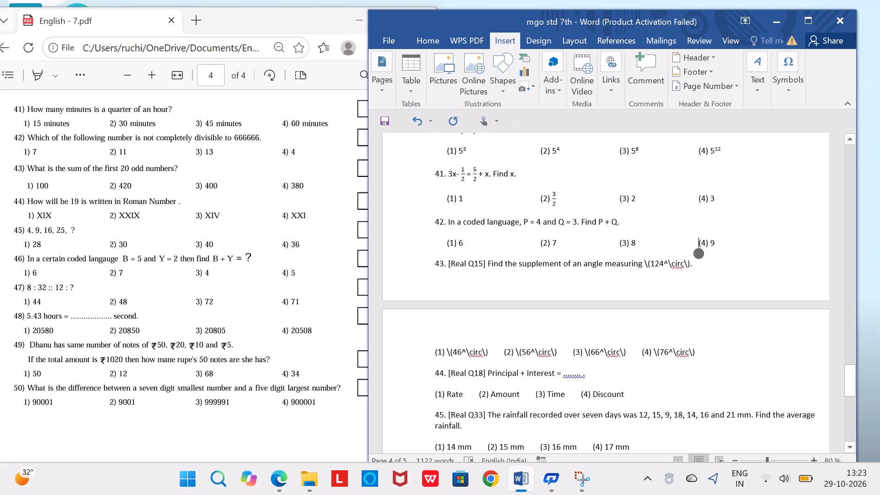
Insert a blank line before question 43 so that it starts on the next page with its options.
key(Return)
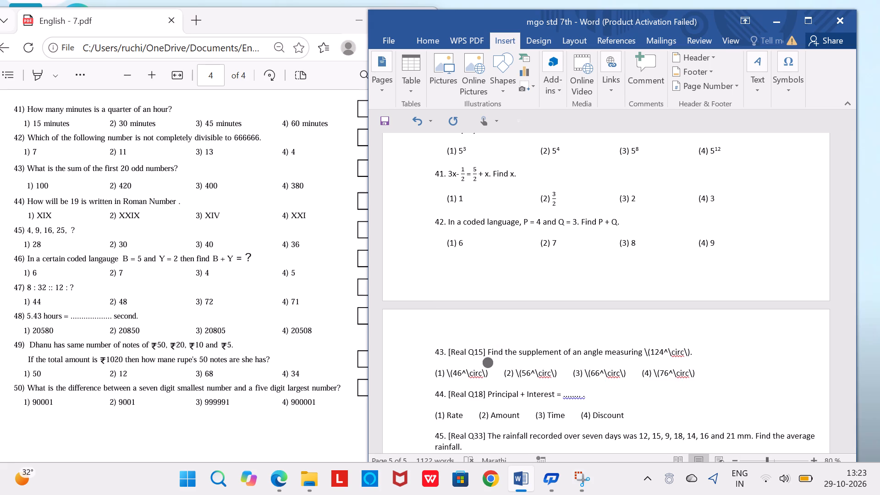
Delete the [Real Q15] source tag from the start of question 43.
key(BackSpace)
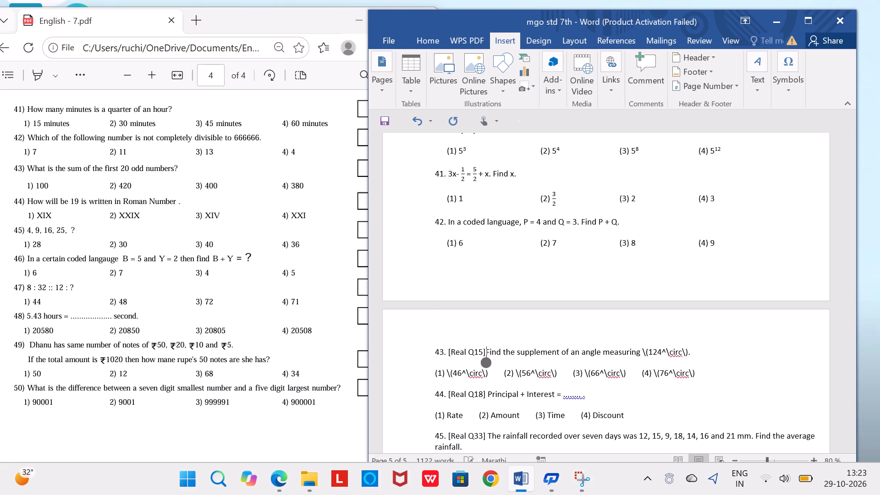
key(BackSpace)
key(BackSpace)
key(BackSpace)
key(BackSpace)
key(BackSpace)
key(BackSpace)
key(BackSpace)
key(BackSpace)
key(BackSpace)
key(BackSpace)
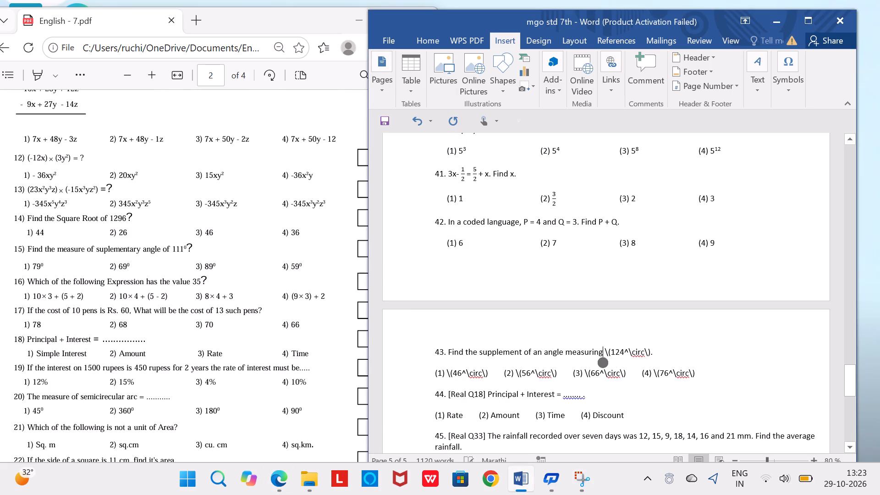
Strip the LaTeX delimiters and degree code around the angle in question 43, leaving only 124 before the full stop.
key(Right)
key(Right)
key(Right)
key(BackSpace)
key(BackSpace)
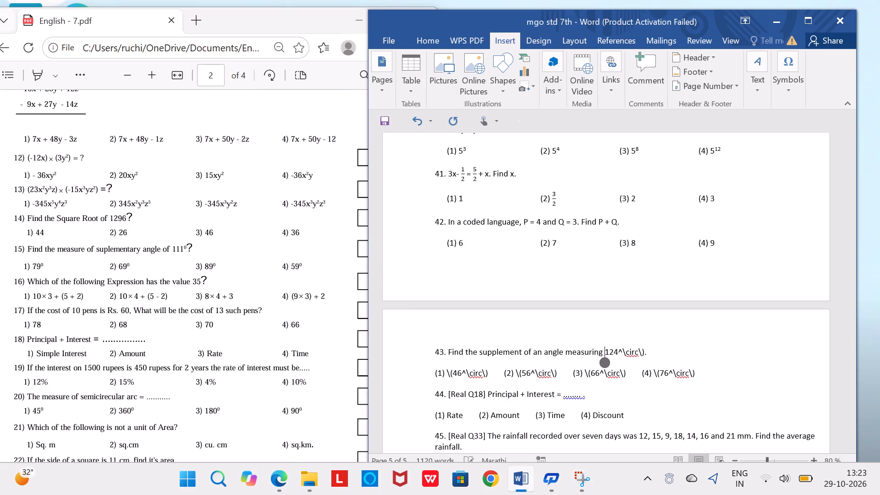
key(Right)
key(Right)
key(Right)
key(Right)
key(Right)
key(Right)
key(Right)
key(Right)
key(Right)
key(Right)
key(Right)
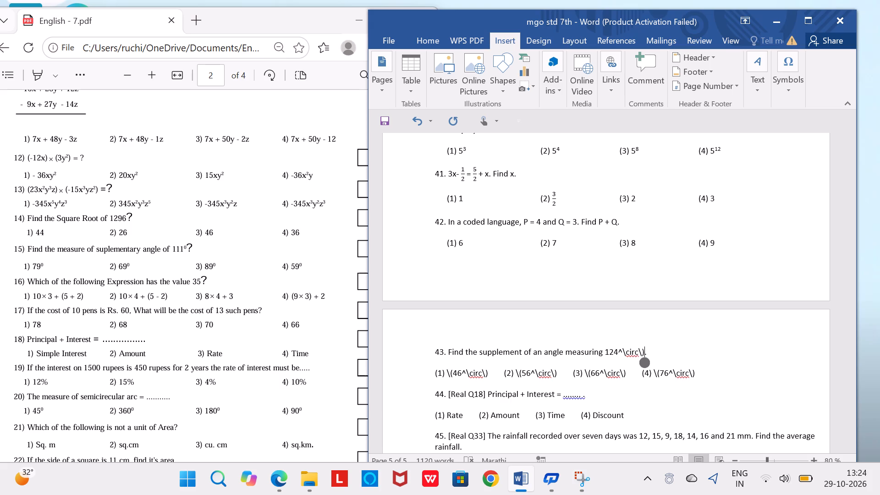
key(Right)
key(Left)
key(BackSpace)
key(BackSpace)
key(BackSpace)
key(BackSpace)
key(BackSpace)
key(BackSpace)
key(BackSpace)
key(BackSpace)
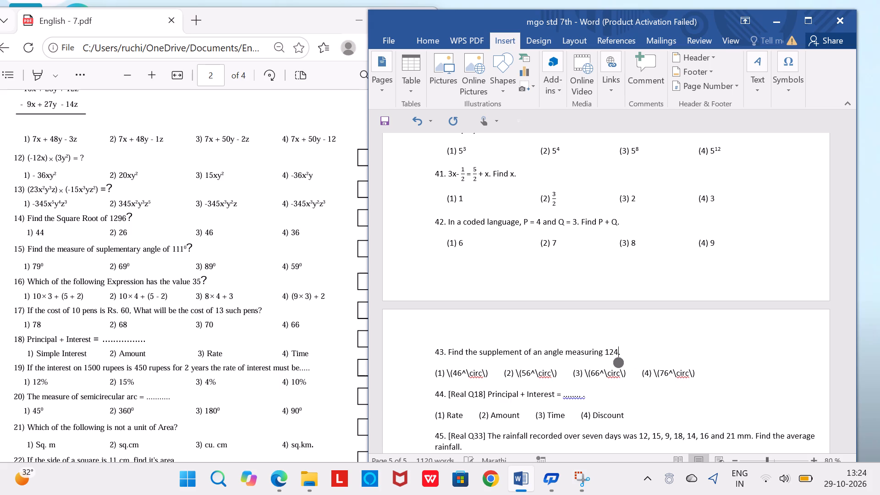
Strip the LaTeX delimiters and degree code from option (1) of question 43, leaving only 46.
key(Right)
key(Right)
key(Right)
key(Right)
key(Right)
key(Right)
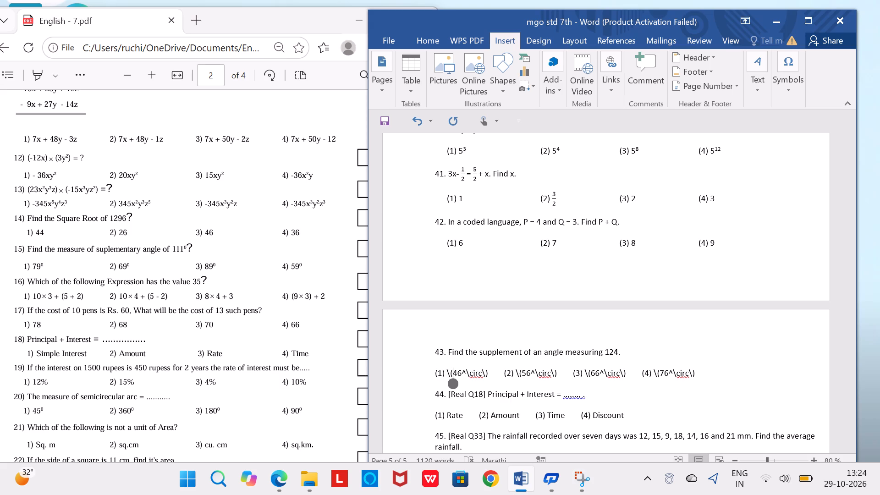
key(BackSpace)
key(BackSpace)
key(Right)
key(Right)
key(Right)
key(Right)
key(Right)
key(Right)
key(Right)
key(Right)
key(Right)
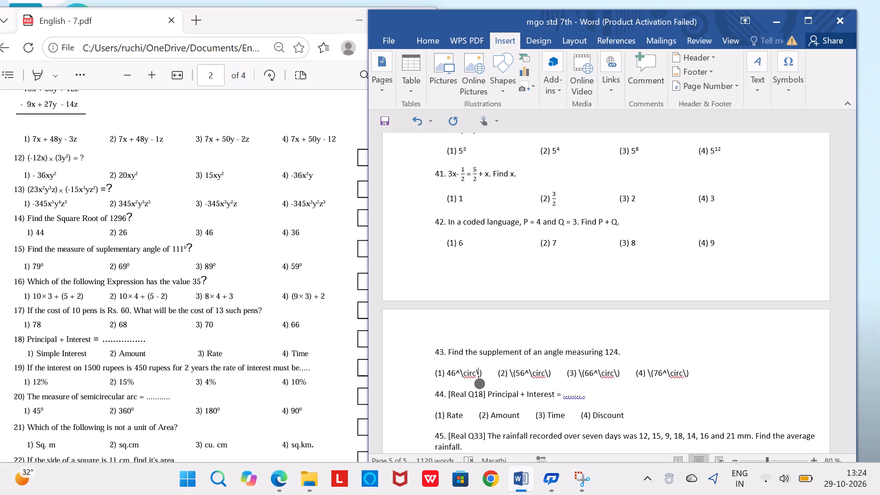
key(Right)
key(BackSpace)
key(BackSpace)
key(BackSpace)
key(BackSpace)
key(BackSpace)
key(BackSpace)
key(BackSpace)
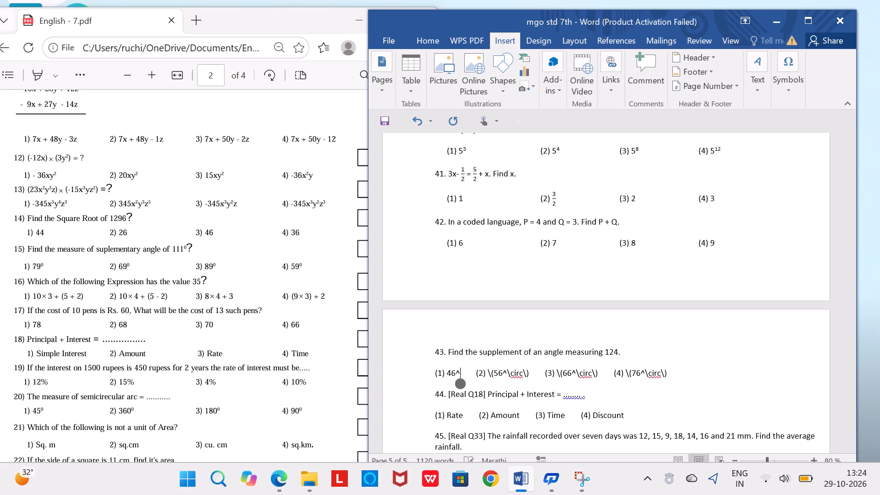
key(BackSpace)
Indent the options line of question 43 by five spaces to match the option lines above.
key(Left)
key(Left)
key(Left)
key(Left)
key(Left)
key(Left)
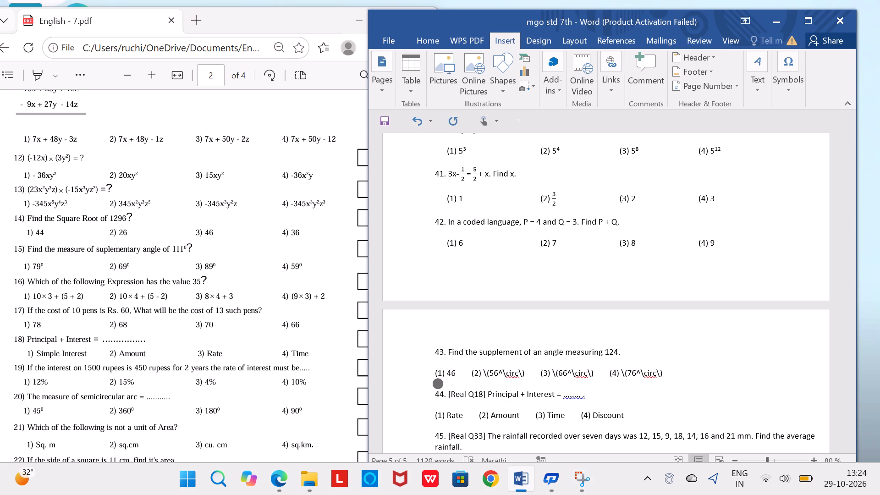
key(space)
key(space)
key(space)
key(space)
key(space)
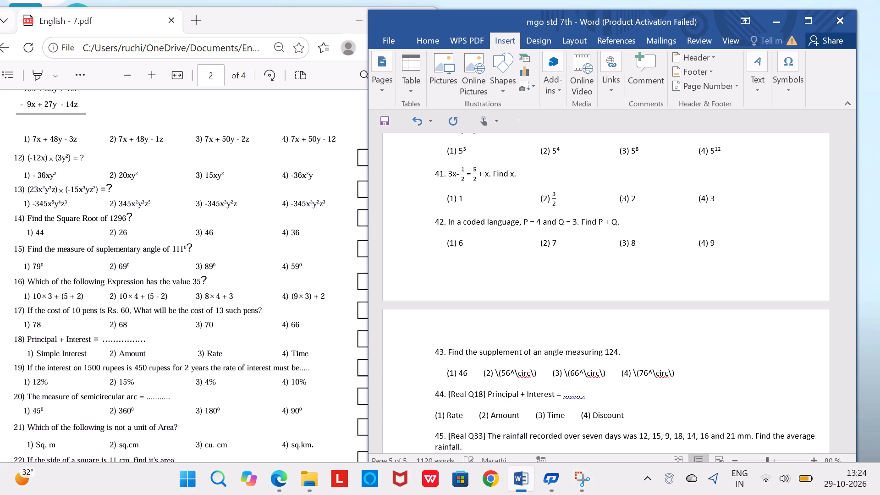
Move option (2) of question 43 across three tab stops to line up with the second option column.
key(Right)
key(Right)
key(Right)
key(Right)
key(Right)
key(Right)
key(Right)
key(Right)
key(Tab)
key(Tab)
key(Tab)
Strip the LaTeX delimiters and degree code from option (2) of question 43, leaving only 56.
key(Right)
key(Right)
key(Right)
key(Right)
key(Right)
key(Right)
key(Right)
key(Right)
key(Right)
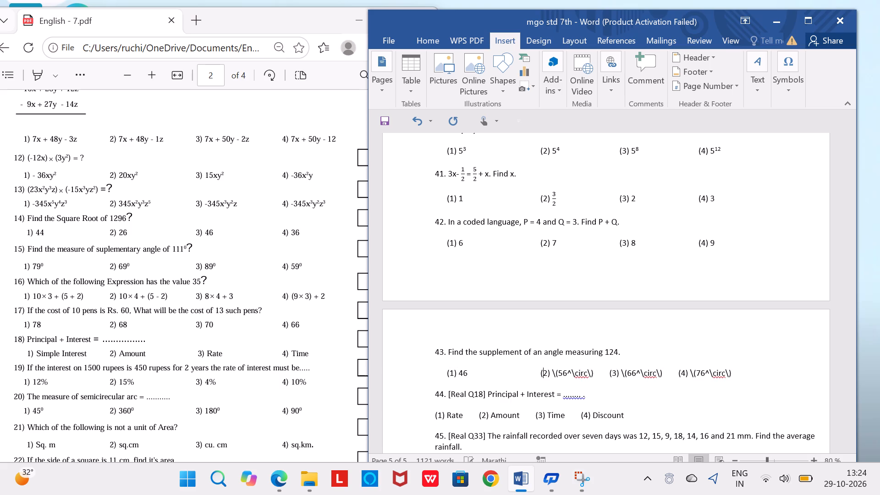
key(Left)
key(Left)
key(Left)
key(BackSpace)
key(BackSpace)
key(Right)
key(Right)
key(Right)
key(Right)
key(Right)
key(Right)
key(Right)
key(Right)
key(Right)
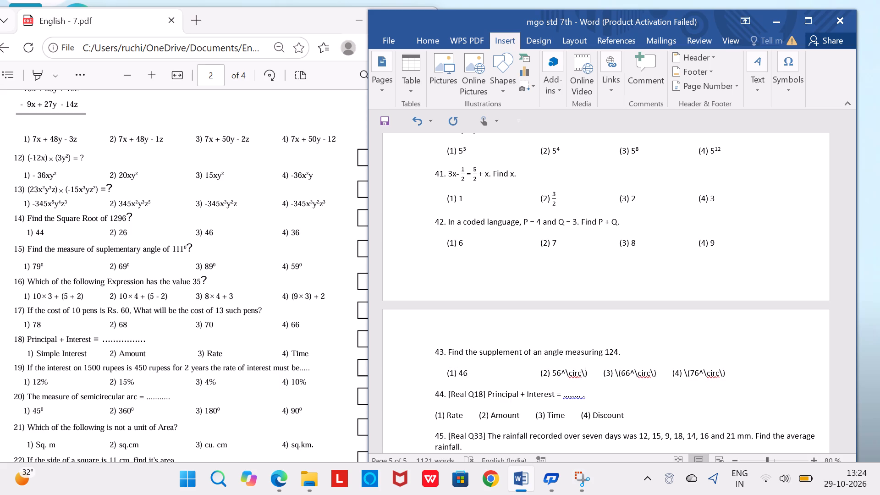
key(Right)
key(Right)
key(Left)
key(BackSpace)
key(BackSpace)
key(BackSpace)
key(BackSpace)
key(BackSpace)
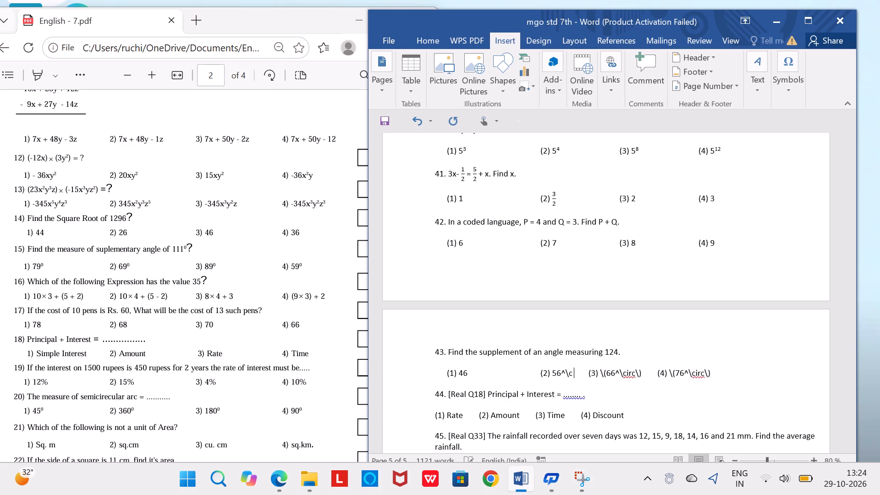
key(BackSpace)
key(BackSpace)
key(BackSpace)
Move option (3) of question 43 across two tab stops to line up with the third option column.
key(Right)
key(Right)
key(Tab)
key(Tab)
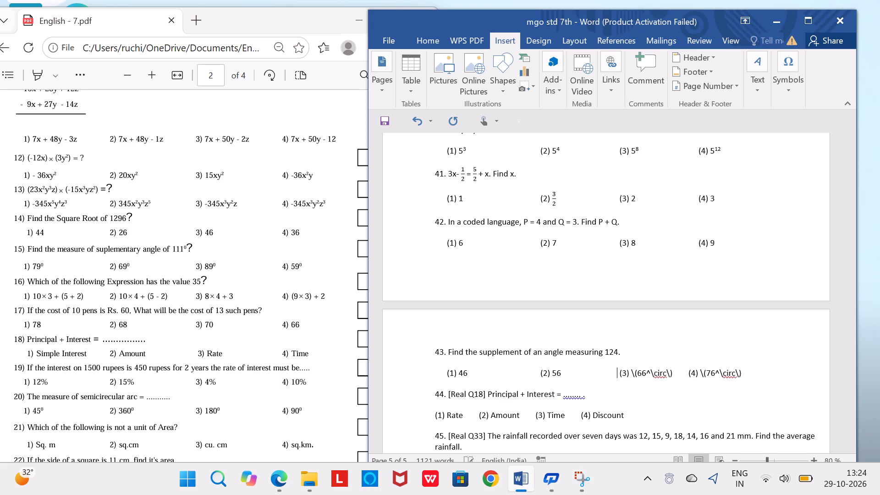
Strip the LaTeX delimiters and degree code from option (3) of question 43, leaving only 66.
key(Right)
key(Right)
key(Right)
key(Right)
key(Right)
key(Right)
key(BackSpace)
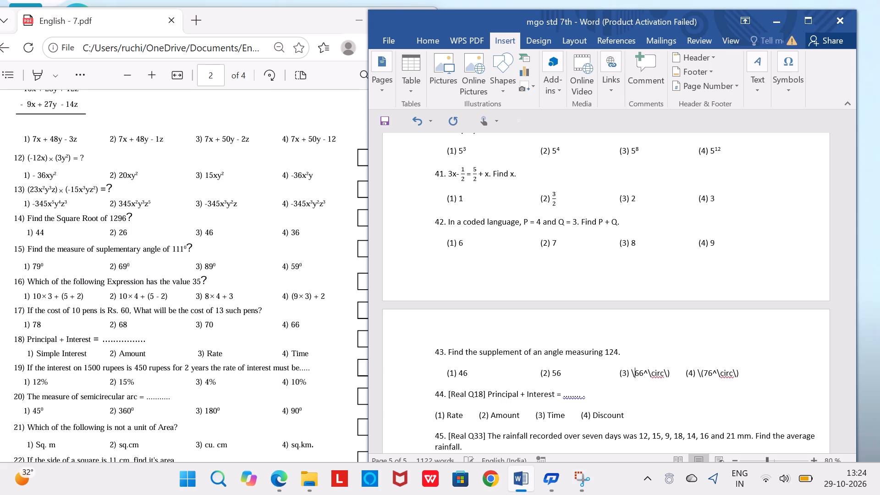
key(BackSpace)
key(Right)
key(Right)
key(Right)
key(Right)
key(Right)
key(Right)
key(Right)
key(Right)
key(Right)
key(Right)
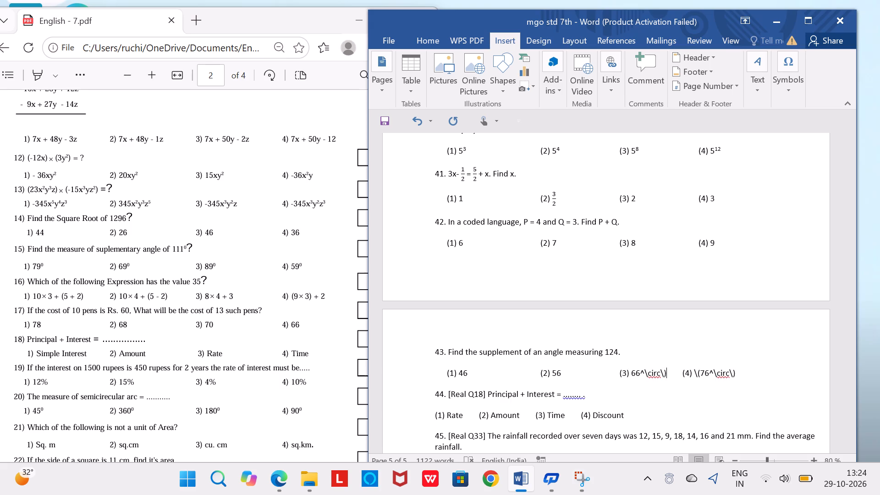
key(BackSpace)
key(BackSpace)
key(BackSpace)
key(BackSpace)
key(BackSpace)
key(BackSpace)
key(BackSpace)
key(BackSpace)
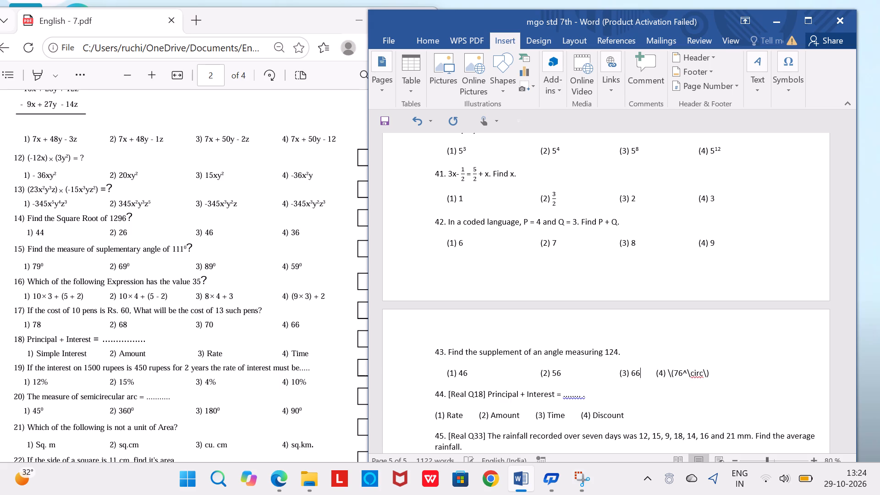
Move option (4) of question 43 across two tab stops to line up with the fourth option column.
key(Right)
key(Right)
key(Right)
key(Left)
key(Tab)
key(Tab)
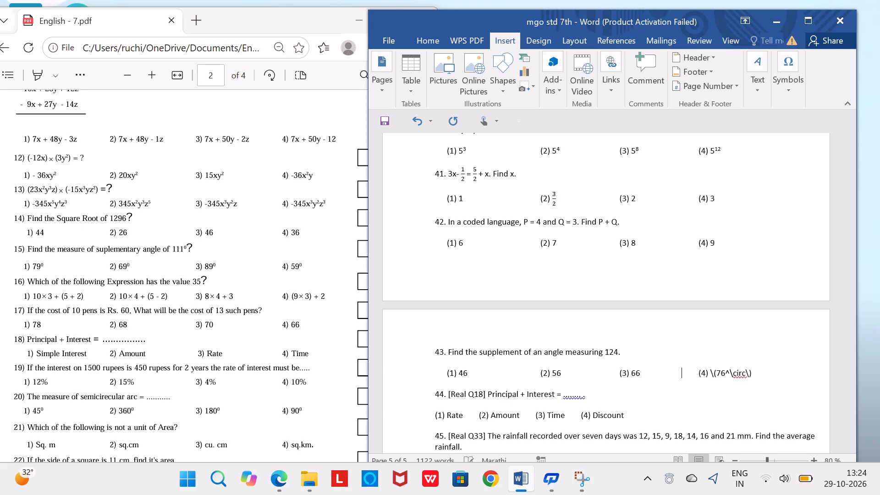
Strip the LaTeX delimiters and degree code from option (4) of question 43, leaving only 76.
key(Right)
key(Right)
key(Right)
key(Right)
key(Right)
key(Right)
key(BackSpace)
key(BackSpace)
key(Right)
key(Right)
key(Right)
key(Right)
key(Right)
key(Right)
key(Right)
key(Right)
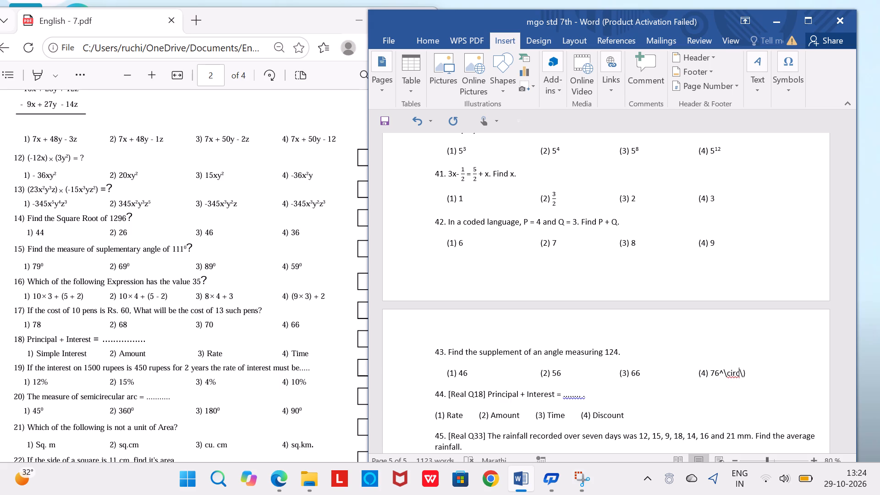
key(Right)
key(Right)
key(BackSpace)
key(BackSpace)
key(BackSpace)
key(BackSpace)
key(BackSpace)
key(BackSpace)
key(BackSpace)
key(BackSpace)
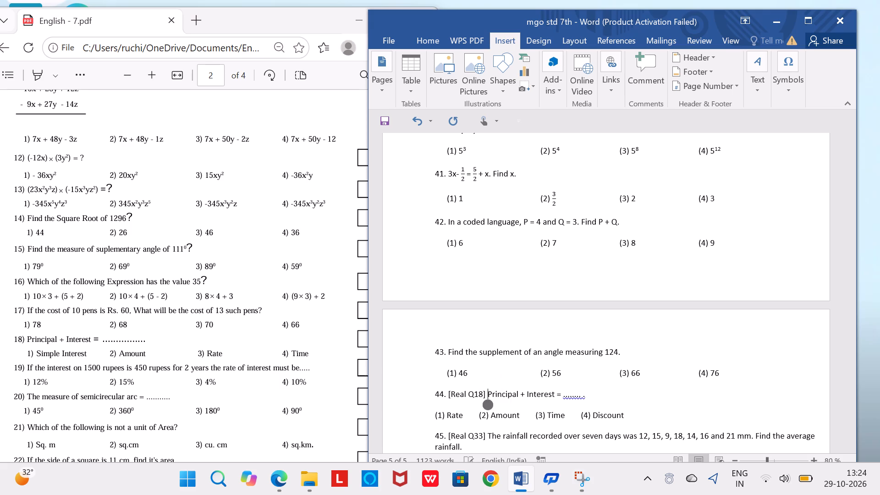
Remove the [Real Q18] source tag from the start of question 44.
key(BackSpace)
key(BackSpace)
key(BackSpace)
key(BackSpace)
key(BackSpace)
key(BackSpace)
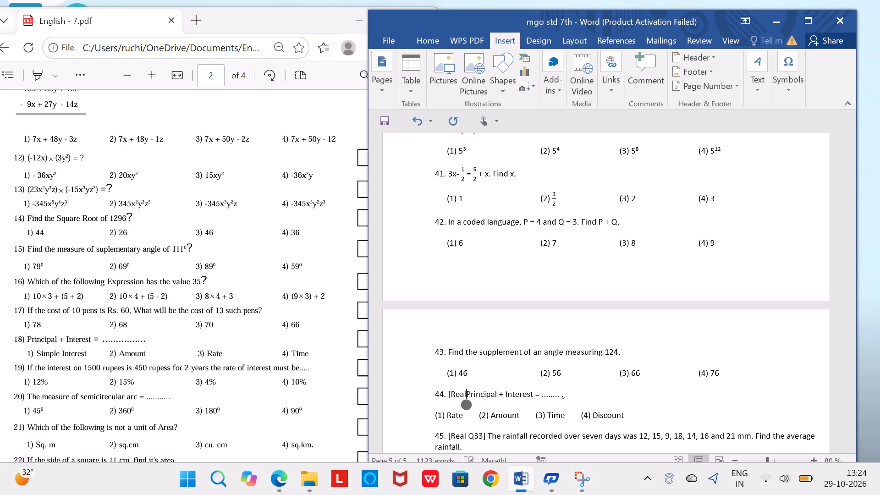
key(BackSpace)
key(BackSpace)
key(BackSpace)
key(BackSpace)
key(BackSpace)
Indent the options line of question 44 by six spaces to match the option lines above.
key(Down)
key(Left)
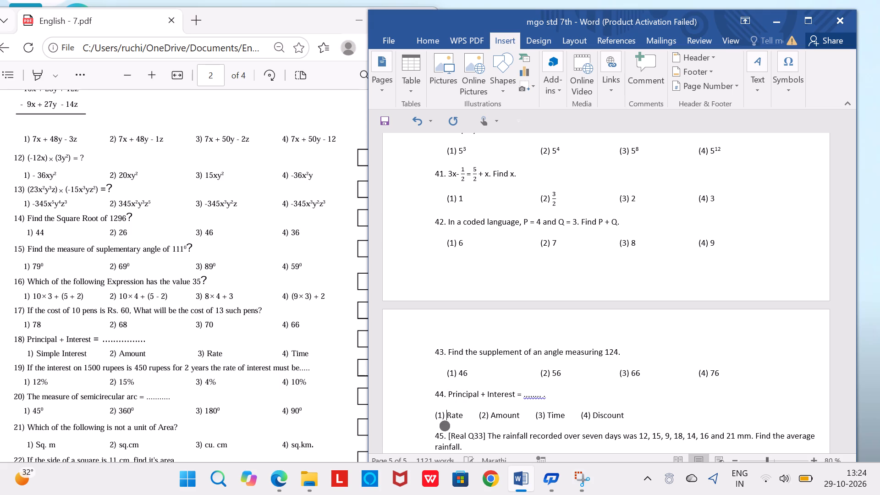
key(Left)
key(Left)
key(Left)
key(space)
key(space)
key(space)
key(space)
key(space)
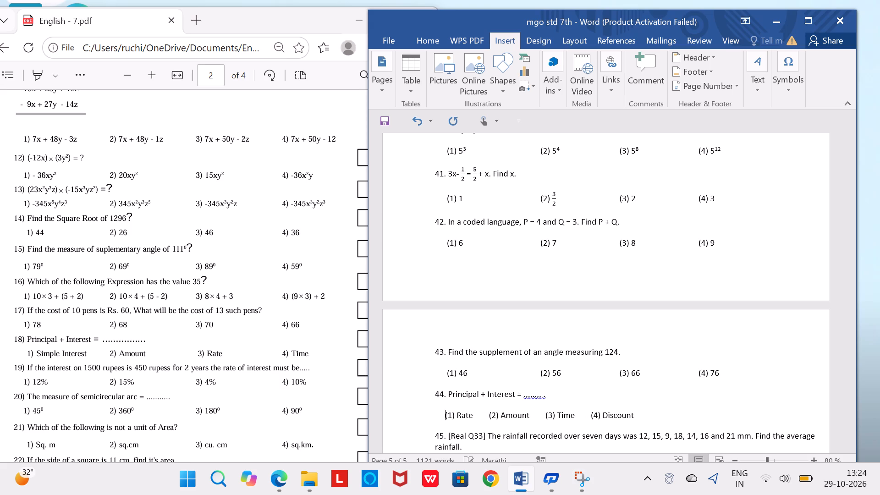
key(space)
Move option (2) Amount of question 44 across two tab stops to line up with the second option column.
key(Right)
key(Right)
key(Right)
key(Right)
key(Right)
key(Right)
key(Right)
key(Right)
key(Right)
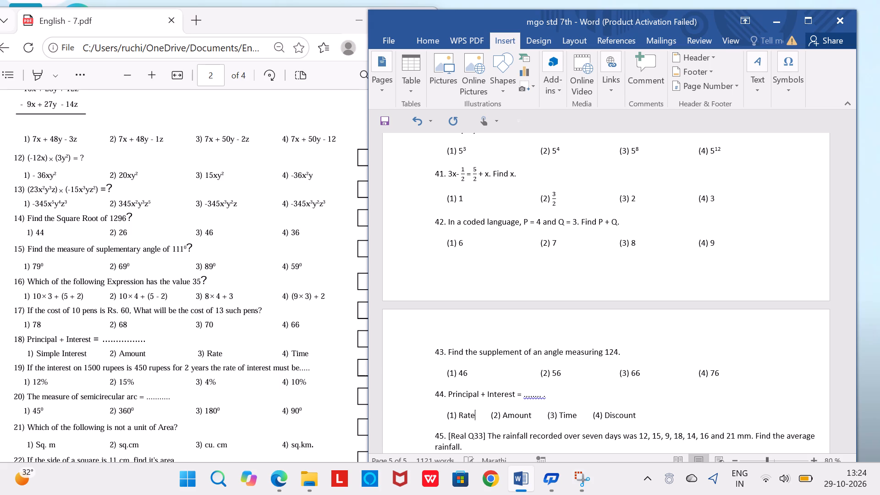
key(Right)
key(Tab)
key(Tab)
Move option (3) Time of question 44 across one tab stop to line up with the third option column.
key(Right)
key(Right)
key(Right)
key(Right)
key(Right)
key(Right)
key(Right)
key(Right)
key(Right)
key(Right)
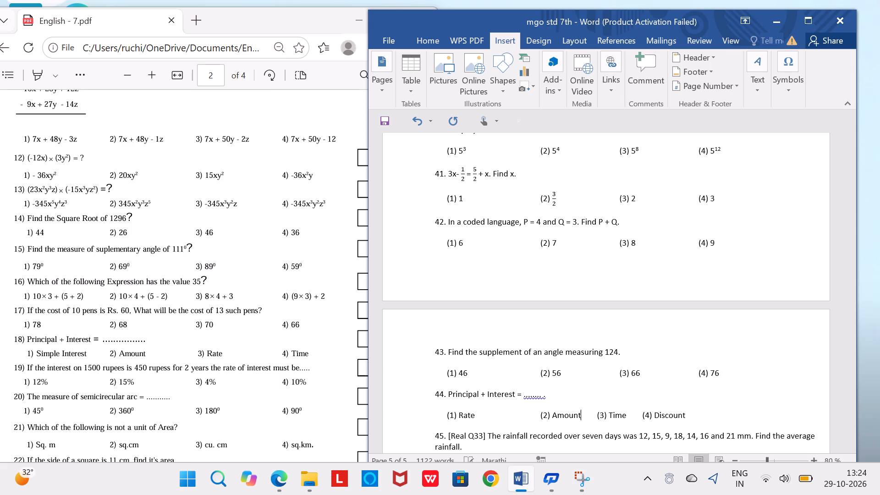
key(Right)
key(Right)
key(Tab)
key(Tab)
key(BackSpace)
Move option (4) Discount of question 44 across two tab stops to line up with the fourth option column.
key(Right)
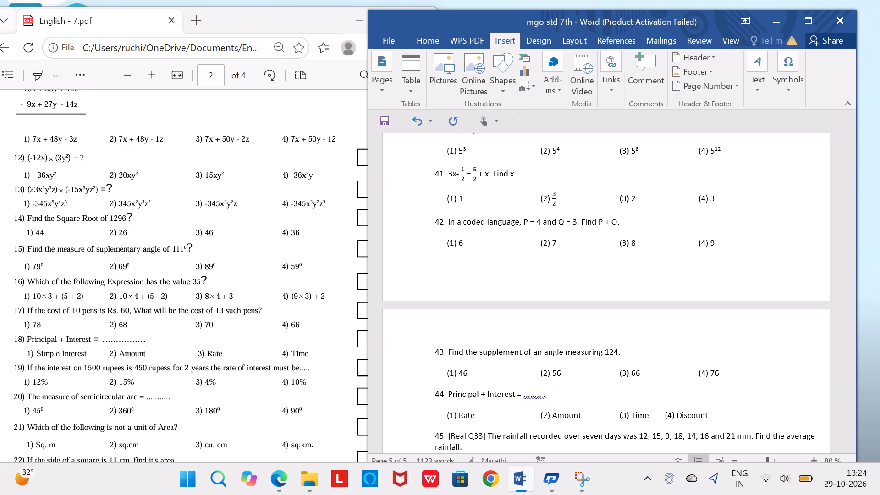
key(Right)
key(Right)
key(Right)
key(Right)
key(Right)
key(Right)
key(Right)
key(Right)
key(Right)
key(Tab)
key(Tab)
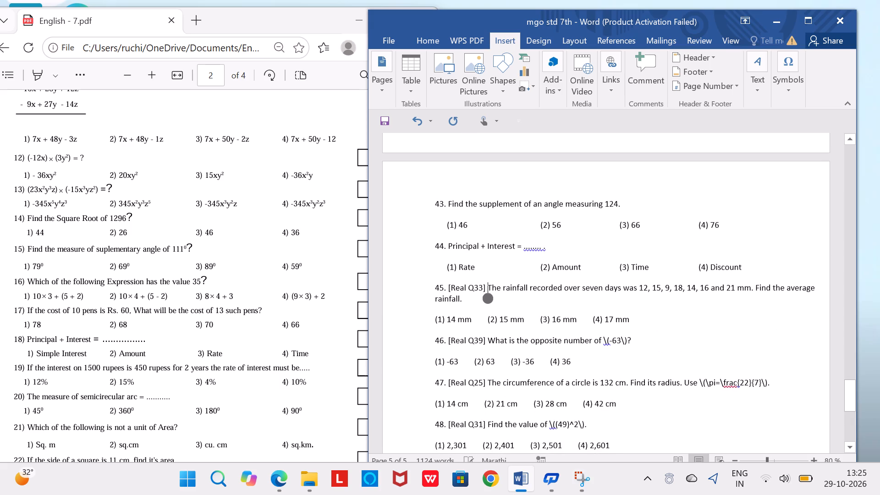
Remove the [Real Q33] source tag from the start of question 45.
key(BackSpace)
key(BackSpace)
key(BackSpace)
key(BackSpace)
key(BackSpace)
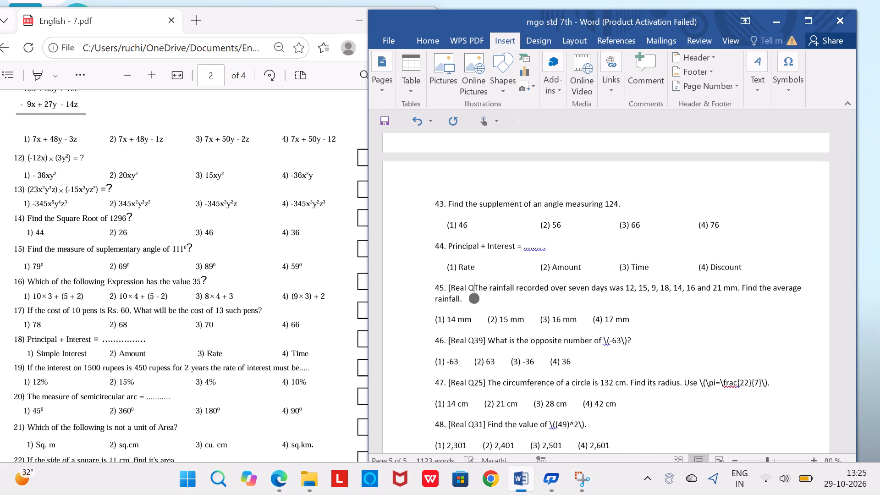
key(BackSpace)
key(BackSpace)
key(BackSpace)
key(BackSpace)
key(BackSpace)
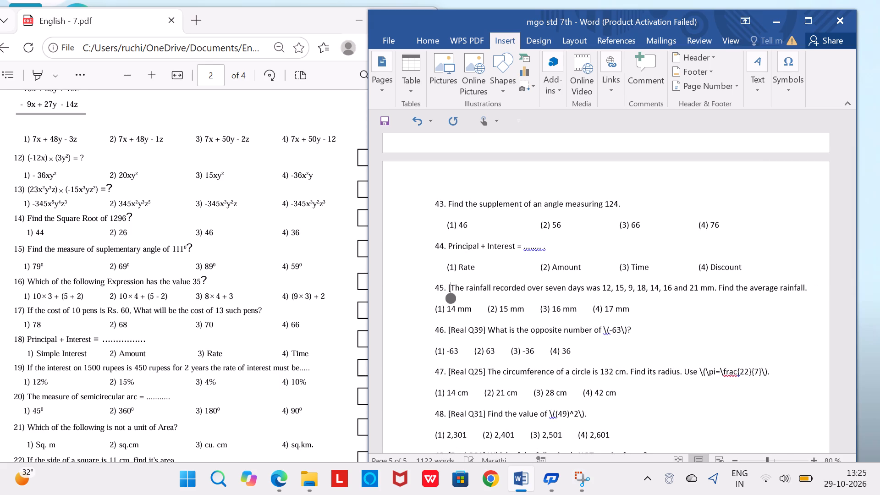
key(BackSpace)
Put "Find the average rainfall." in question 45 on its own line, indented by seven spaces under the question text.
key(Return)
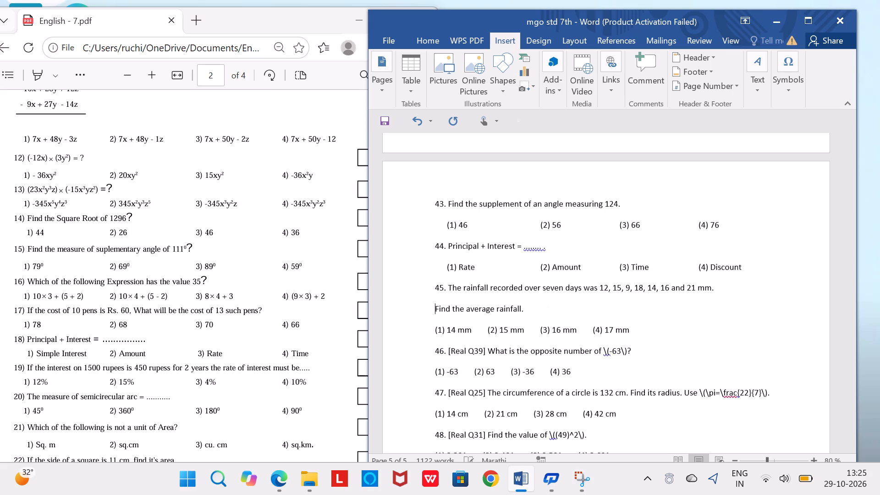
key(space)
key(space)
key(space)
key(space)
key(space)
key(space)
key(space)
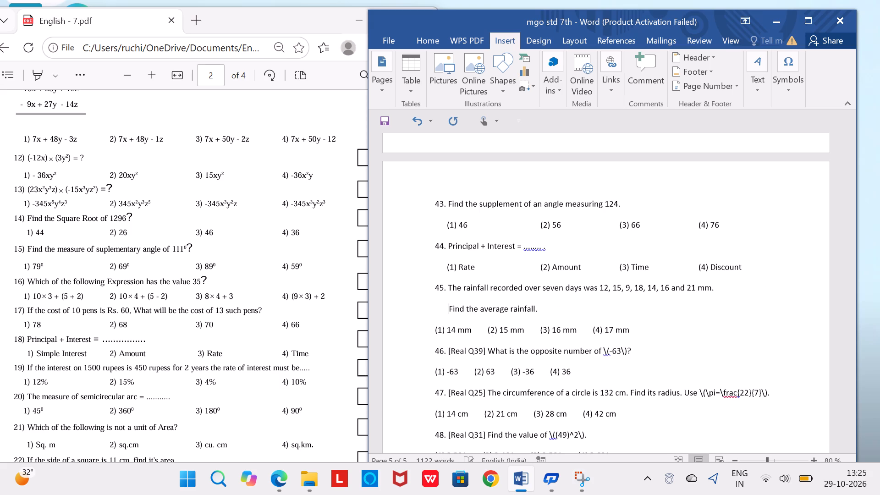
Indent the options line of question 45 by seven spaces to line up with the sentence above it.
key(space)
key(space)
key(space)
key(space)
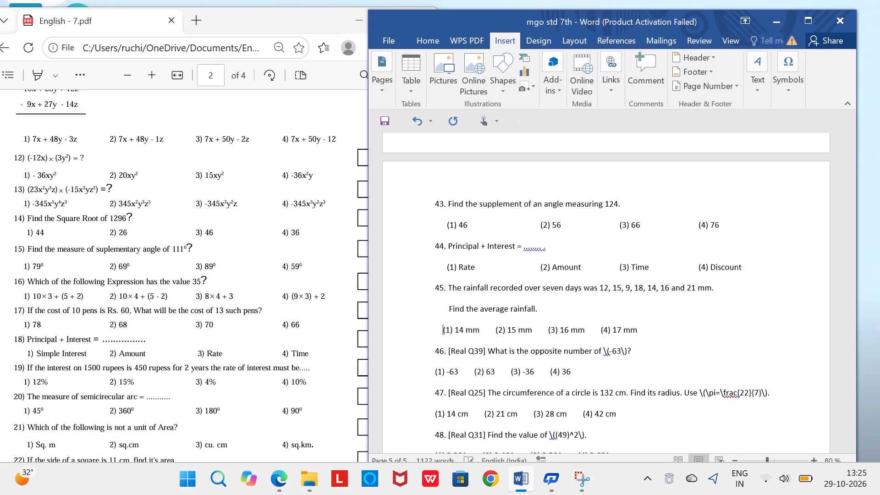
key(space)
key(space)
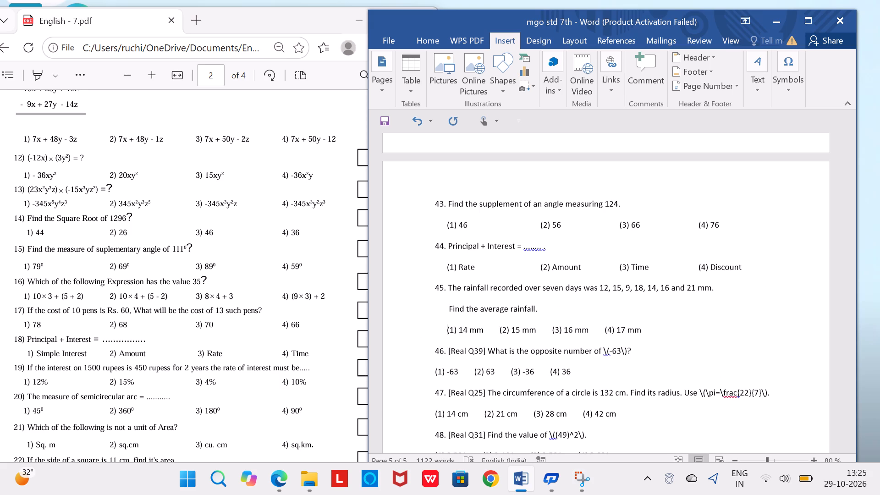
key(space)
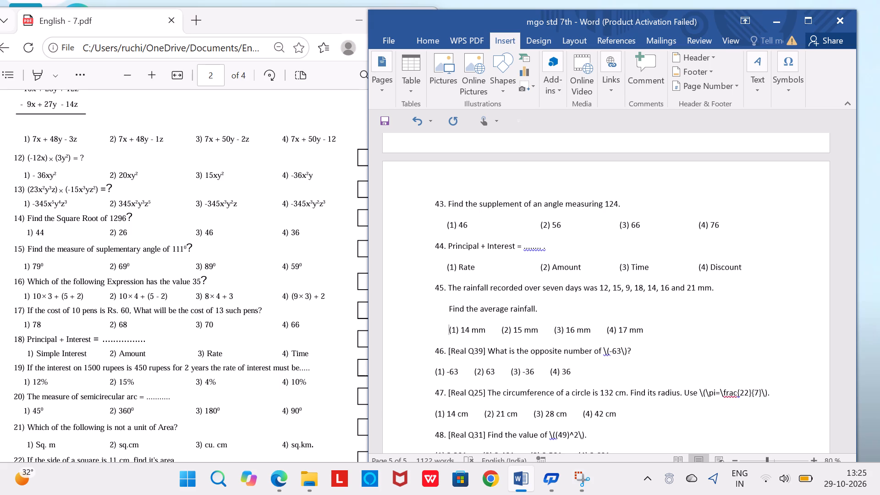
Move option (2) 15 mm of question 45 across two tab stops to line up with the second option column.
key(Right)
key(Right)
key(Right)
key(Right)
key(Right)
key(Right)
key(Right)
key(Right)
key(Right)
key(Right)
key(Right)
key(Right)
key(Left)
key(Tab)
key(Tab)
Move option (3) 16 mm of question 45 across two tab stops to line up with the third option column.
key(Right)
key(Right)
key(Right)
key(Right)
key(Right)
key(Right)
key(Right)
key(Right)
key(Right)
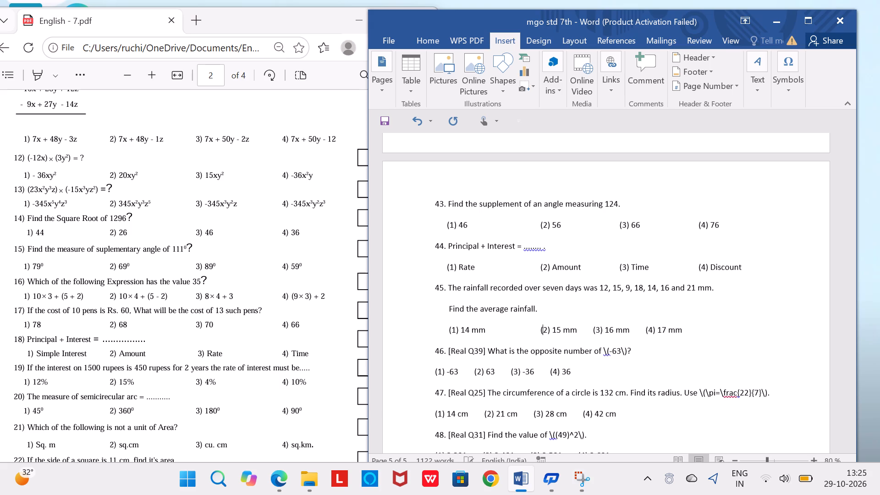
key(Right)
key(Right)
key(Tab)
key(Right)
key(Left)
key(Tab)
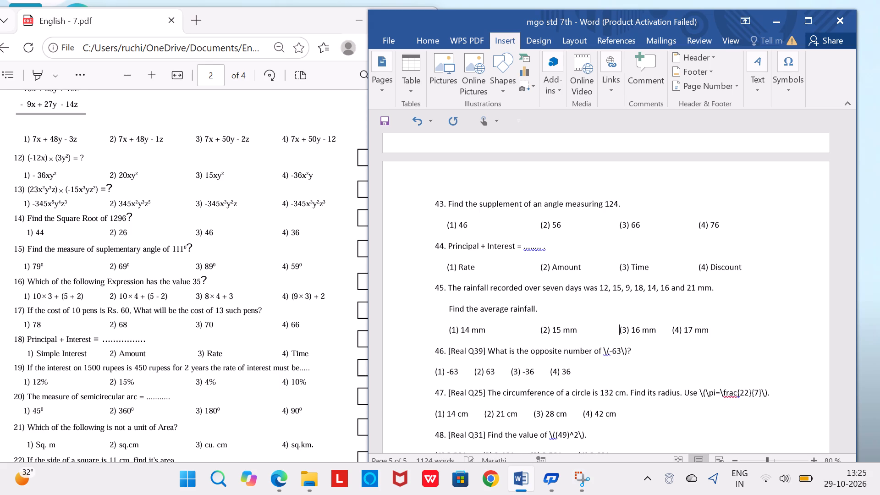
Move option (4) 17 mm of question 45 across two tab stops to line up with the fourth option column.
key(Right)
key(Right)
key(Right)
key(Right)
key(Right)
key(Right)
key(Right)
key(Right)
key(Right)
key(Right)
key(Right)
key(Tab)
key(Tab)
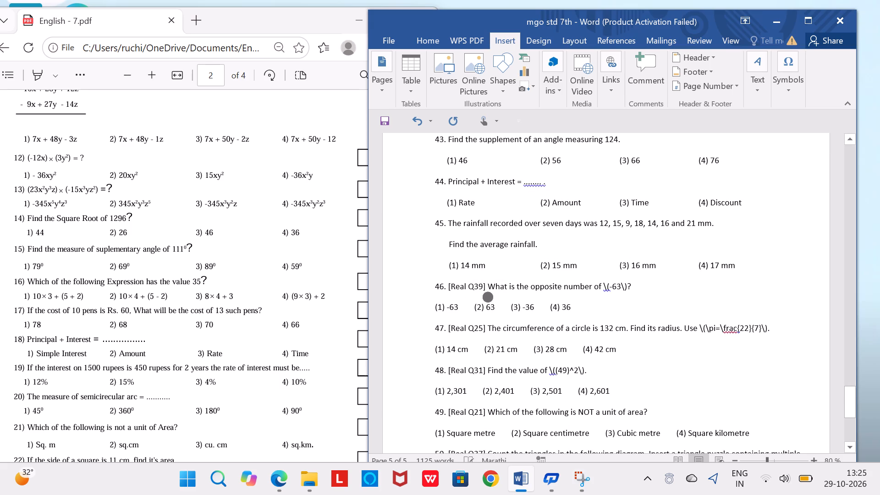
Remove the [Real Q39] source tag from the start of question 46.
key(BackSpace)
key(BackSpace)
key(BackSpace)
key(BackSpace)
key(BackSpace)
key(BackSpace)
key(BackSpace)
key(BackSpace)
key(BackSpace)
key(BackSpace)
key(BackSpace)
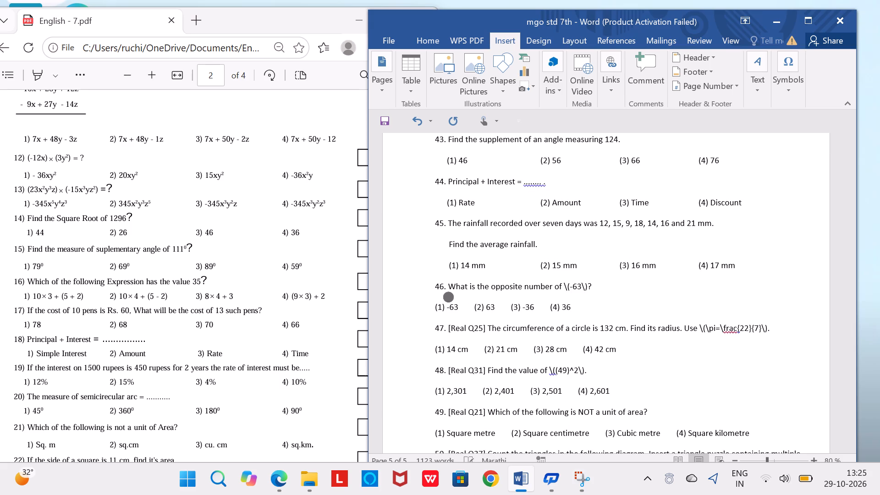
Remove the LaTeX delimiters \( and \) around -63 in question 46, leaving plain -63 before the question mark.
key(Right)
key(Right)
key(Right)
key(Right)
key(Right)
key(Right)
key(Right)
key(Right)
key(Right)
key(Right)
key(Right)
key(Right)
key(Right)
key(Right)
key(Right)
key(Right)
key(Right)
key(Right)
key(Right)
key(Right)
key(Right)
key(Right)
key(Right)
key(Right)
key(Right)
key(Right)
key(Right)
key(Right)
key(Right)
key(Right)
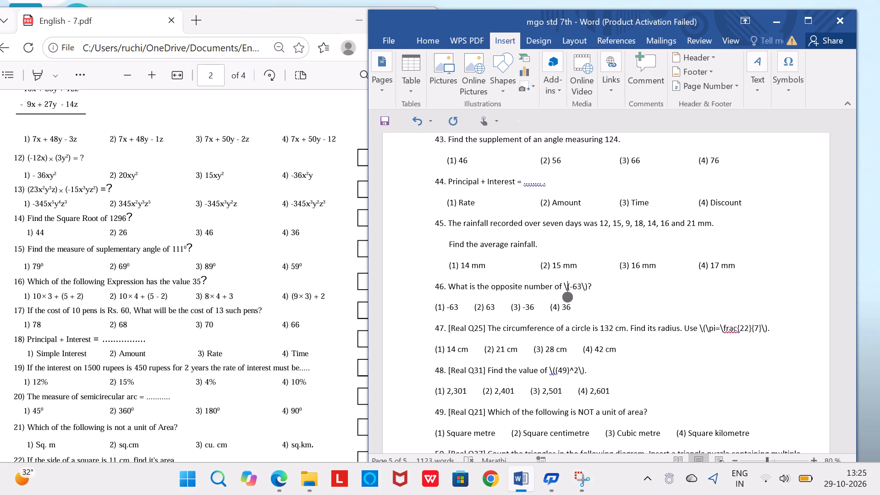
key(Right)
key(BackSpace)
key(BackSpace)
key(Right)
key(Right)
key(Right)
key(Right)
key(Right)
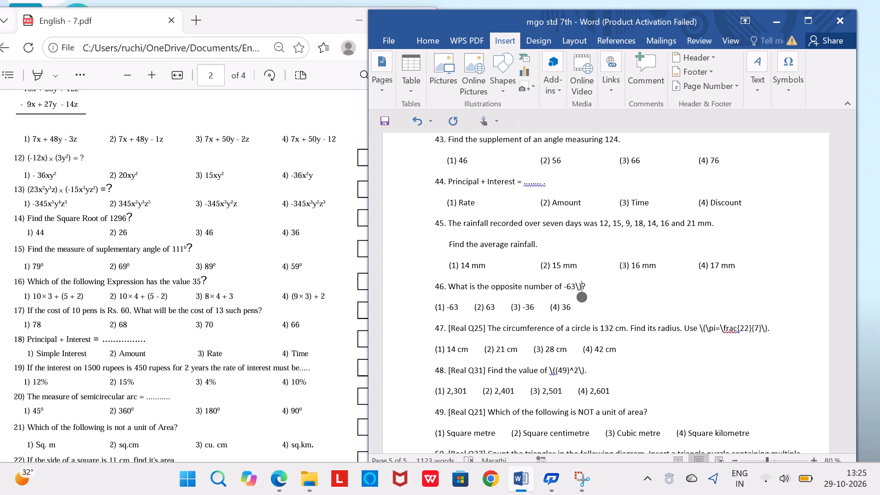
key(BackSpace)
key(BackSpace)
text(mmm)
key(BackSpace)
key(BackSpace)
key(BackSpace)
Indent the options line of question 46 with spaces so option (1) -63 lines up with the first option column.
key(space)
key(space)
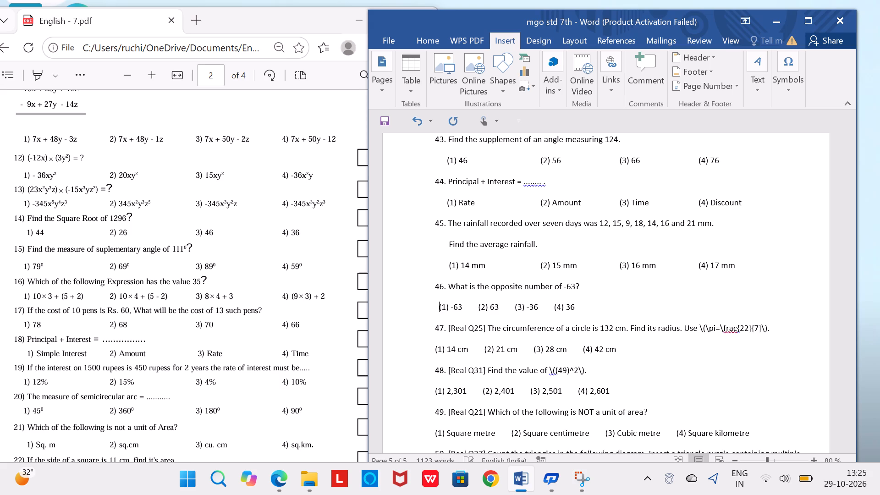
key(space)
Move option (2) 63 of question 46 across two tab stops to line up with the second option column.
key(Right)
key(Right)
key(Right)
key(Right)
key(Right)
key(Right)
key(Right)
key(Right)
key(Right)
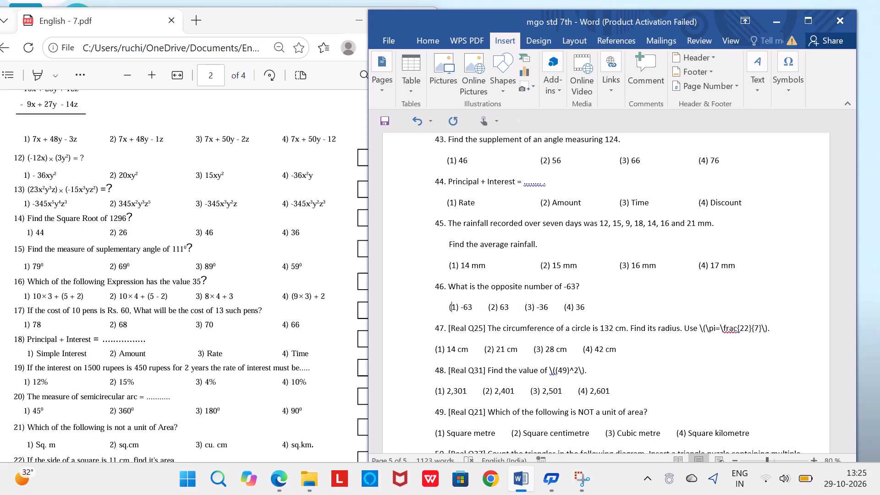
key(Right)
key(Left)
key(Tab)
key(Tab)
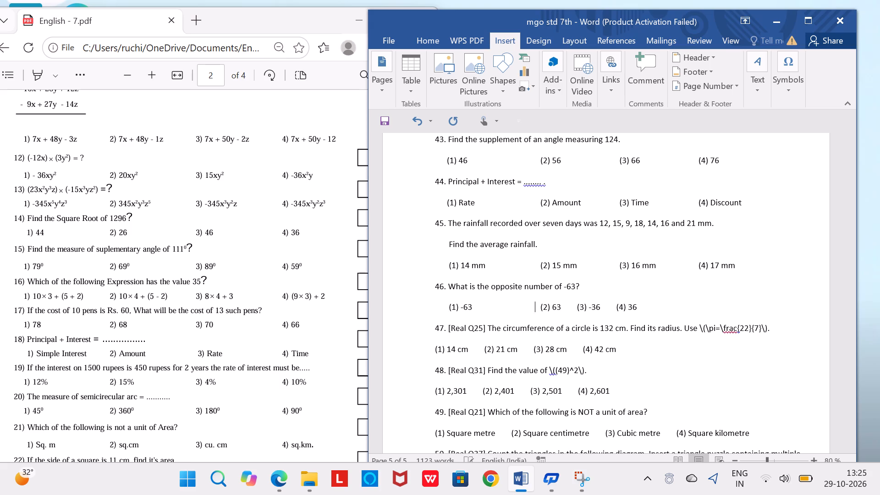
Move option (3) -36 of question 46 across two tab stops to line up with the third option column.
key(Right)
key(Right)
key(Right)
key(Right)
key(Right)
key(Right)
key(Right)
key(Right)
key(Tab)
key(Tab)
Move option (4) 36 of question 46 across two tab stops to line up with the fourth option column.
key(Right)
key(Right)
key(Right)
key(Right)
key(Right)
key(Right)
key(Right)
key(Right)
key(Right)
key(Tab)
key(Tab)
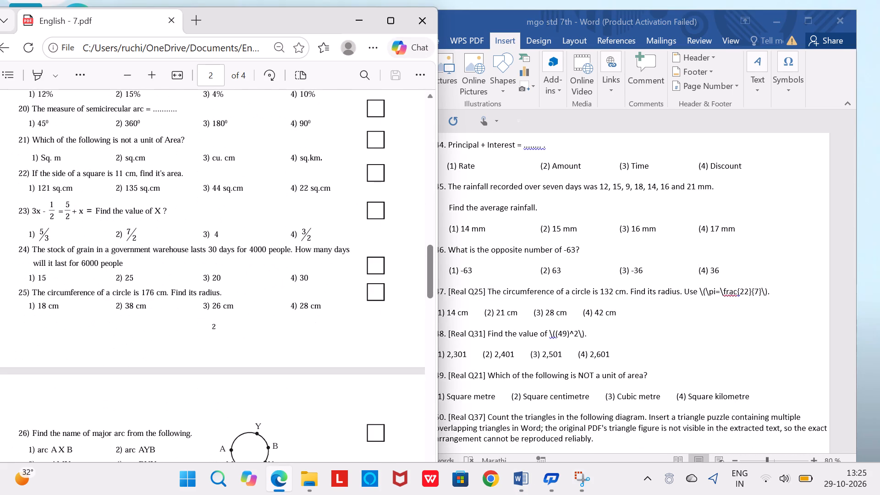
Remove the [Real Q25] source tag from the start of question 47.
key(BackSpace)
key(BackSpace)
key(BackSpace)
key(BackSpace)
key(BackSpace)
key(BackSpace)
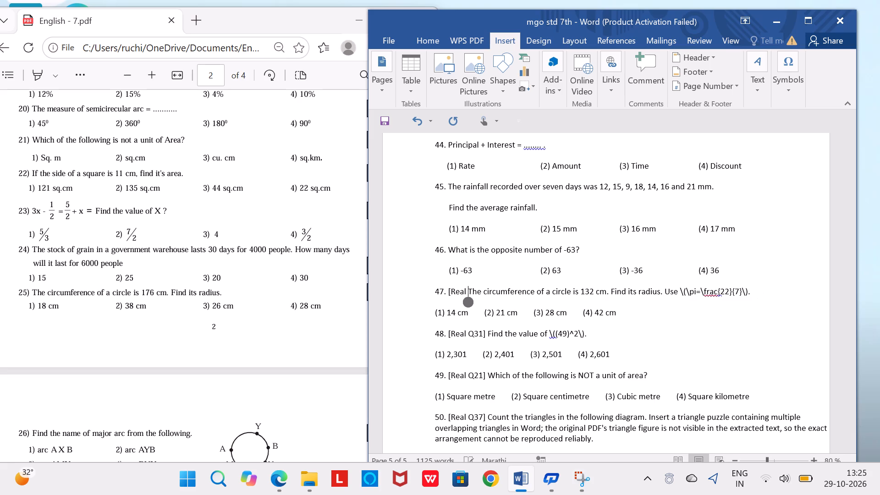
key(BackSpace)
key(BackSpace)
key(BackSpace)
key(BackSpace)
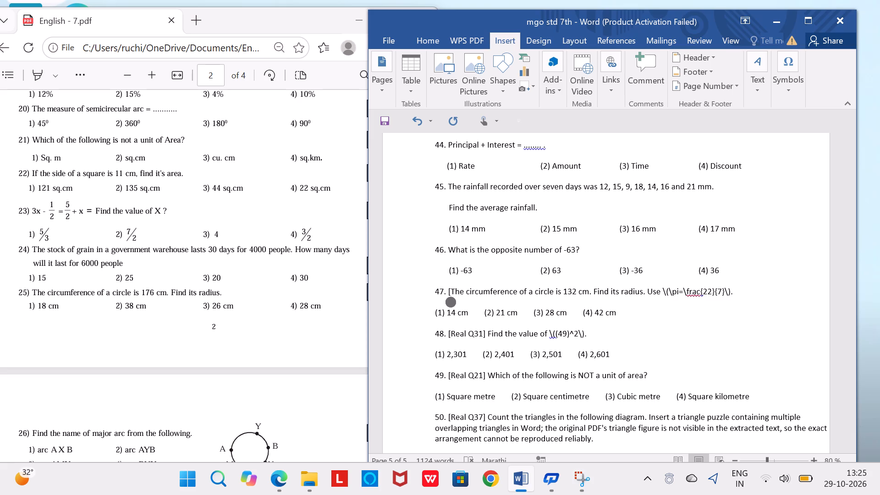
key(BackSpace)
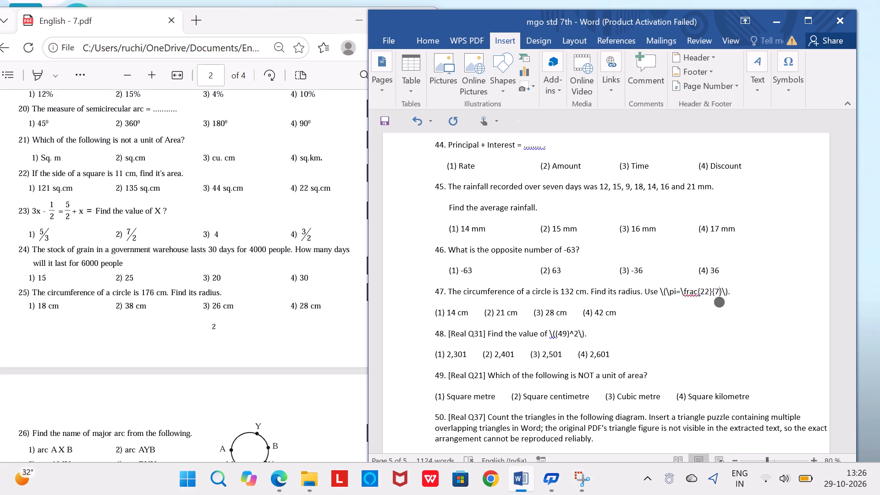
Delete the trailing "Use \(\pi=\frac{22}{7}\)." hint from question 47 so it ends at "Find its radius.".
key(Right)
key(Right)
key(Right)
key(BackSpace)
key(BackSpace)
key(BackSpace)
key(BackSpace)
key(BackSpace)
key(BackSpace)
key(BackSpace)
key(BackSpace)
key(BackSpace)
key(BackSpace)
key(BackSpace)
key(BackSpace)
key(BackSpace)
key(BackSpace)
key(BackSpace)
key(BackSpace)
key(BackSpace)
key(BackSpace)
key(BackSpace)
key(BackSpace)
key(BackSpace)
key(BackSpace)
key(BackSpace)
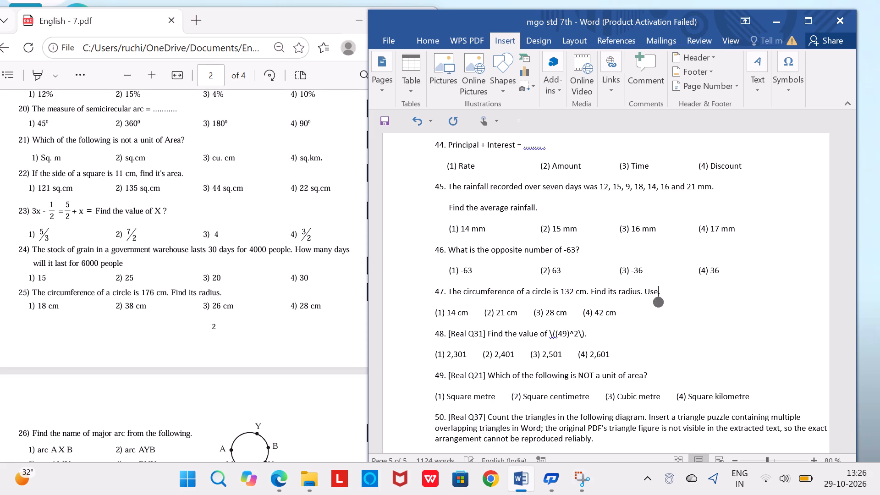
key(BackSpace)
key(BackSpace)
key(Right)
key(BackSpace)
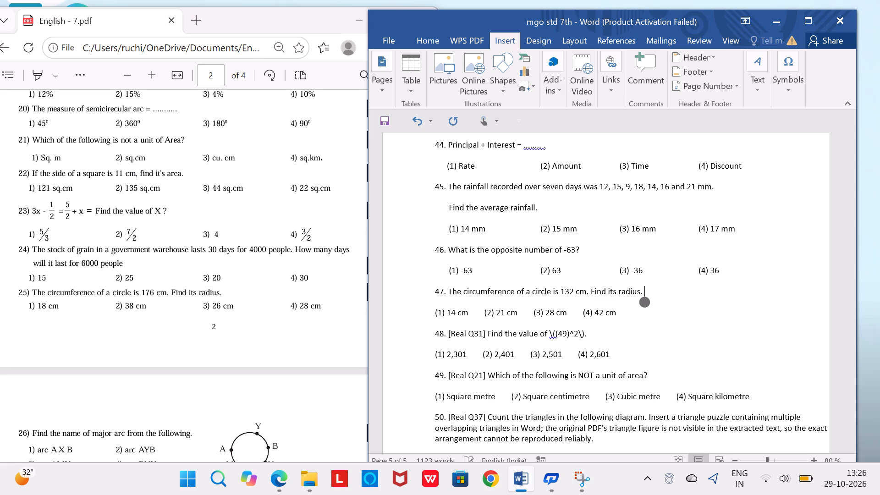
Indent the options line of question 47 by six spaces to line up with the first option column.
key(space)
key(space)
key(space)
key(space)
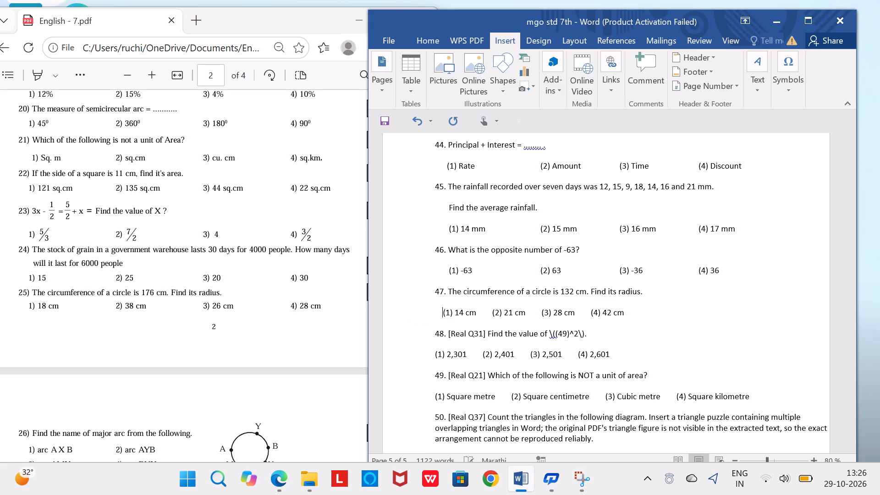
key(space)
key(space)
key(space)
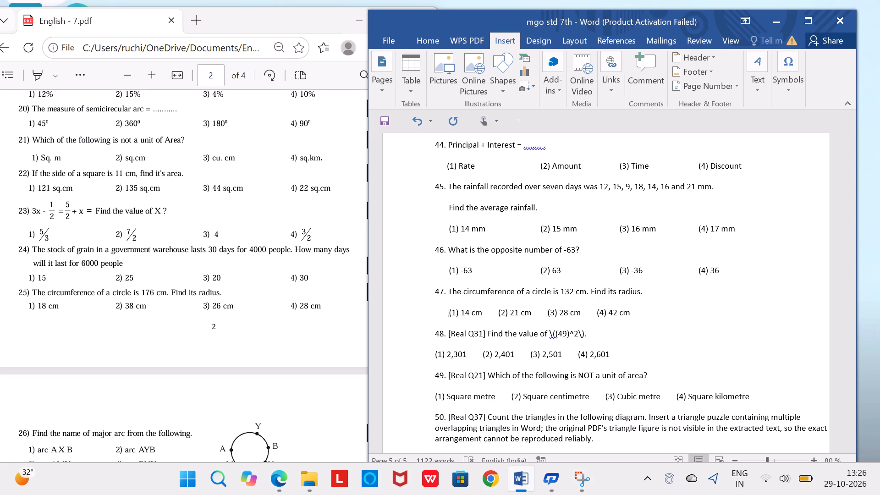
key(BackSpace)
Move option (2) 21 cm of question 47 across two tab stops to line up with the second option column.
key(Right)
key(Right)
key(Right)
key(Right)
key(Right)
key(Right)
key(Right)
key(Right)
key(Right)
key(Right)
key(Right)
key(Tab)
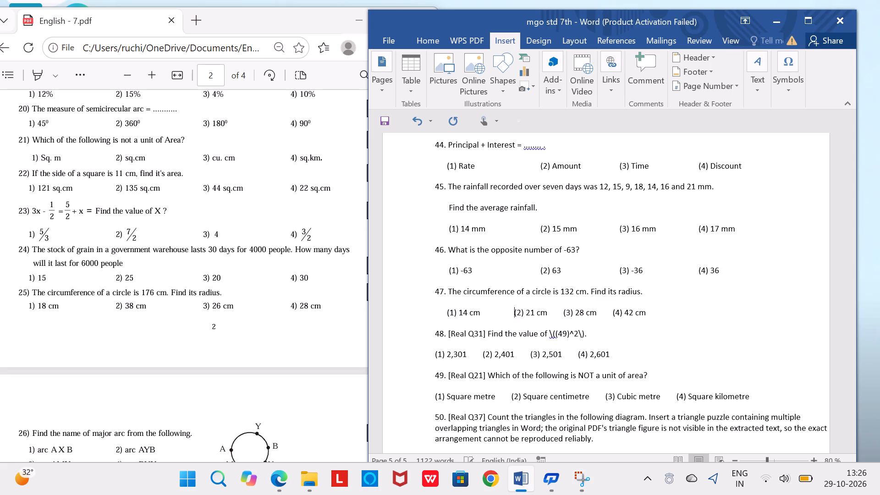
key(Tab)
Move option (3) 28 cm of question 47 across two tab stops to line up with the third option column.
key(Right)
key(Right)
key(Right)
key(Right)
key(Right)
key(Right)
key(Right)
key(Right)
key(Right)
key(Right)
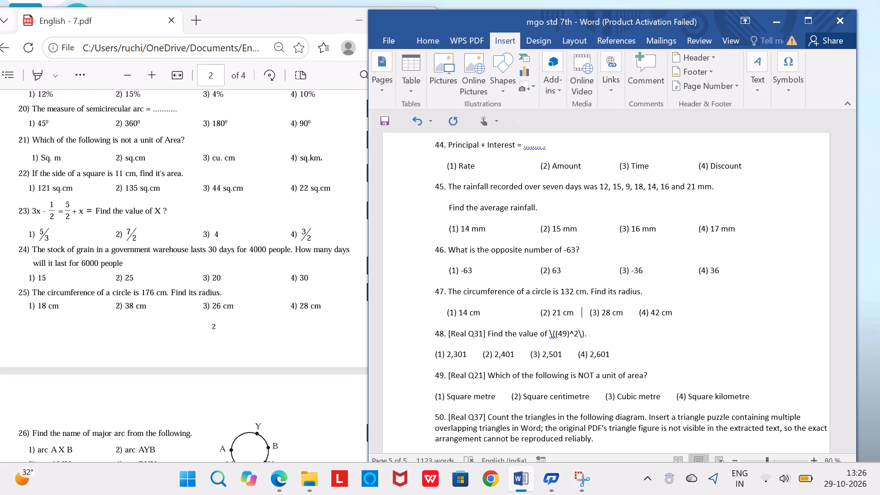
key(Right)
key(Tab)
key(Tab)
Move option (4) 42 cm of question 47 across two tab stops to line up with the fourth option column.
key(Right)
key(Right)
key(Right)
key(Right)
key(Right)
key(Right)
key(Right)
key(Right)
key(Right)
key(Right)
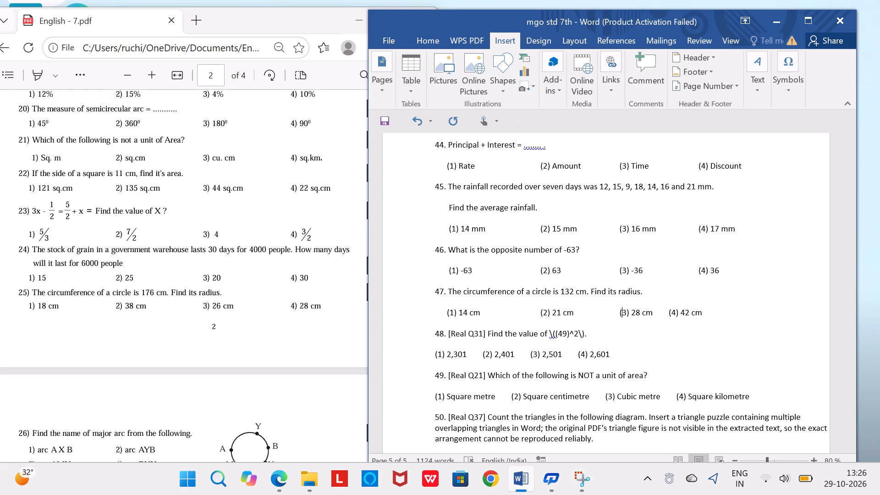
key(Right)
key(Tab)
key(Tab)
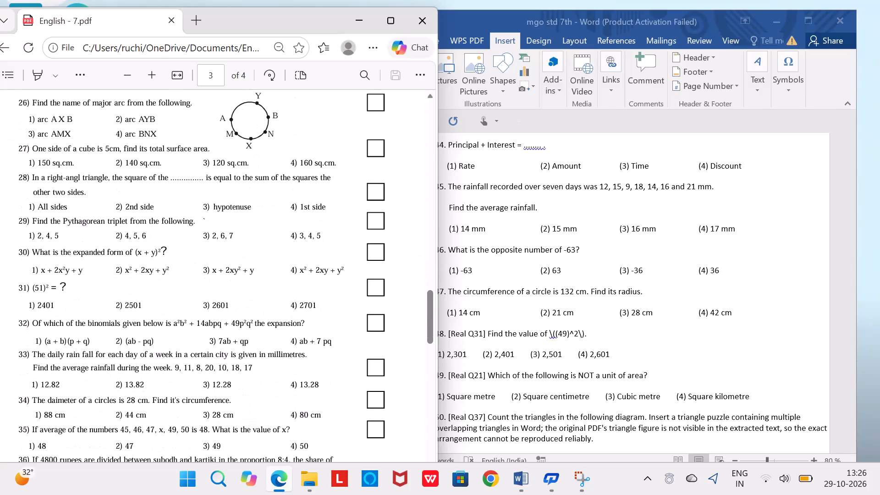
Remove the [Real Q31] source tag from the start of question 48.
key(Right)
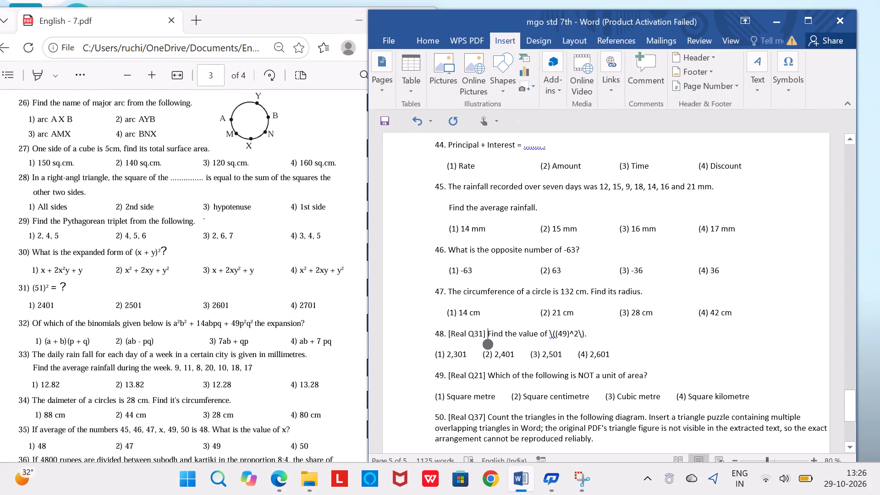
key(BackSpace)
key(BackSpace)
key(BackSpace)
key(BackSpace)
key(BackSpace)
key(BackSpace)
key(BackSpace)
key(BackSpace)
key(BackSpace)
key(BackSpace)
key(BackSpace)
Delete the )^2\) characters that follow 49 in question 48, keeping the full stop.
key(Right)
key(Right)
key(Right)
key(Right)
key(Right)
key(Right)
key(Right)
key(Right)
key(Right)
key(Right)
key(Right)
key(Right)
key(Right)
key(Right)
key(Right)
key(Right)
key(Right)
key(Right)
key(Right)
key(Right)
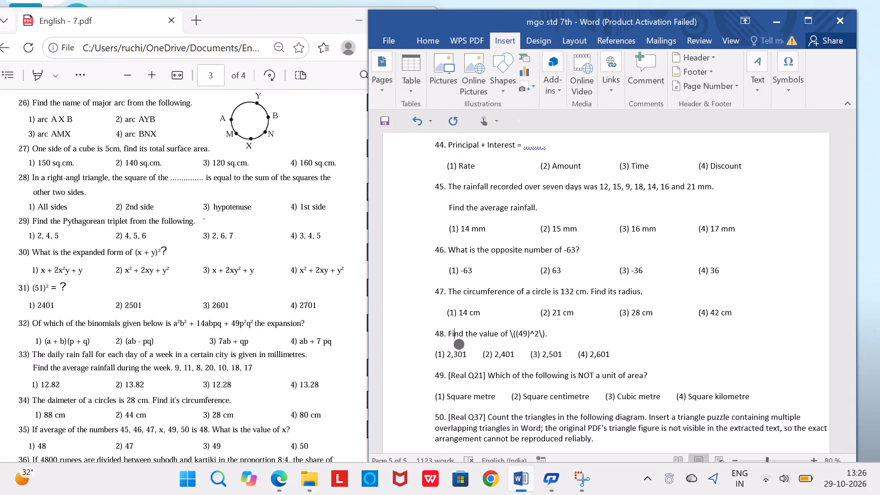
key(Right)
key(Right)
key(Right)
key(Right)
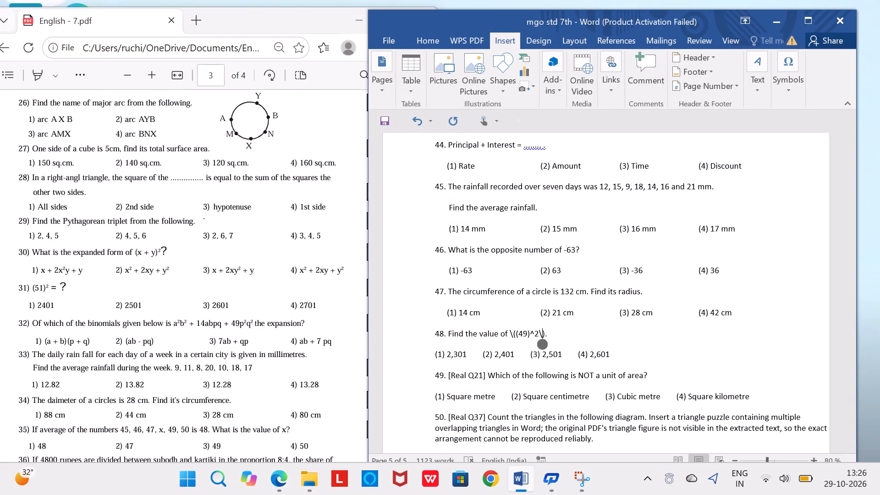
key(Right)
key(BackSpace)
key(BackSpace)
key(BackSpace)
key(BackSpace)
key(BackSpace)
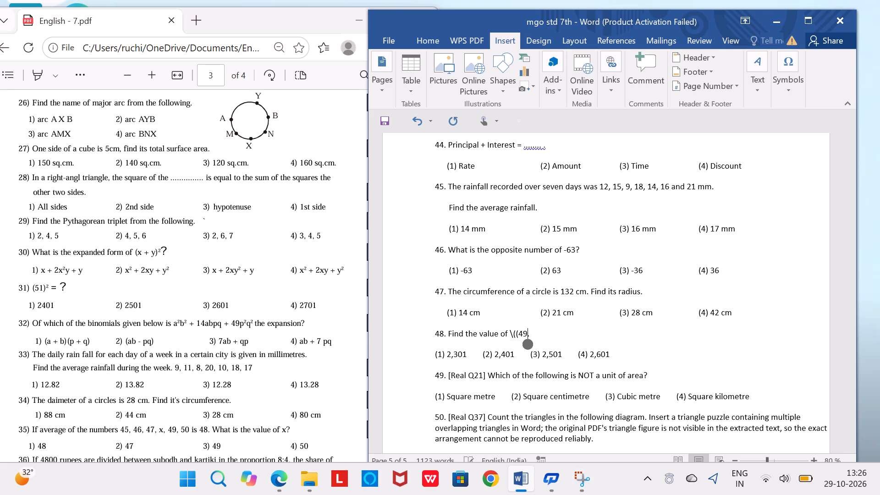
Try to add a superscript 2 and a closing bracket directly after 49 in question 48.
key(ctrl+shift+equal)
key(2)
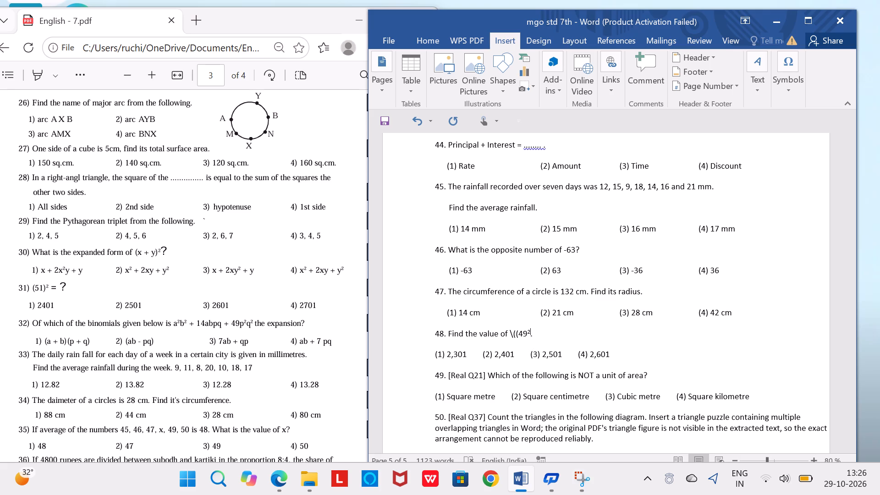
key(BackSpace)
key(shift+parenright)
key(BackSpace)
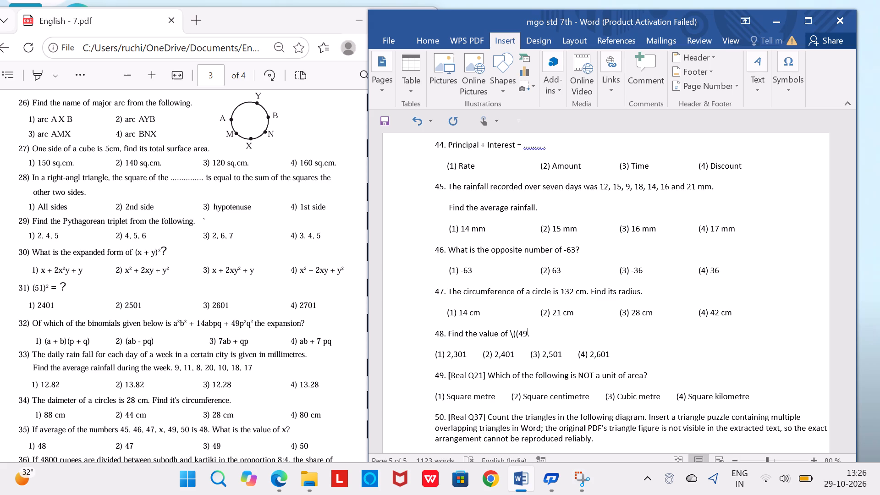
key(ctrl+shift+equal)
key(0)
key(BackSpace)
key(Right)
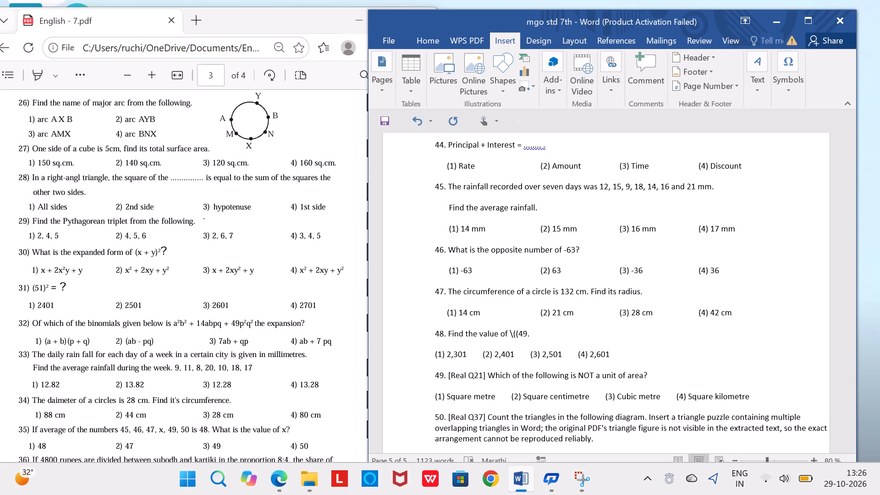
Put a normal-size closing bracket followed by a full stop after 49 in question 48.
key(shift+parenright)
key(BackSpace)
key(BackSpace)
key(shift+underscore)
key(BackSpace)
key(shift+parenright)
key(period)
Delete the stray \( in front of (49) in question 48.
key(Left)
key(Left)
key(Left)
key(Left)
key(Left)
key(BackSpace)
key(BackSpace)
Add a superscript 2 after (49) in question 48, before the full stop.
key(Right)
key(Right)
key(Right)
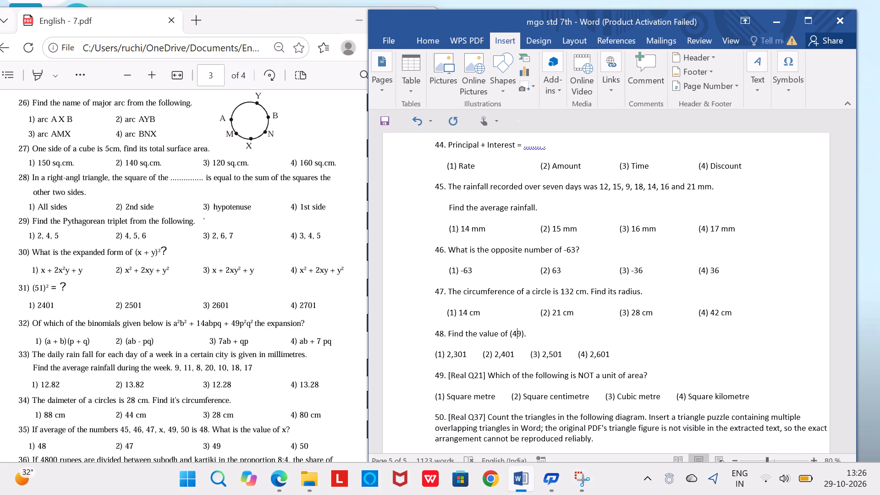
key(Right)
key(ctrl+shift+equal)
key(2)
Indent the options line of question 48 by six spaces to line up with the first option column.
key(space)
key(space)
key(space)
key(space)
key(space)
key(space)
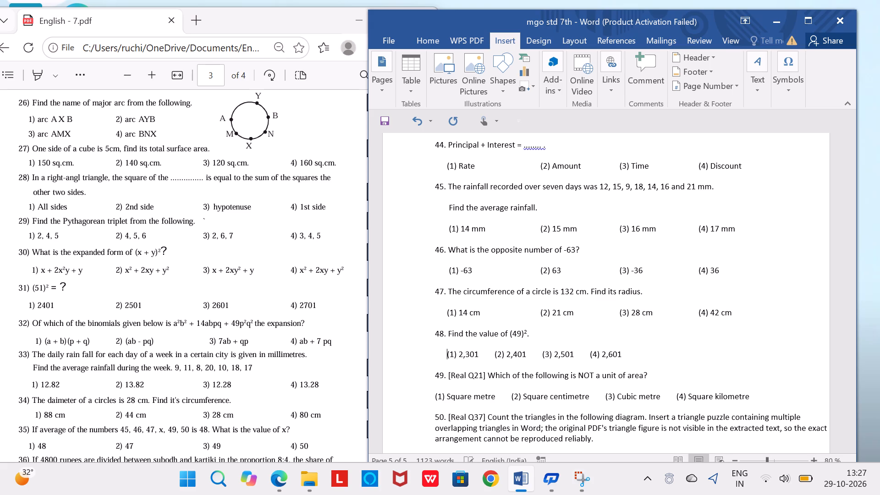
Move option (2) 2,401 of question 48 across by two tabs to line up with the second option column.
key(Right)
key(Right)
key(Right)
key(Right)
key(Right)
key(Right)
key(Right)
key(Right)
key(Right)
key(Right)
key(Right)
key(Tab)
key(Tab)
key(Tab)
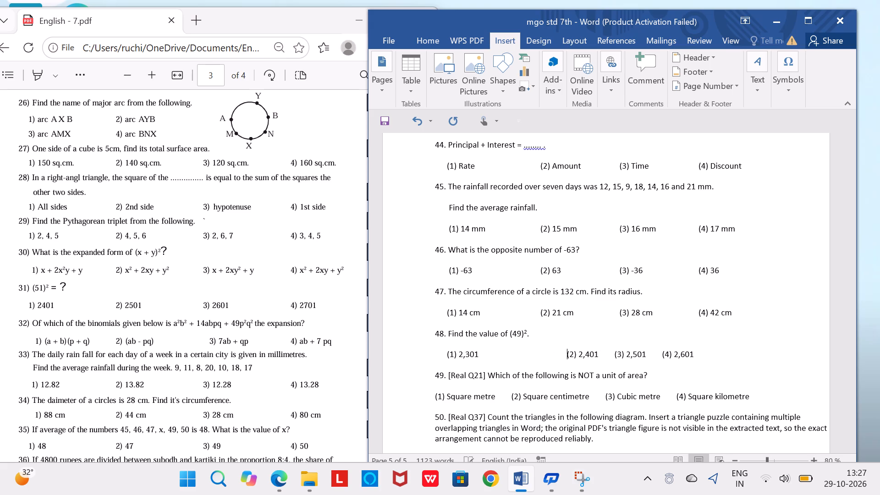
key(BackSpace)
Move option (3) 2,501 of question 48 across by two tabs to line up with the third option column.
key(Right)
key(Right)
key(Right)
key(Right)
key(Right)
key(Right)
key(Right)
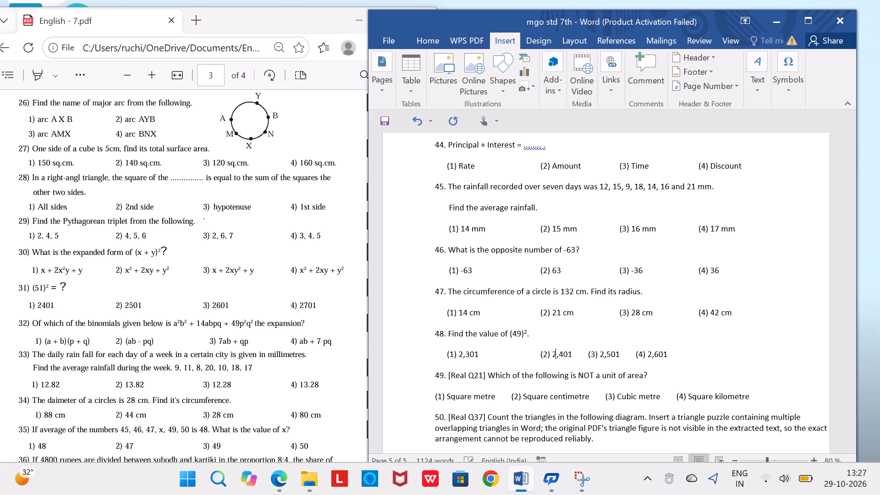
key(Right)
key(Right)
key(Right)
key(Right)
key(Tab)
key(Tab)
Move option (4) 2,601 of question 48 across by two tabs to line up with the fourth option column.
key(Right)
key(Right)
key(Right)
key(Right)
key(Right)
key(Right)
key(Right)
key(Right)
key(Right)
key(Right)
key(Right)
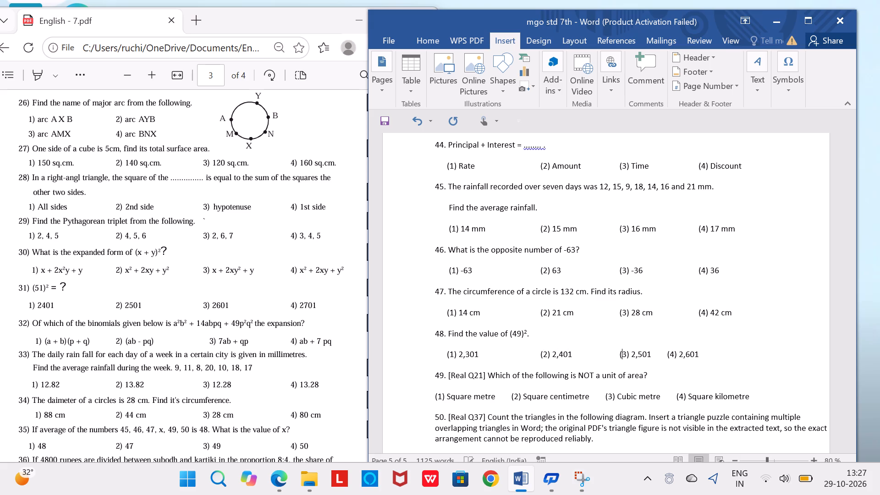
key(Tab)
key(Tab)
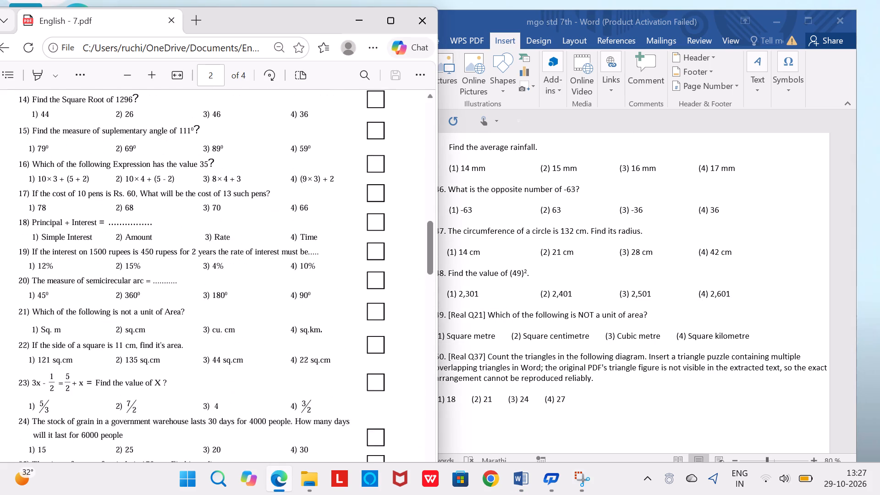
Delete the [Real Q21] source tag from the start of question 49.
key(BackSpace)
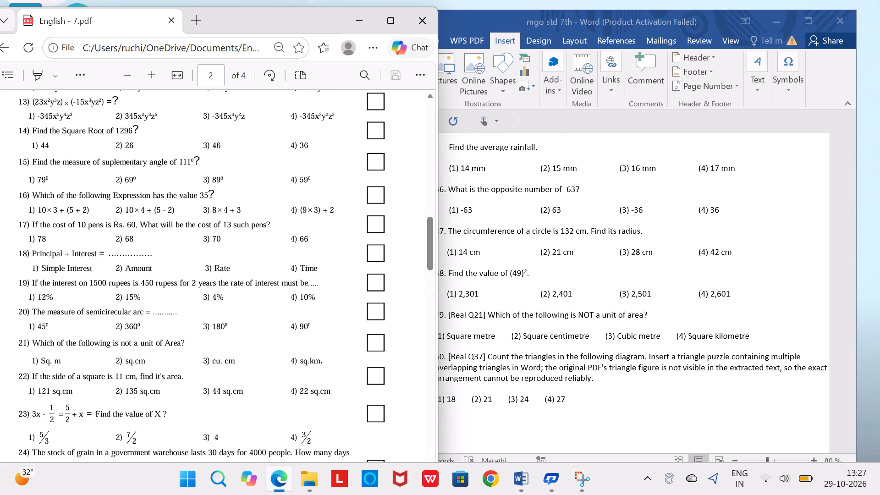
key(BackSpace)
key(Right)
key(Right)
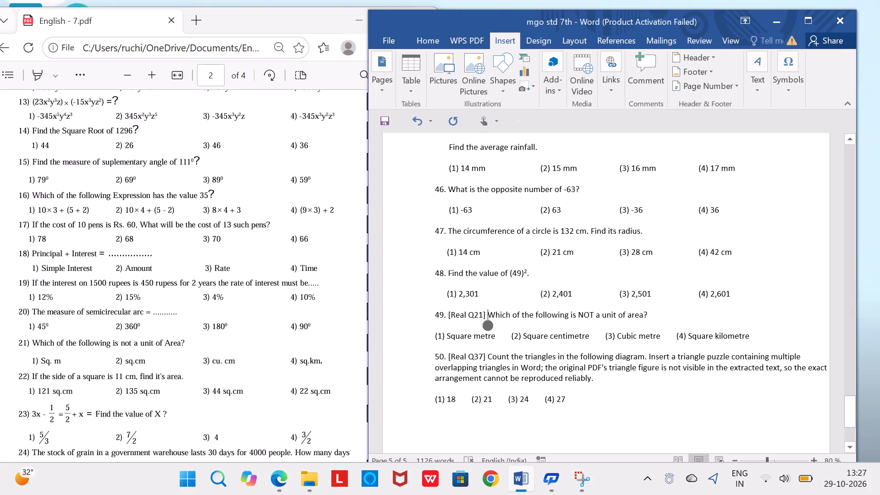
key(BackSpace)
key(BackSpace)
key(BackSpace)
key(BackSpace)
key(BackSpace)
key(BackSpace)
key(BackSpace)
key(BackSpace)
key(BackSpace)
key(BackSpace)
key(BackSpace)
Indent the options line of question 49 by six spaces to line up with the first option column.
key(Down)
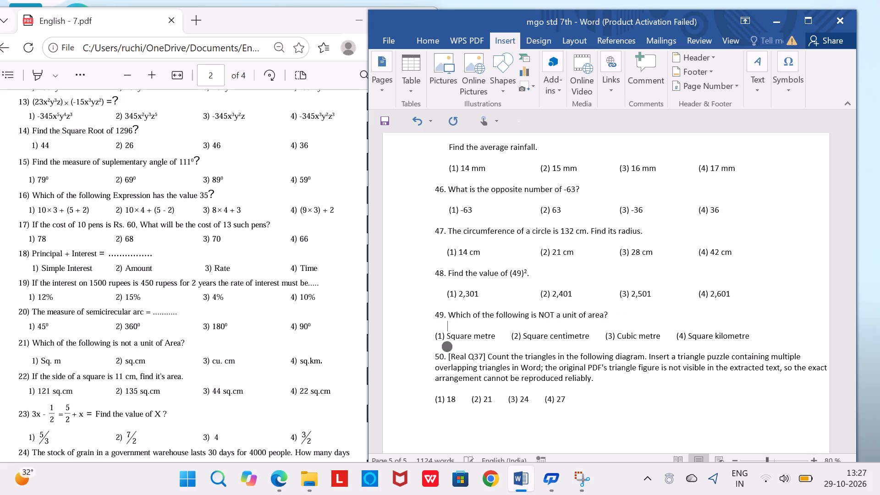
key(Left)
key(Left)
key(Left)
key(Left)
key(space)
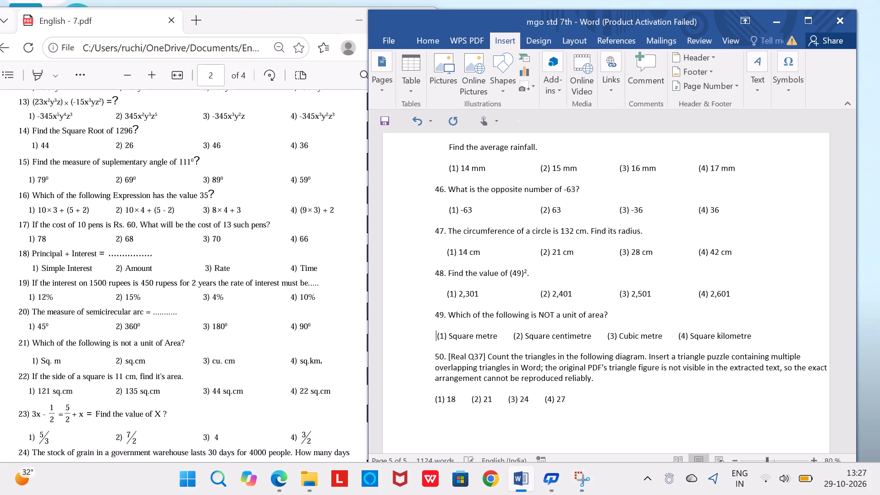
key(space)
key(space)
key(space)
key(space)
key(space)
key(space)
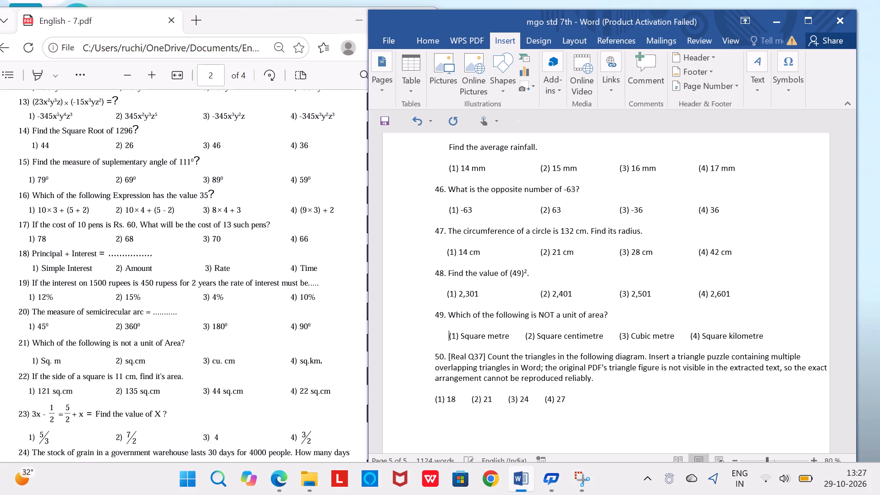
key(BackSpace)
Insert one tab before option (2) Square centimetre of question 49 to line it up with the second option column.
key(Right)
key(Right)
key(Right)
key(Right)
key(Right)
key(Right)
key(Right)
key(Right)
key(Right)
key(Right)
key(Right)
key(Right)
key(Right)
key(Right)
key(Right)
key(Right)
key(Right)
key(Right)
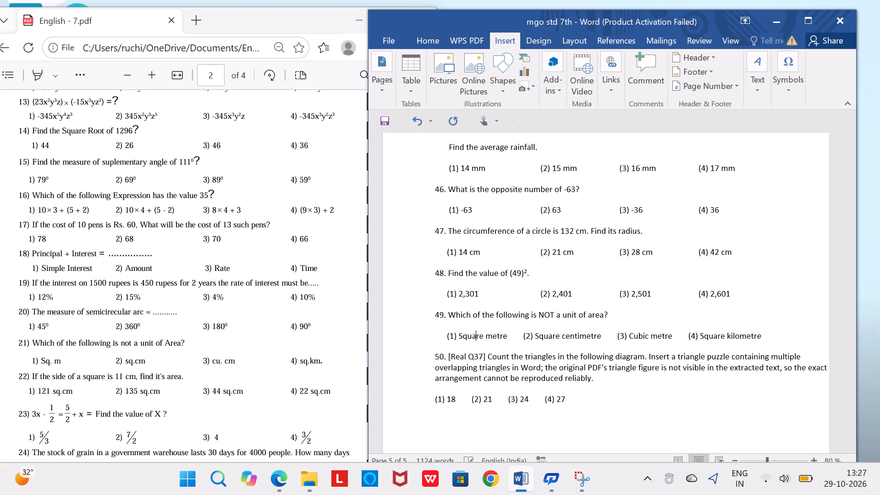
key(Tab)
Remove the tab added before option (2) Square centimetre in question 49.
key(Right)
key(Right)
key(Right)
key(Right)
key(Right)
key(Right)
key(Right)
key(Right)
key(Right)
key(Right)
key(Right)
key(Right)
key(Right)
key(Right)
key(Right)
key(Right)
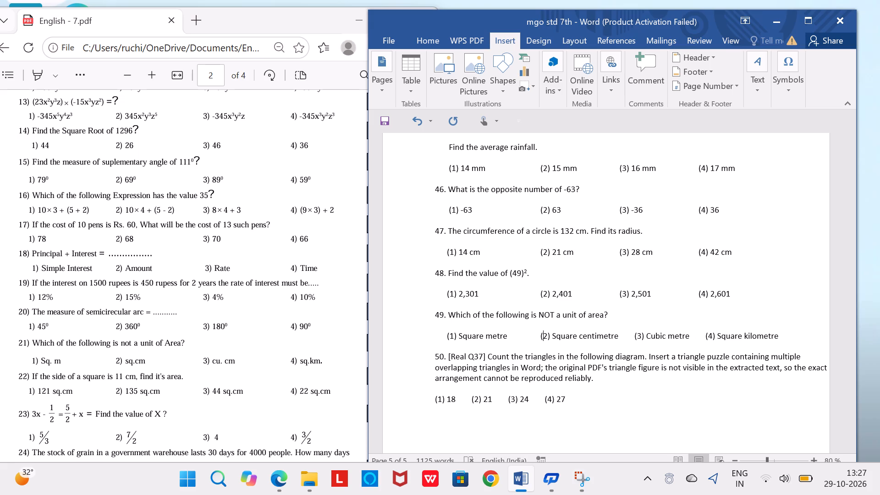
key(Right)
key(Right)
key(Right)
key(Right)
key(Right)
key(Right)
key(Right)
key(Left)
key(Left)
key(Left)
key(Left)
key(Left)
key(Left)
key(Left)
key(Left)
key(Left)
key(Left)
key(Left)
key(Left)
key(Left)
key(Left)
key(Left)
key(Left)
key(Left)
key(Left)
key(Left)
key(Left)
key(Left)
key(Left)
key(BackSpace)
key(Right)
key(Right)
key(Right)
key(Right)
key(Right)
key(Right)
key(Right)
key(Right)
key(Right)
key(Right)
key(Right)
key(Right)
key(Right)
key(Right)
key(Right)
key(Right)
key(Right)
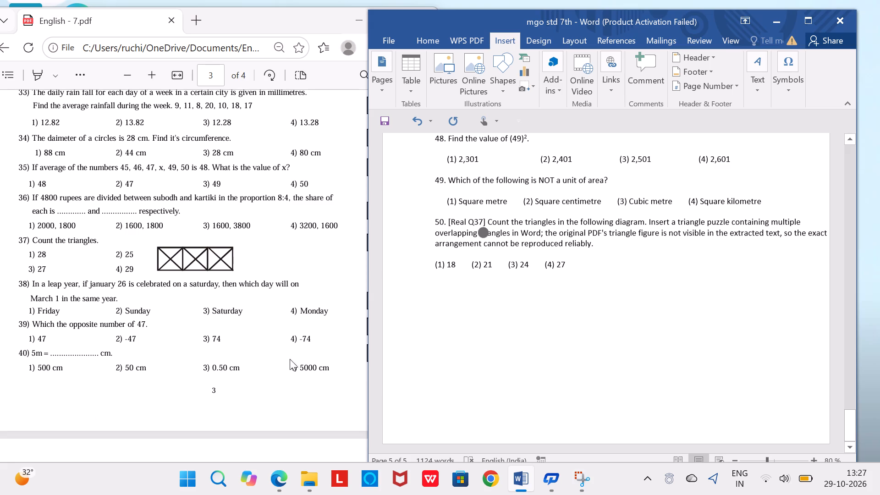
Delete the [Real Q37] source tag from question 50, keeping "50. " before the question text.
click(486, 223)
key(Right)
key(BackSpace)
key(BackSpace)
key(BackSpace)
key(BackSpace)
key(BackSpace)
key(BackSpace)
key(BackSpace)
key(BackSpace)
key(BackSpace)
key(BackSpace)
key(BackSpace)
key(BackSpace)
key(BackSpace)
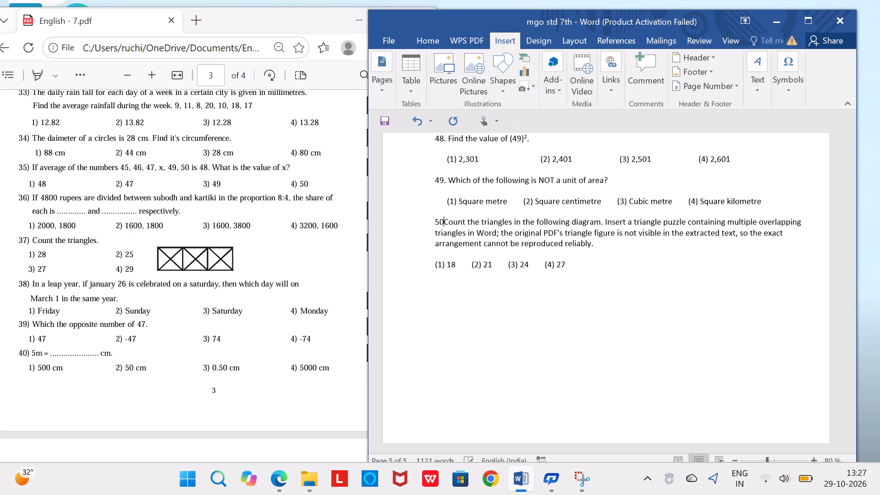
text(.)
key(space)
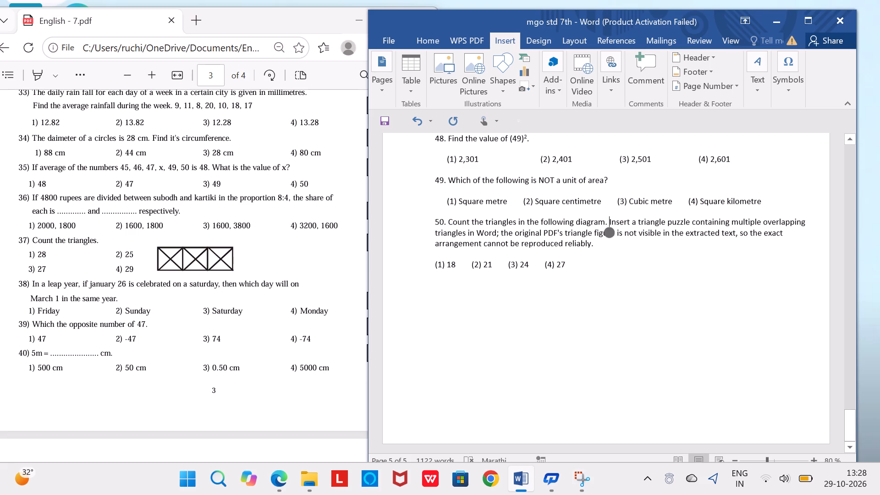
Delete the "Insert a triangle puzzle…" note from question 50 and put its options on their own line, indented one space.
drag(613, 220, 609, 221)
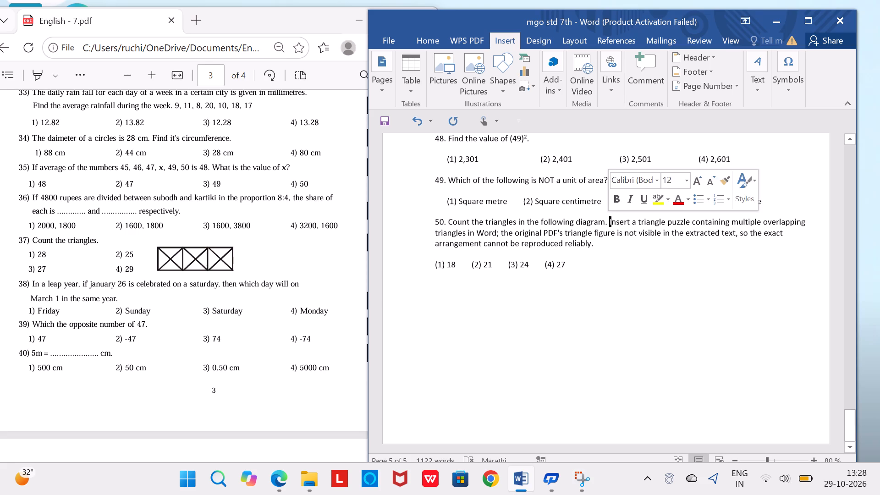
click(609, 221)
drag(609, 221, 616, 242)
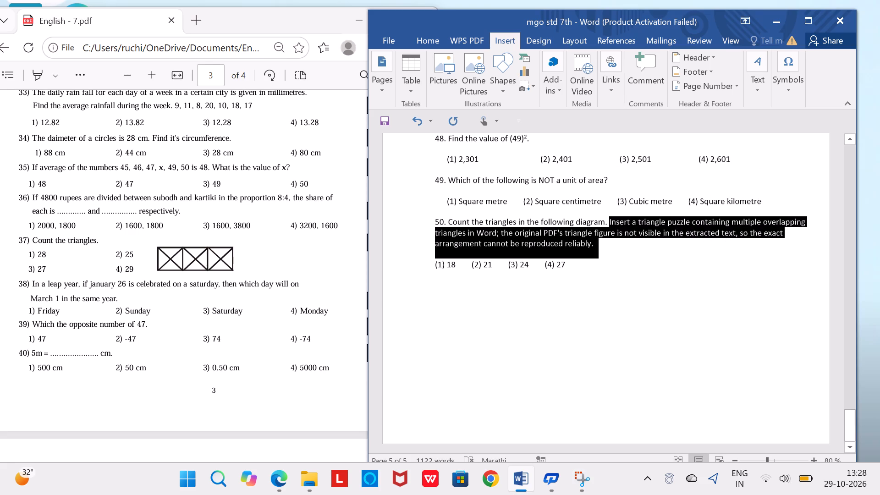
drag(616, 242, 614, 241)
key(Delete)
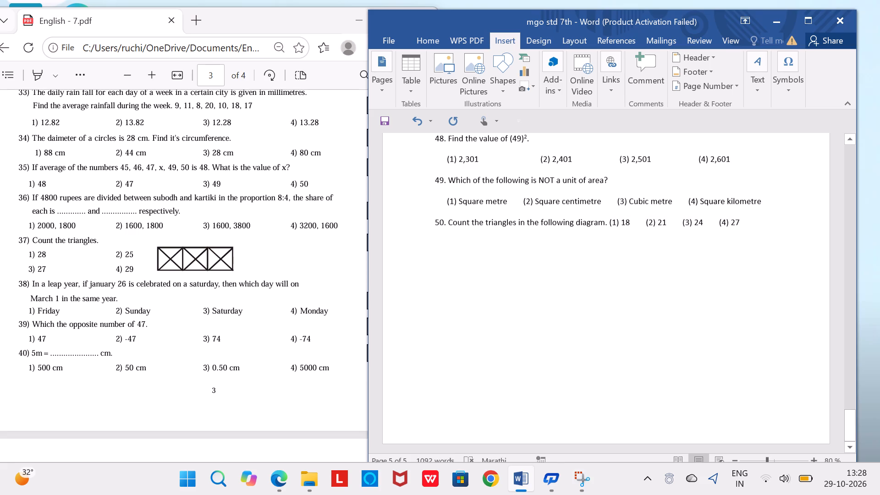
key(Return)
key(space)
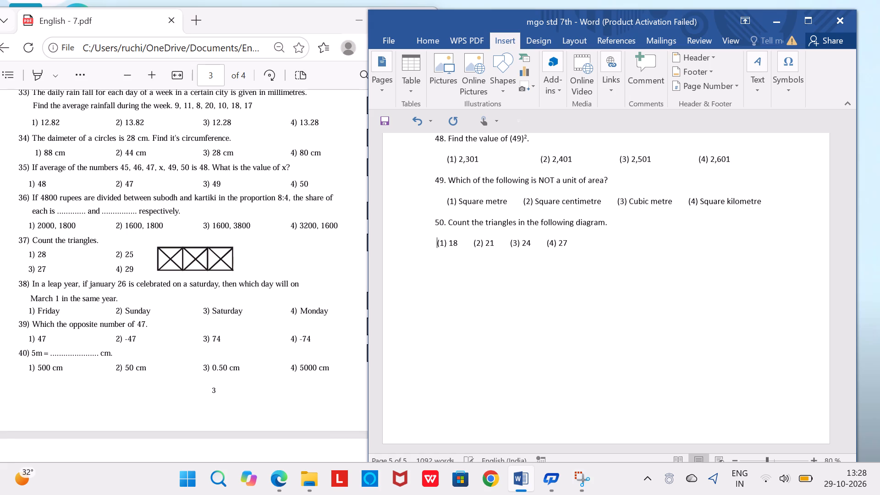
Capture the three-box triangle figure of PDF question 37 with Snipping Tool and copy it.
click(579, 485)
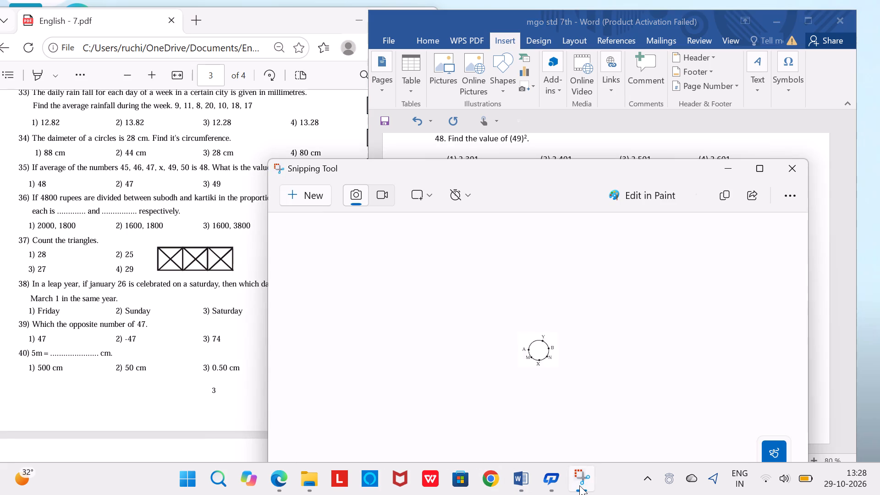
click(290, 193)
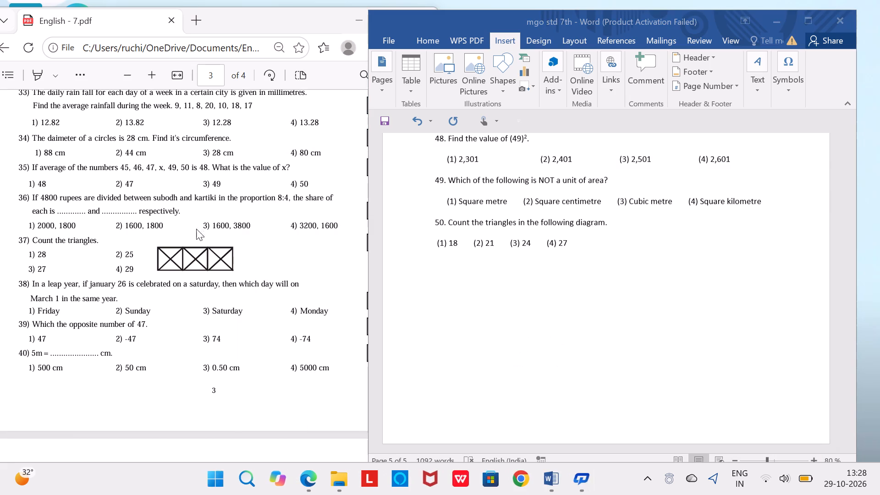
drag(153, 244, 189, 263)
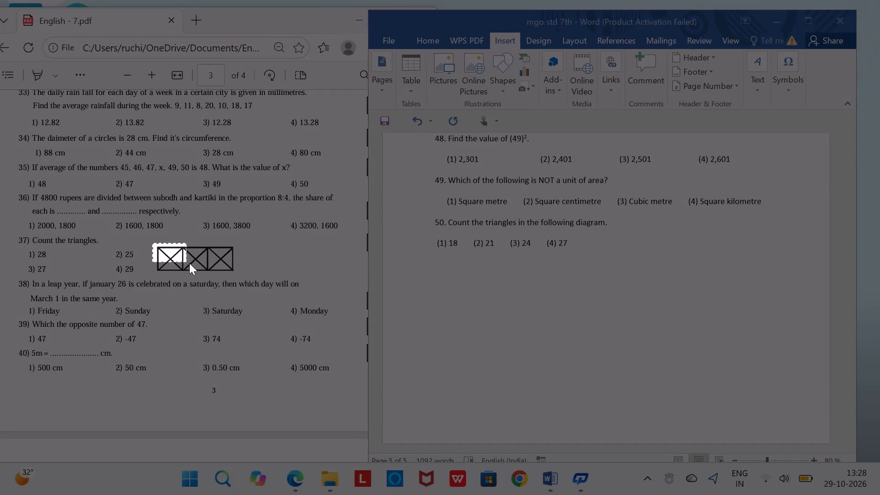
drag(189, 263, 240, 274)
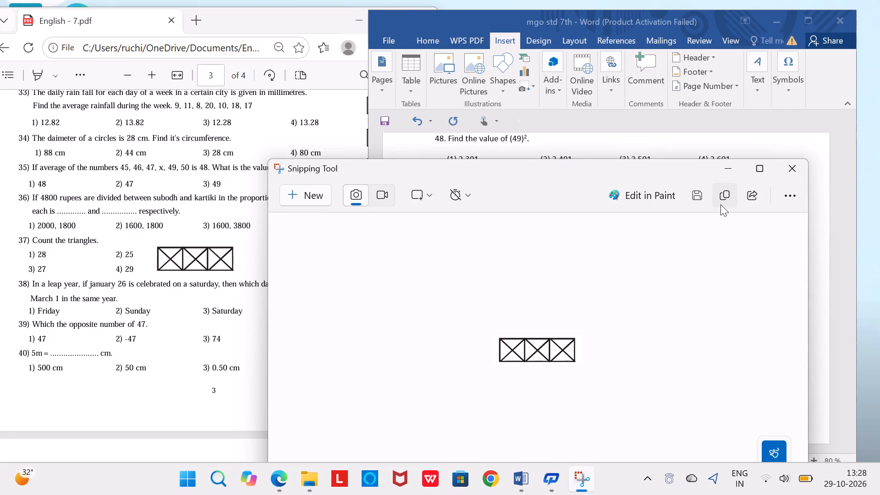
click(720, 204)
click(728, 173)
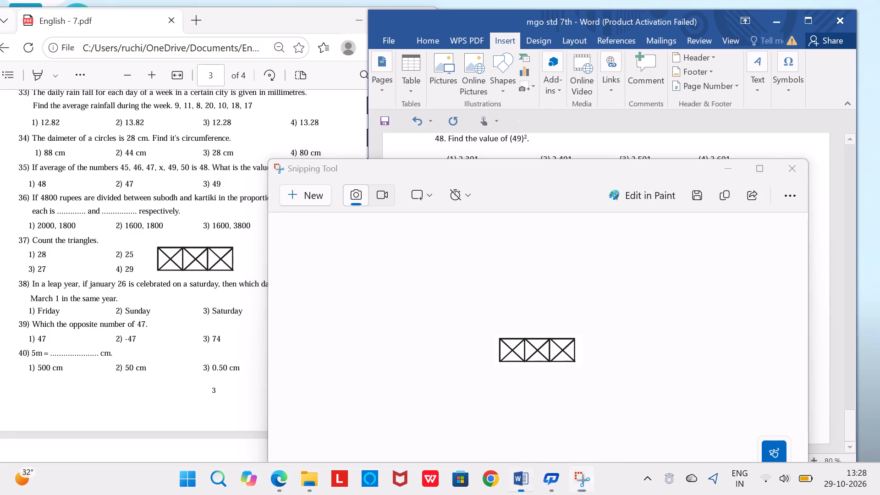
Paste the triangle figure after question 50's text, set Tight text wrapping and move it down beside the options line.
click(628, 235)
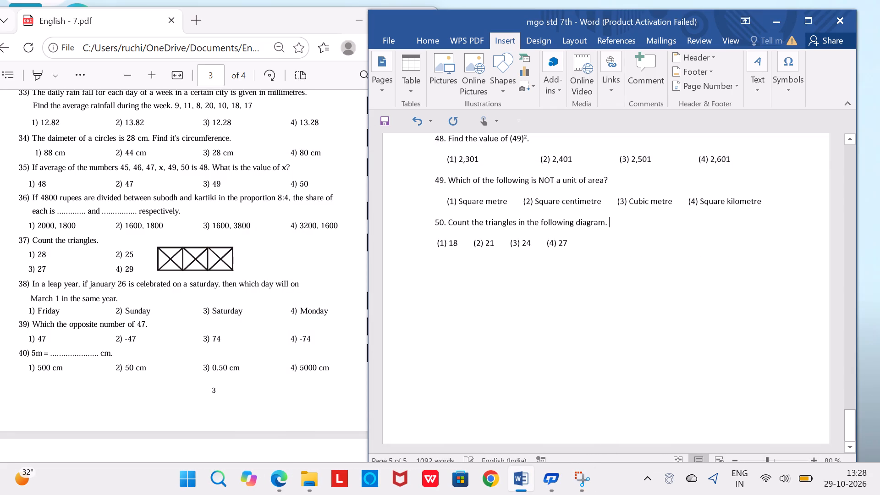
key(ctrl+v)
click(630, 235)
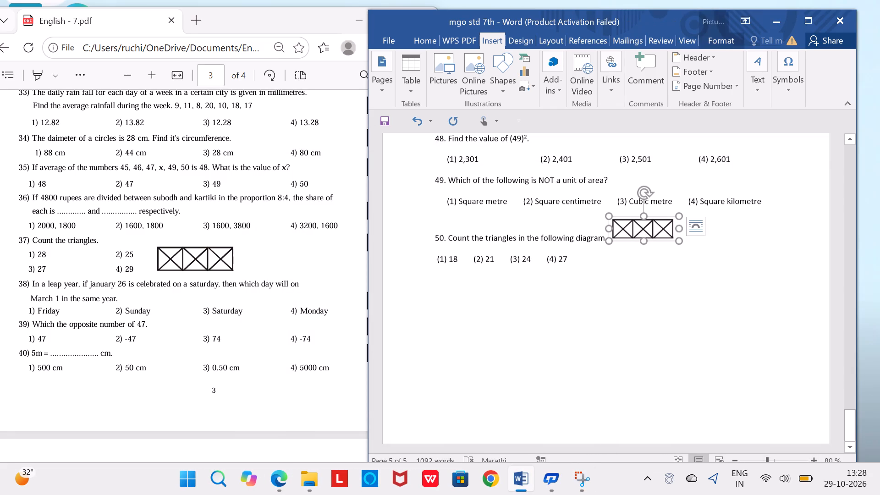
click(691, 229)
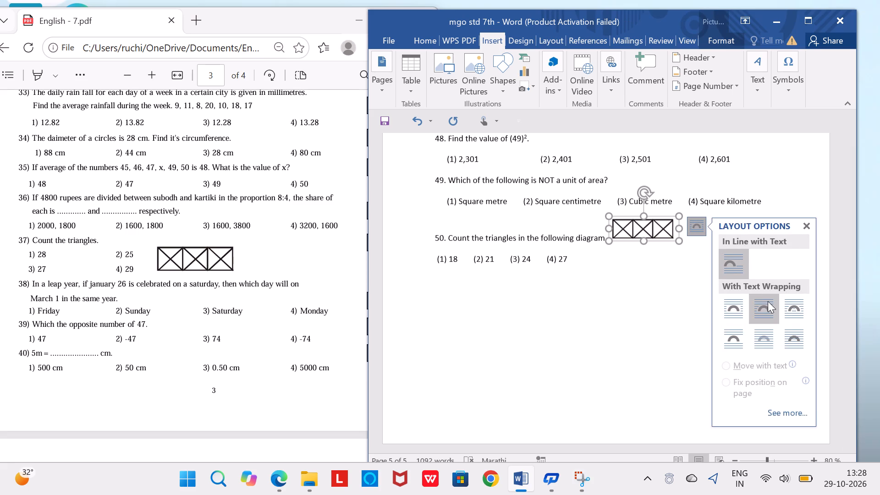
click(764, 302)
drag(623, 224, 624, 244)
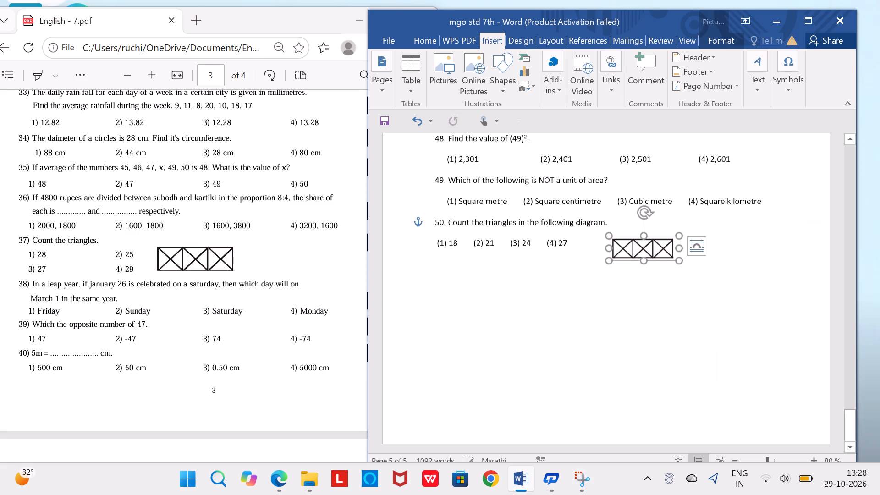
Split the options of question 50 so that (3) 24 and (4) 27 start a new line.
click(508, 242)
key(Return)
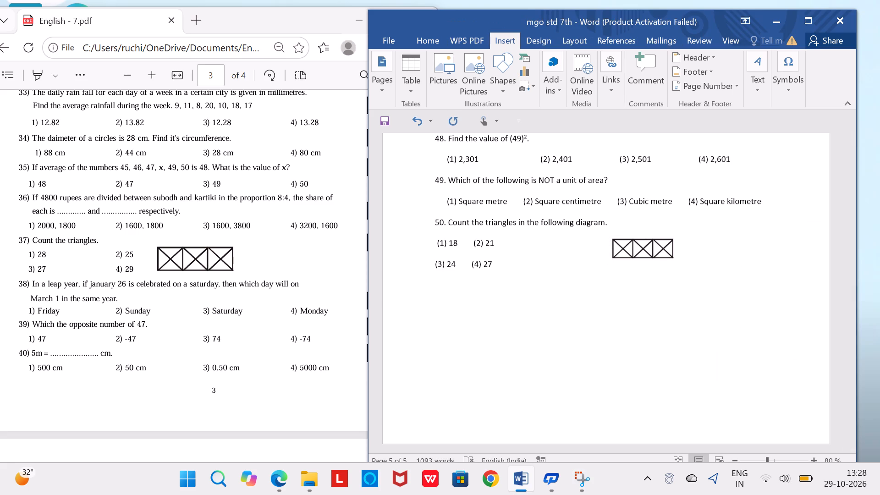
Indent option (1) 18 of question 50 by six more spaces and insert three tabs before option (2) 21.
key(Up)
key(space)
key(space)
key(space)
key(space)
key(space)
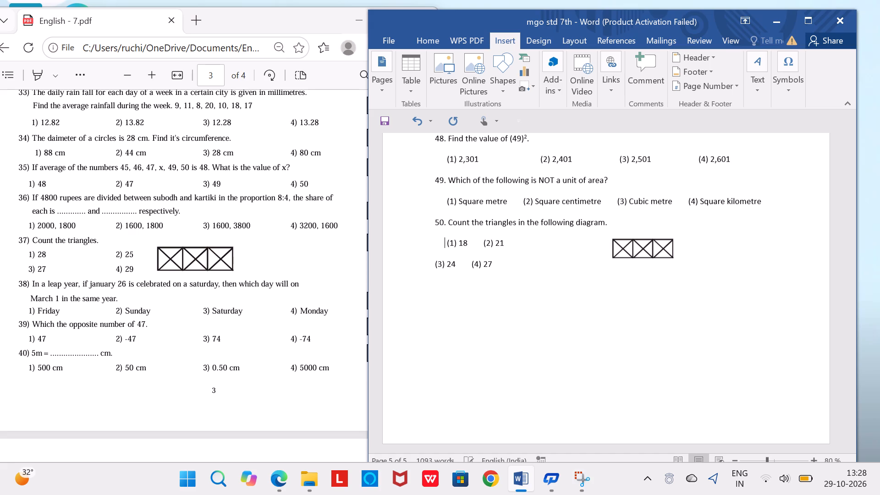
key(space)
key(Right)
key(Right)
key(Right)
key(Right)
key(Right)
key(Right)
key(Right)
key(Right)
key(Right)
key(Right)
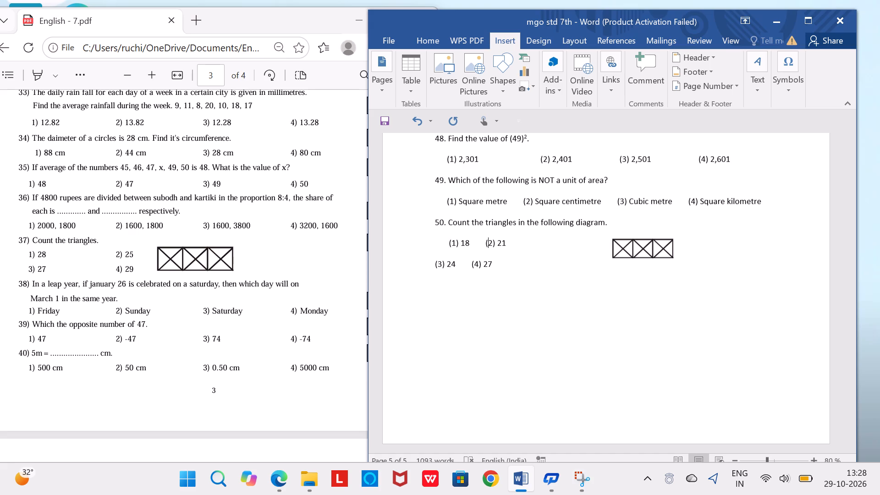
key(Left)
key(Tab)
key(Tab)
key(Tab)
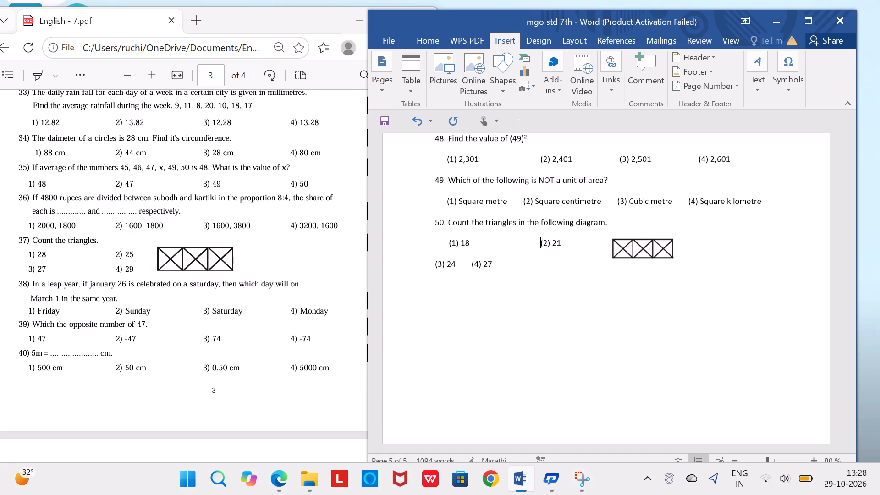
Indent option (3) 24 by seven spaces and insert three tabs before (4) 27 to line up with the row above.
key(space)
key(space)
key(space)
key(space)
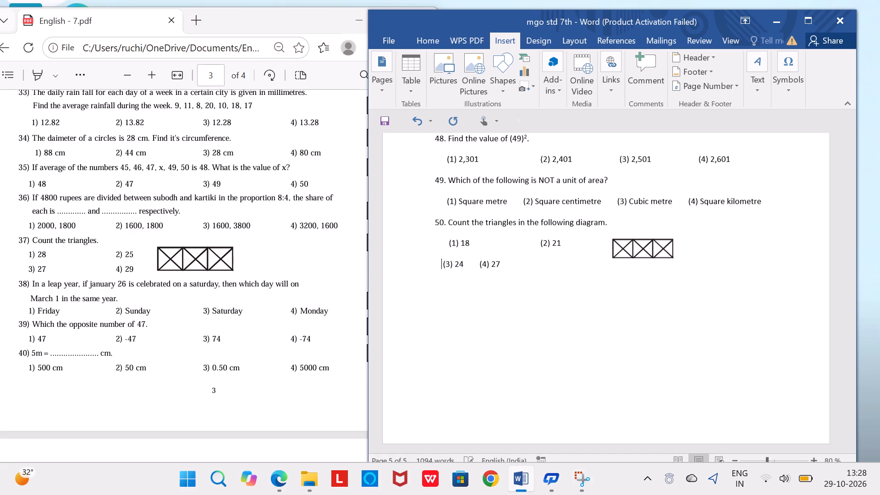
key(space)
key(space)
key(space)
key(Right)
key(Right)
key(Right)
key(Right)
key(Right)
key(Right)
key(Right)
key(Right)
key(Tab)
key(Tab)
key(Tab)
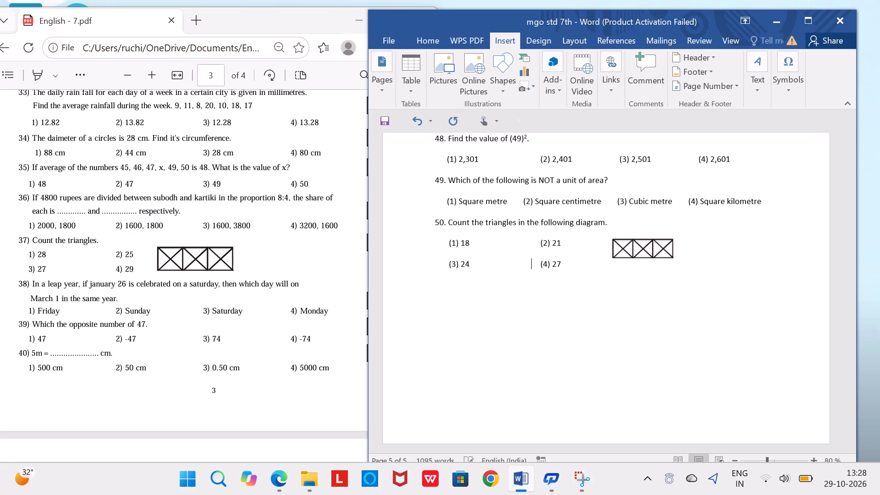
Enlarge the triangle figure of question 50 by stretching it slightly downward and widening it toward the options.
click(631, 238)
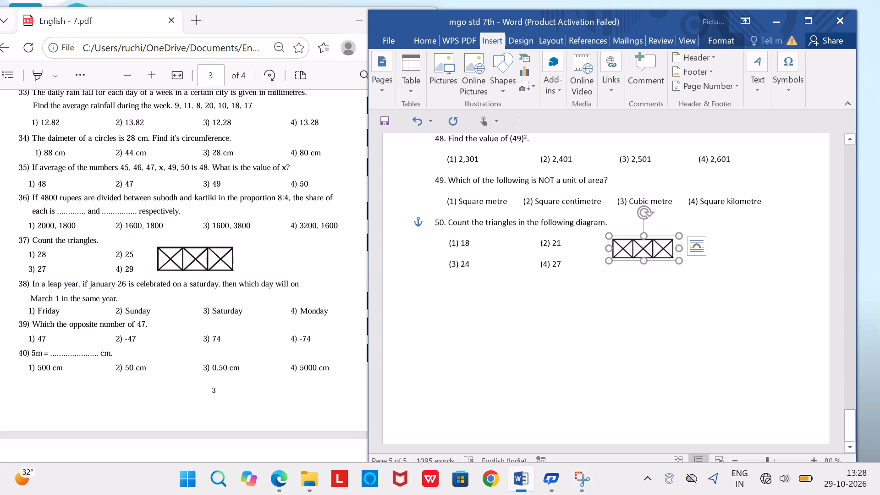
drag(643, 261, 643, 267)
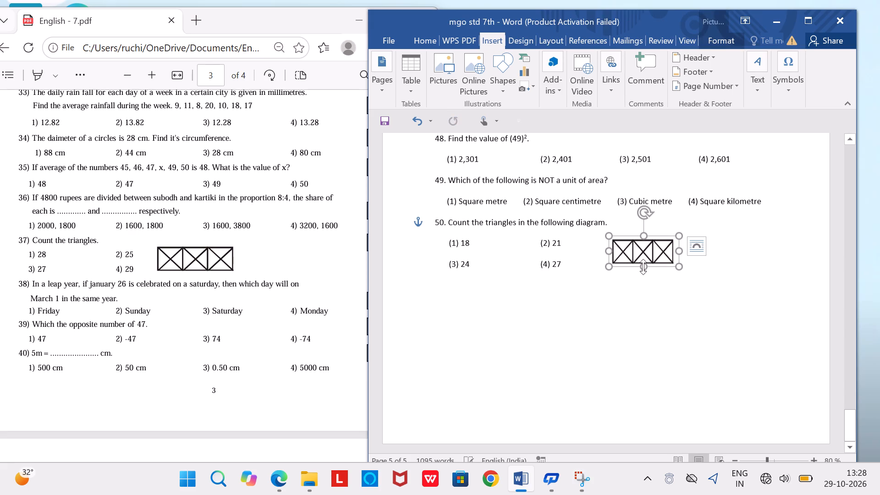
drag(606, 251, 588, 251)
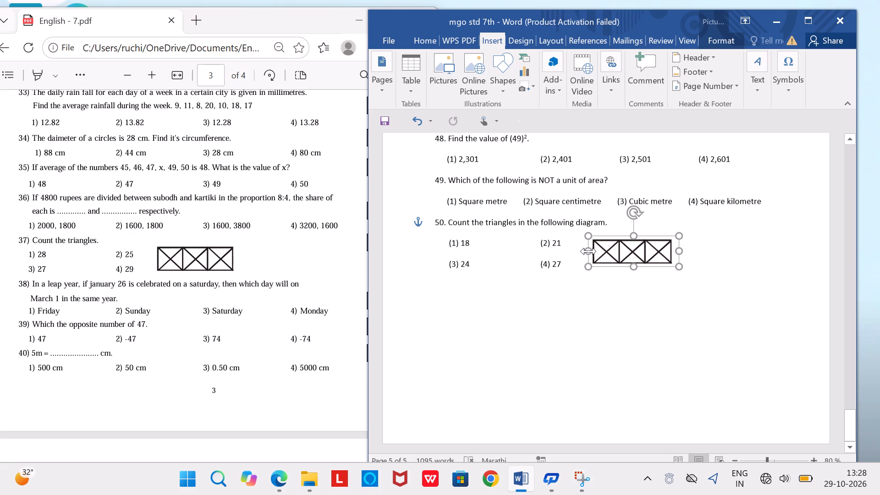
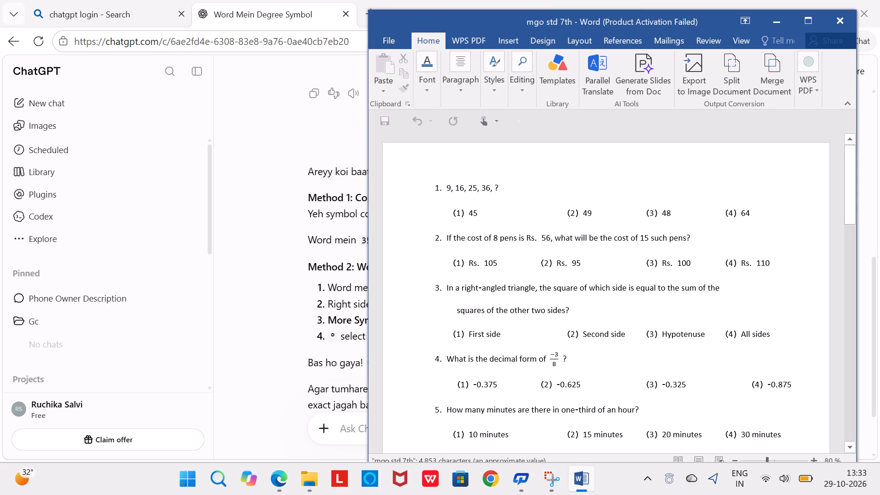
Set the font of the entire mgo std 7th document to Calibri (Body).
key(ctrl+a)
key(ctrl+a)
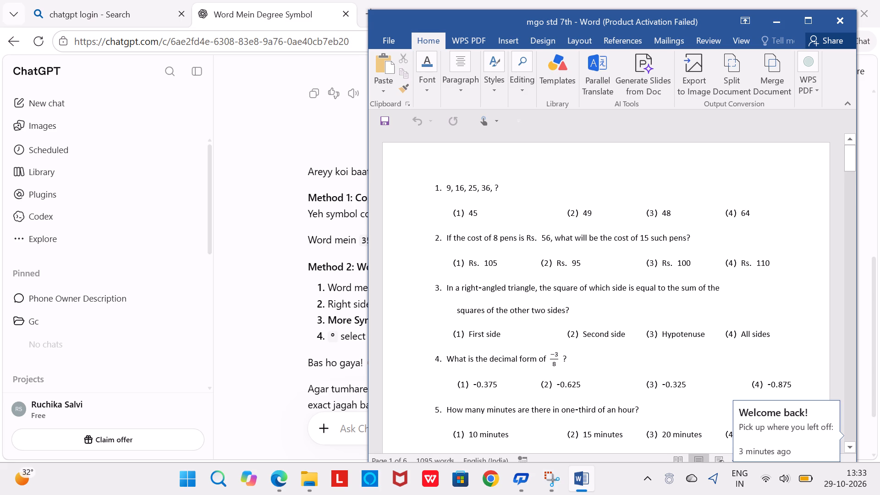
key(ctrl+a)
key(ctrl+a)
key(ctrl+a)
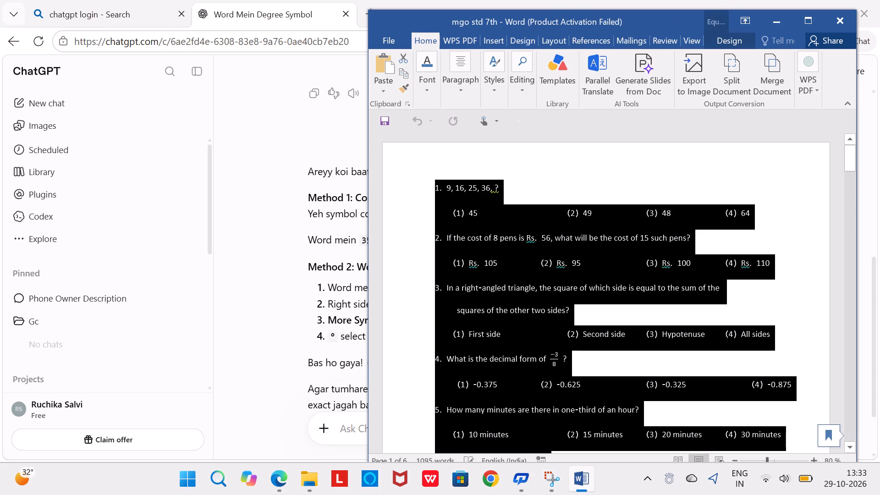
click(429, 99)
click(516, 127)
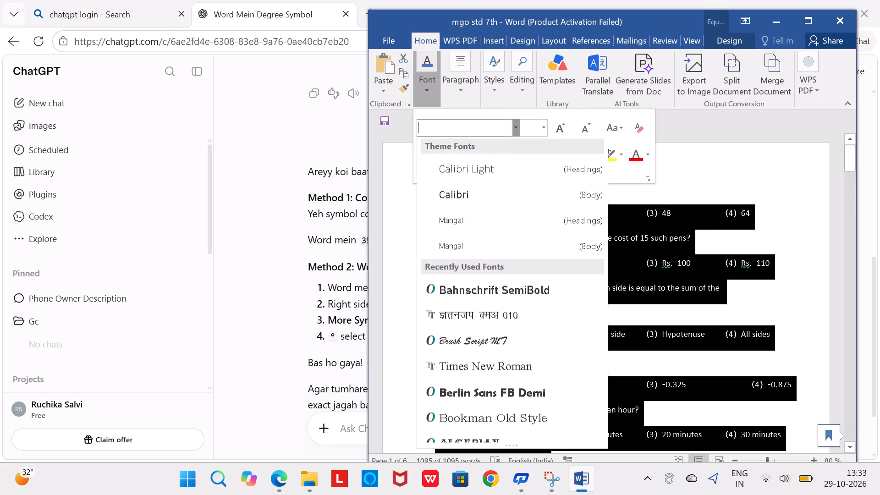
click(471, 198)
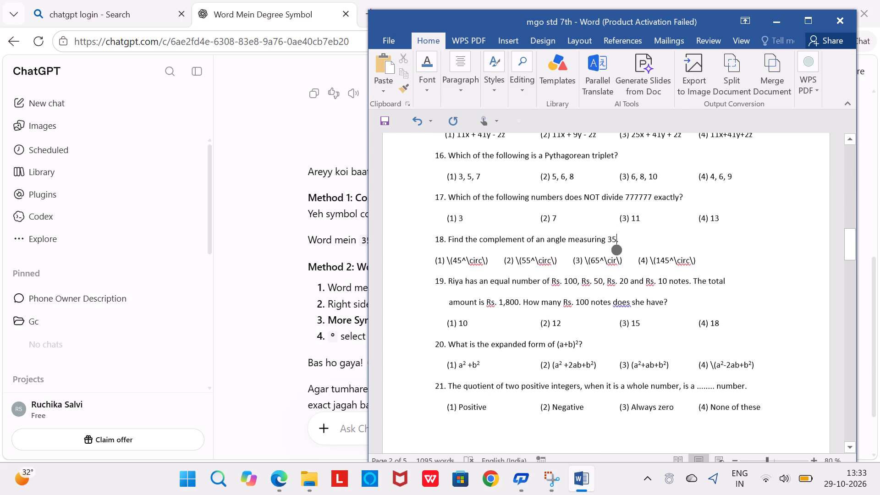
Paste the degree symbol after 35 in question 18.
key(ctrl+v)
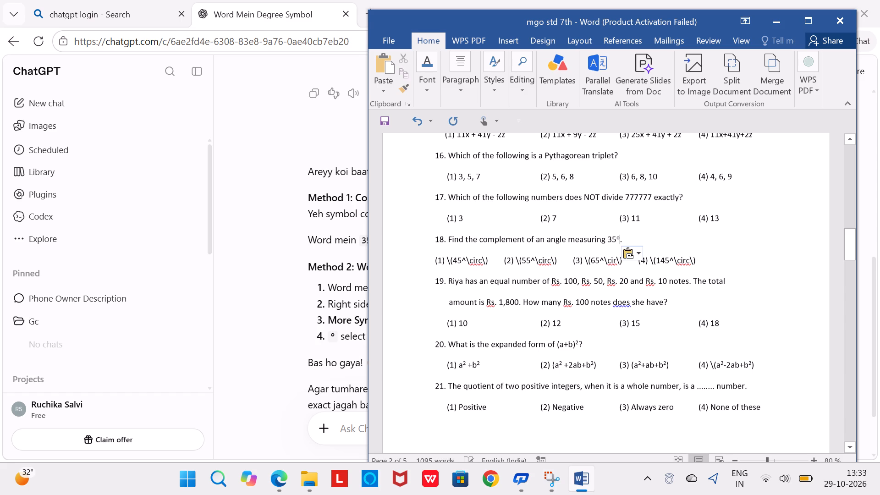
Indent question 18's option row with spaces to line up with the other questions' options.
key(Left)
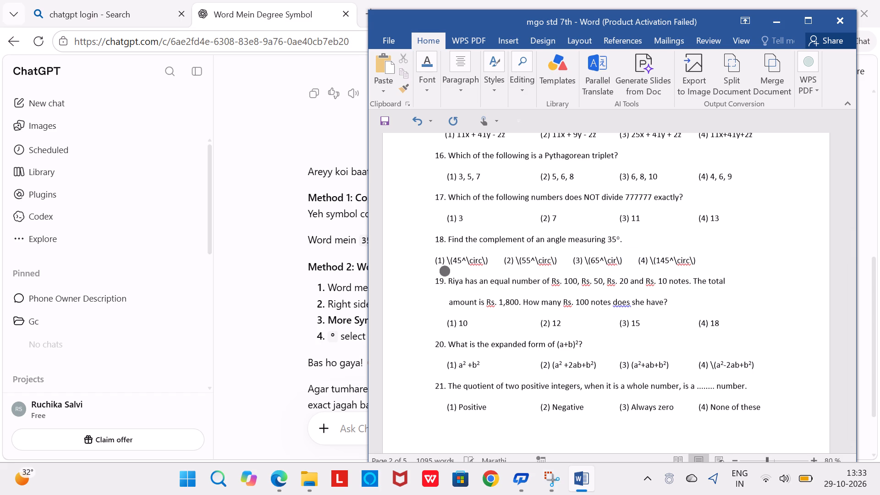
key(Left)
key(Left)
key(space)
key(space)
key(space)
key(space)
key(space)
key(space)
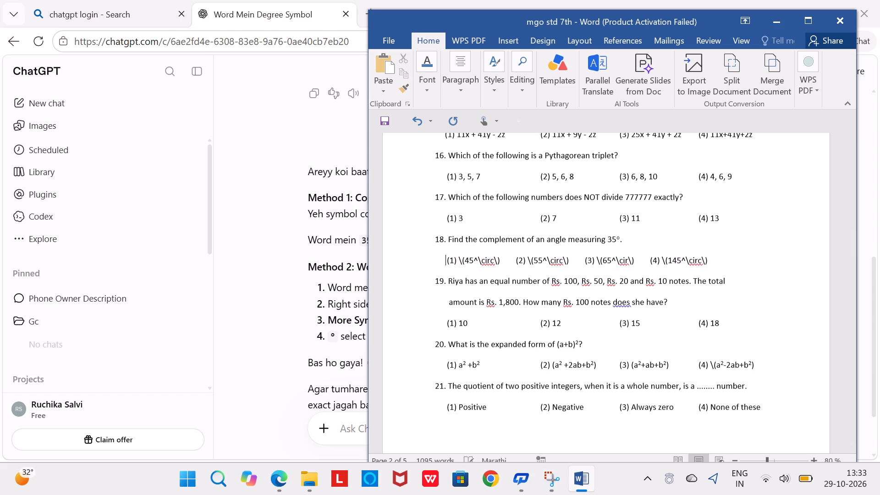
Replace the LaTeX code in option (1) of question 18 so it reads 45°.
key(Right)
key(Right)
key(Right)
key(Right)
key(Right)
key(Right)
key(BackSpace)
key(BackSpace)
key(Right)
key(Right)
key(Right)
key(Right)
key(Right)
key(Right)
key(Right)
key(Right)
key(Right)
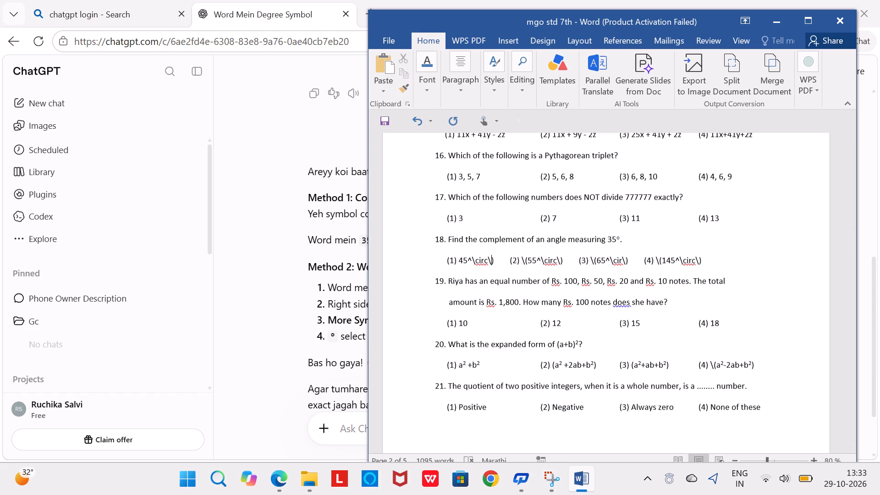
key(Right)
key(BackSpace)
key(BackSpace)
key(BackSpace)
key(BackSpace)
key(BackSpace)
key(BackSpace)
key(BackSpace)
key(BackSpace)
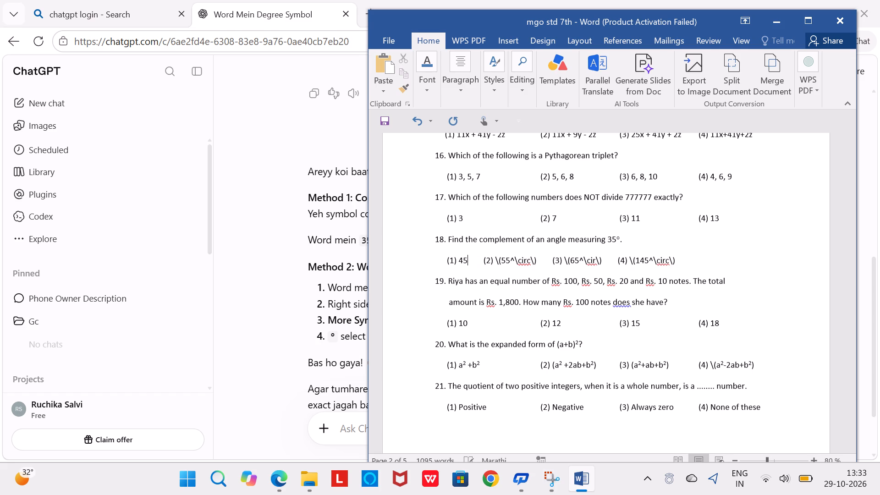
key(ctrl+v)
Tab option (2) of question 18 across to align with the second option column.
key(Down)
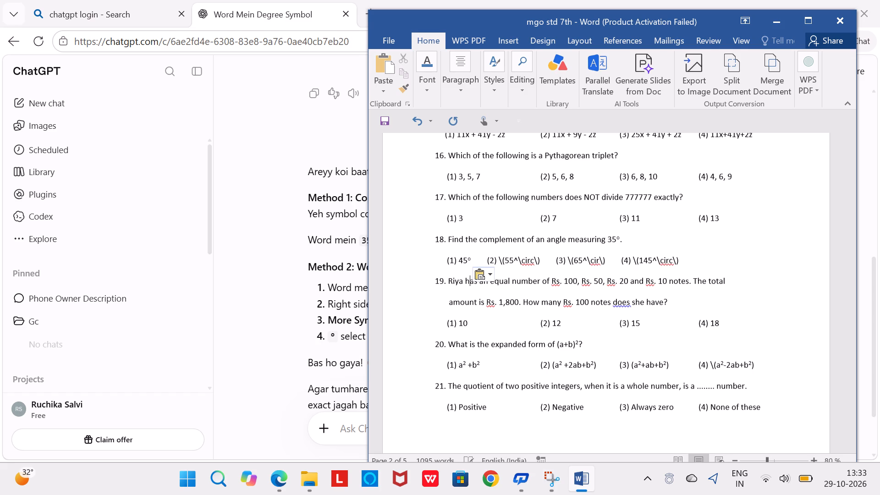
key(Up)
key(Right)
key(Right)
key(Tab)
key(Tab)
key(Tab)
Replace the LaTeX code in option (2) of question 18 so it reads 55°.
key(Right)
key(Right)
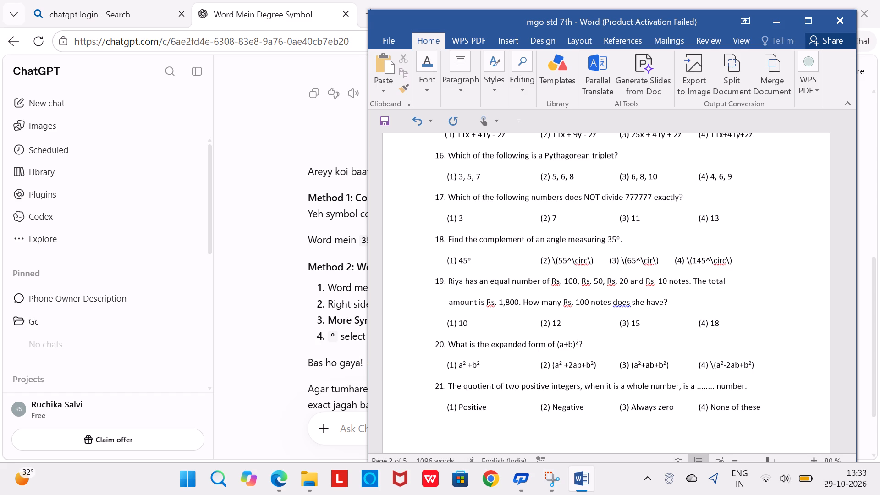
key(Right)
key(Right)
key(Right)
key(Right)
key(BackSpace)
key(BackSpace)
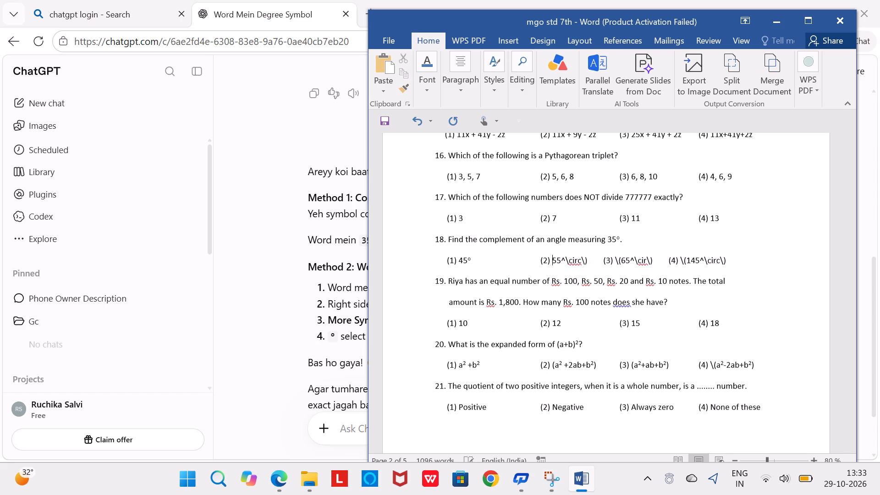
key(Right)
key(Right)
key(Right)
key(Right)
key(Right)
key(Right)
key(Right)
key(Right)
key(Right)
key(Right)
key(BackSpace)
key(BackSpace)
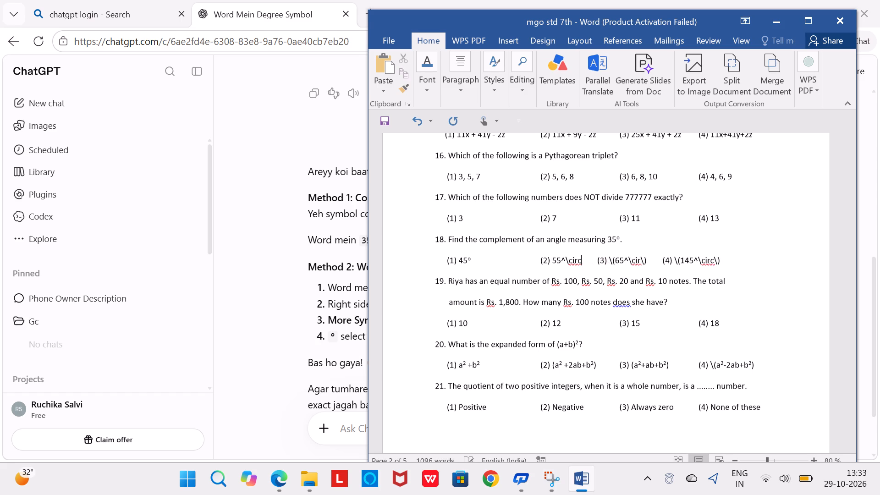
key(BackSpace)
key(BackSpace)
key(BackSpace)
key(BackSpace)
key(BackSpace)
key(BackSpace)
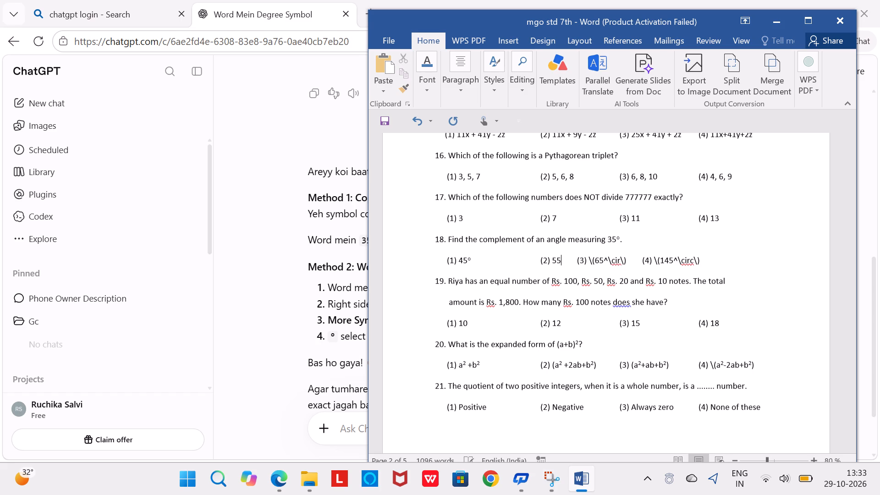
key(ctrl+v)
Tab option (3) of question 18 across to align with the third option column.
key(Right)
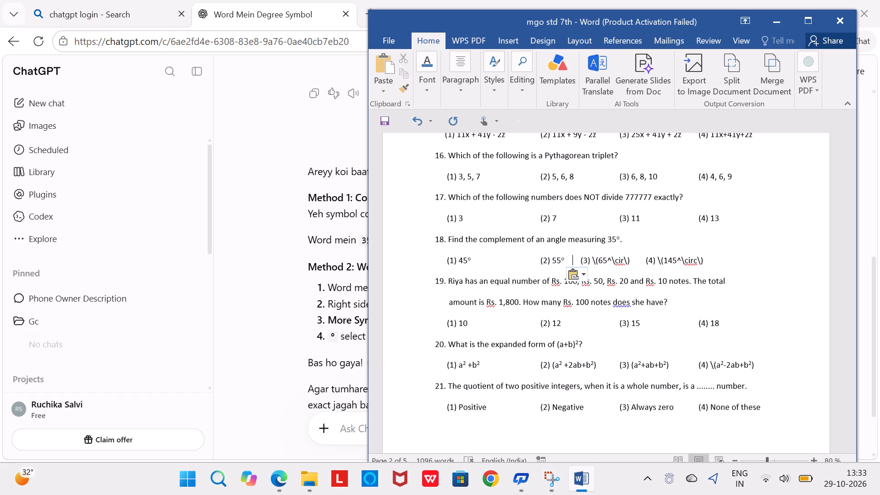
key(Right)
key(Tab)
key(Tab)
Replace the LaTeX code in option (3) of question 18 so it reads 65°.
key(Right)
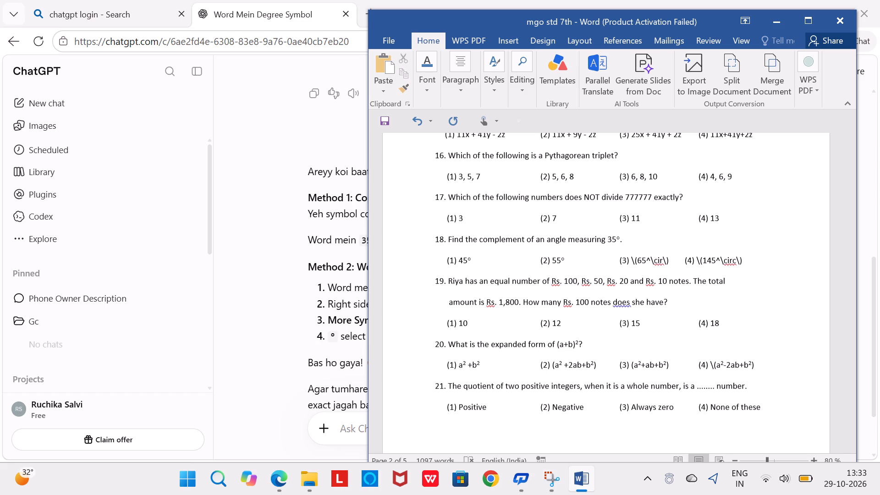
key(Right)
key(Right)
key(Right)
key(Right)
key(Right)
key(BackSpace)
key(BackSpace)
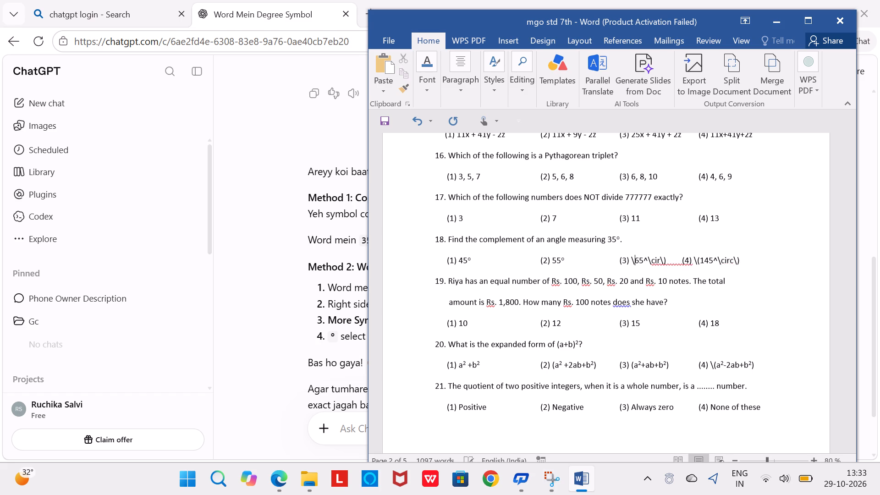
key(Right)
key(Right)
key(Right)
key(Right)
key(Right)
key(Right)
key(Right)
key(Right)
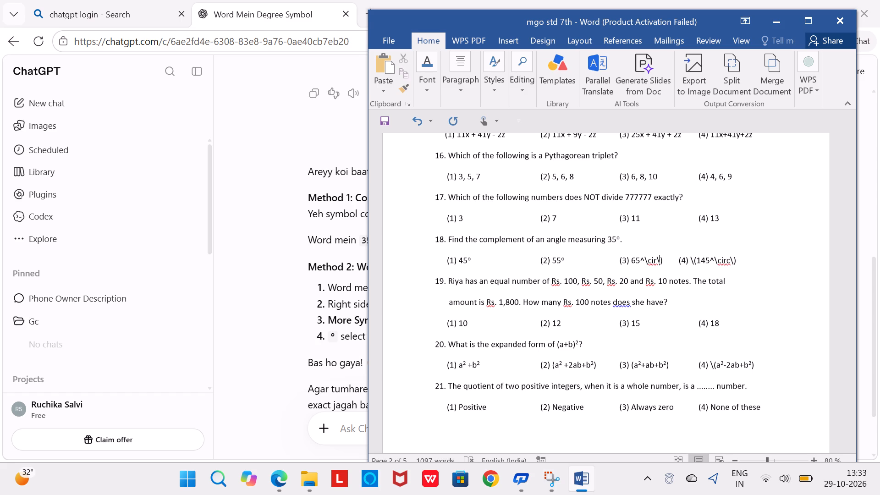
key(Right)
key(BackSpace)
key(BackSpace)
key(BackSpace)
key(BackSpace)
key(BackSpace)
key(BackSpace)
key(BackSpace)
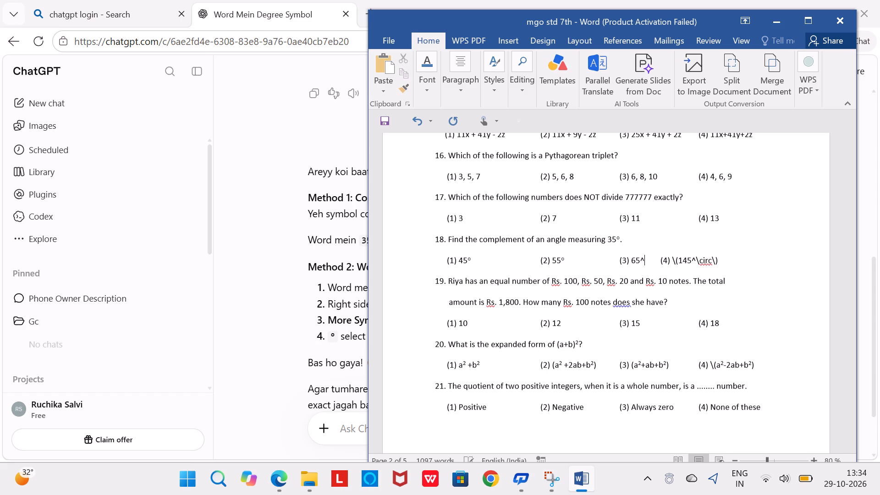
key(ctrl+v)
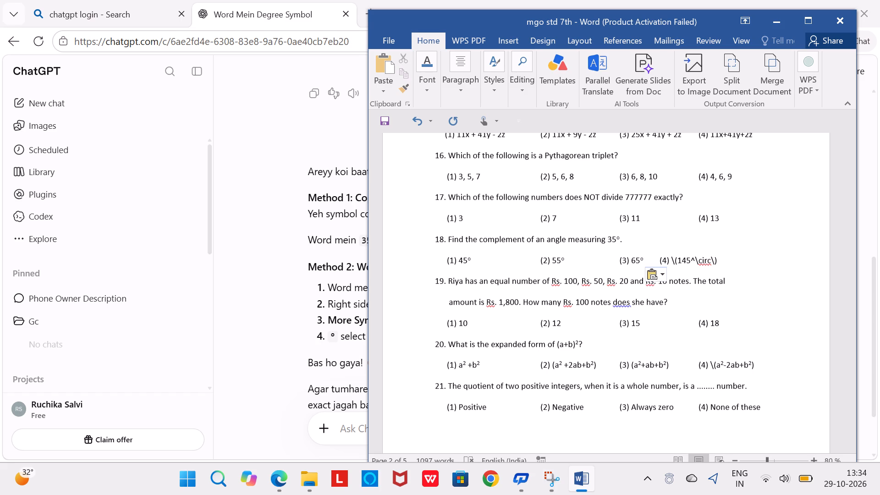
Replace the LaTeX code in option (4) of question 18 so it reads 145°, with a space after the option number.
key(BackSpace)
key(BackSpace)
key(BackSpace)
key(BackSpace)
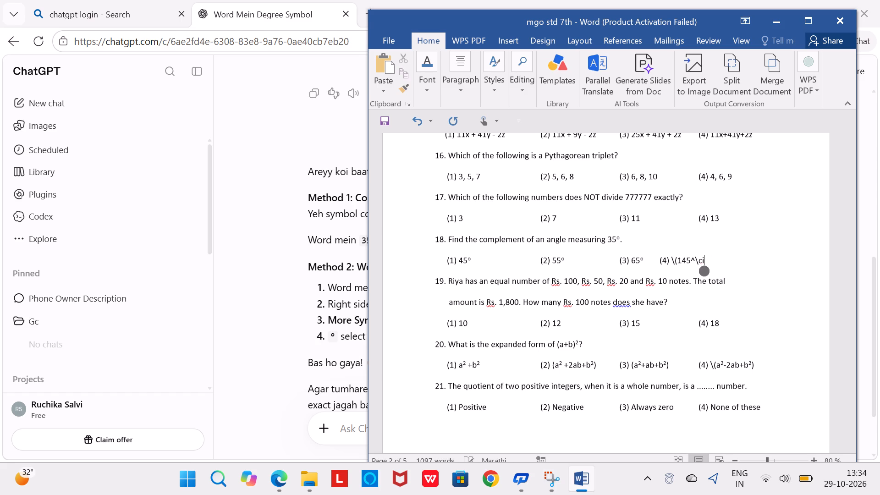
key(BackSpace)
key(BackSpace)
key(BackSpace)
key(BackSpace)
key(ctrl+v)
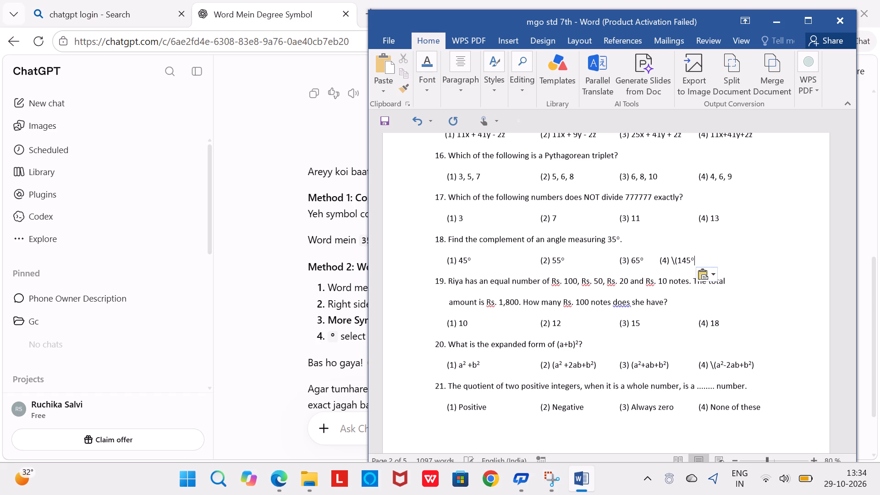
key(Left)
key(Left)
key(Left)
key(Left)
key(BackSpace)
key(BackSpace)
key(BackSpace)
key(Left)
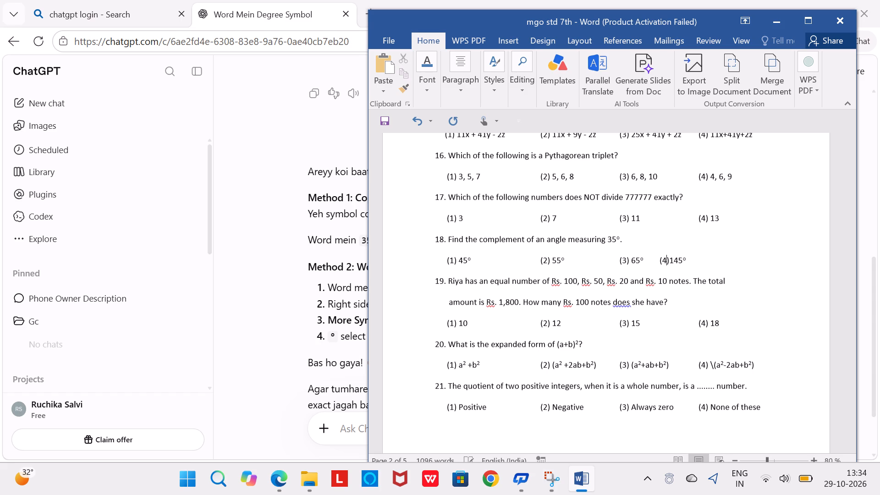
key(Right)
key(space)
Tab option (4) of question 18 across to align with the fourth option column.
key(Left)
key(Left)
key(Left)
key(Left)
key(Tab)
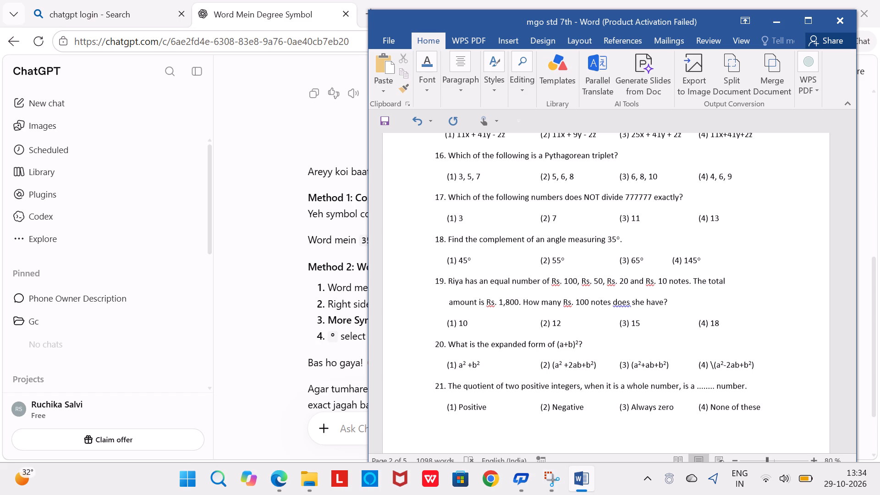
key(Tab)
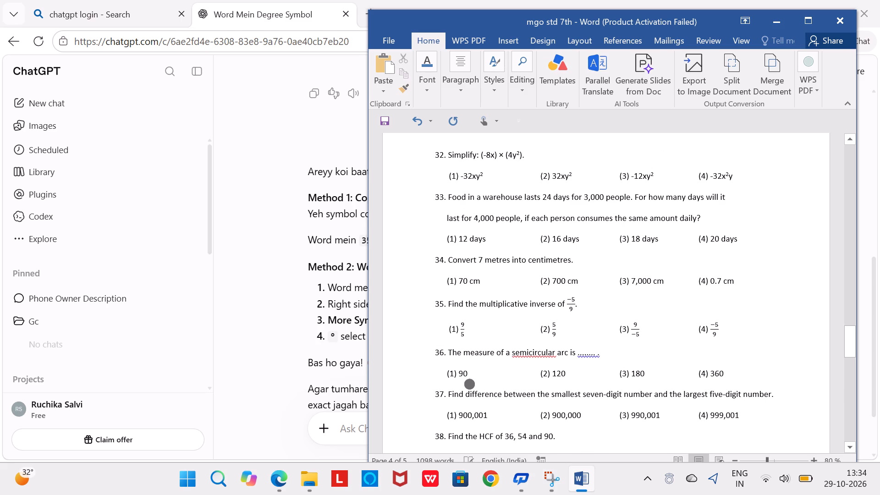
Add degree symbols to options (1) and (2) of question 36 so they read 90° and 120°, keeping option (2) in its column.
key(Left)
key(ctrl+v)
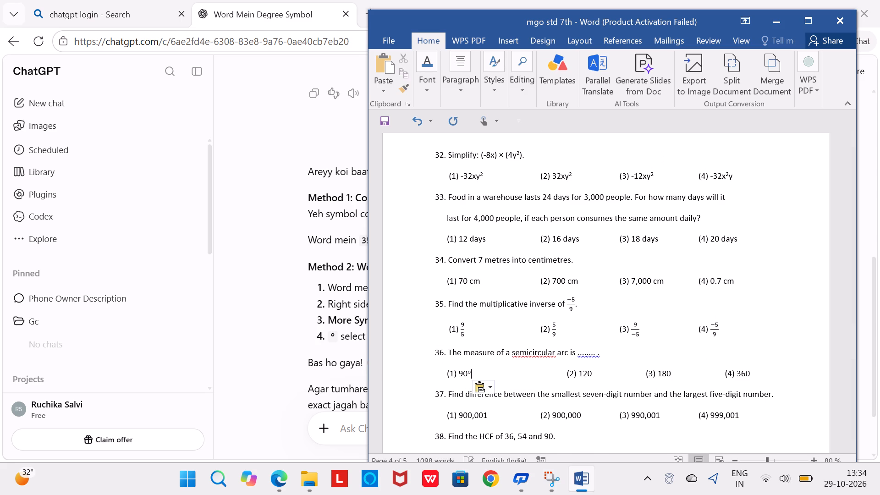
key(BackSpace)
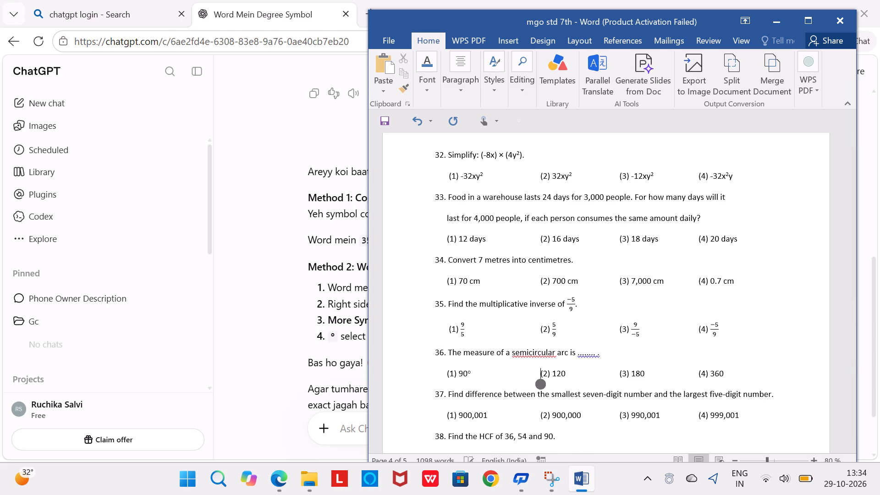
key(Right)
key(Right)
key(Right)
key(Right)
key(Right)
key(Right)
key(Right)
key(ctrl+v)
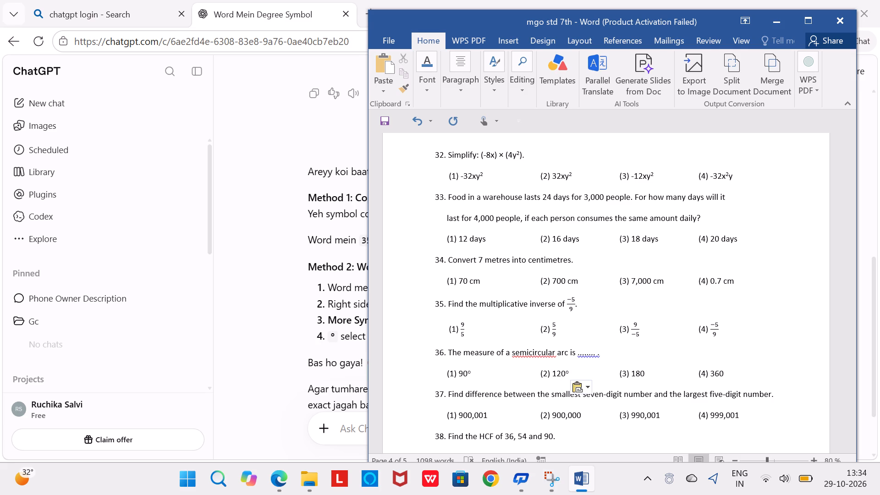
Add a degree symbol to option (3) of question 36 so it reads 180°, and pull option (4) back to its column.
key(Left)
key(ctrl+v)
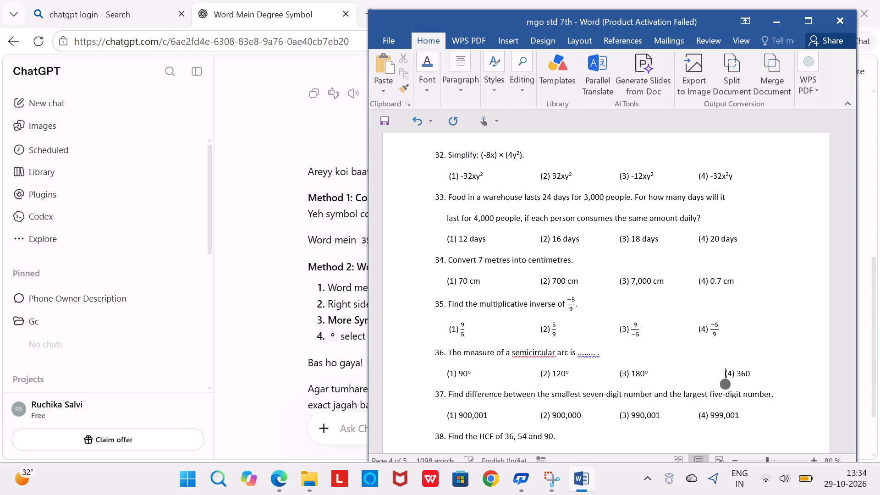
key(BackSpace)
key(BackSpace)
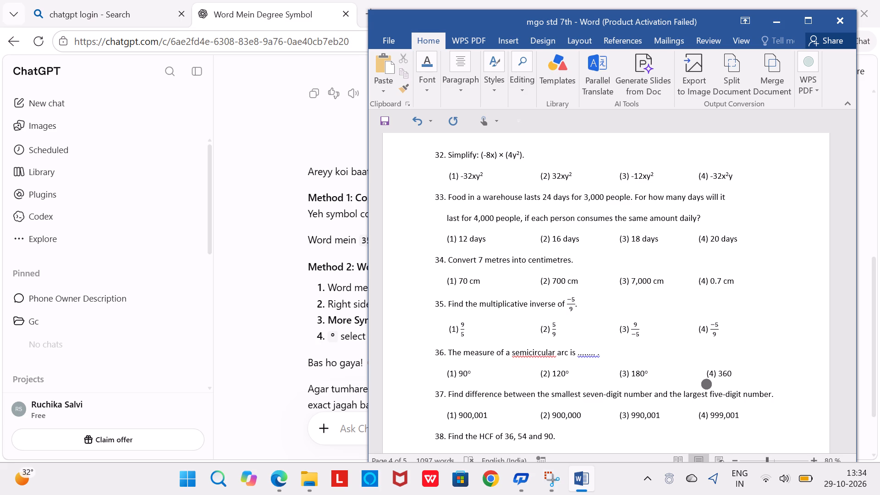
key(BackSpace)
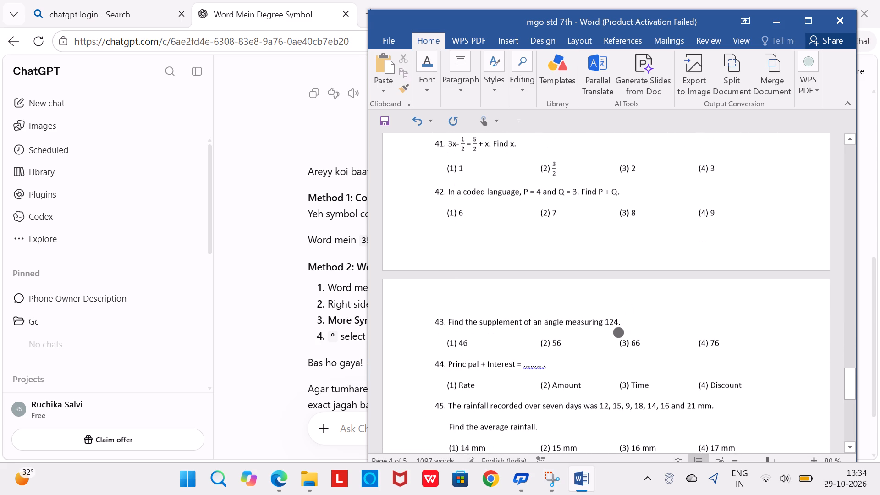
Add degree symbols to the angle 124 in question 43 and to its answer options 46, 56, 66 and 76.
key(ctrl+v)
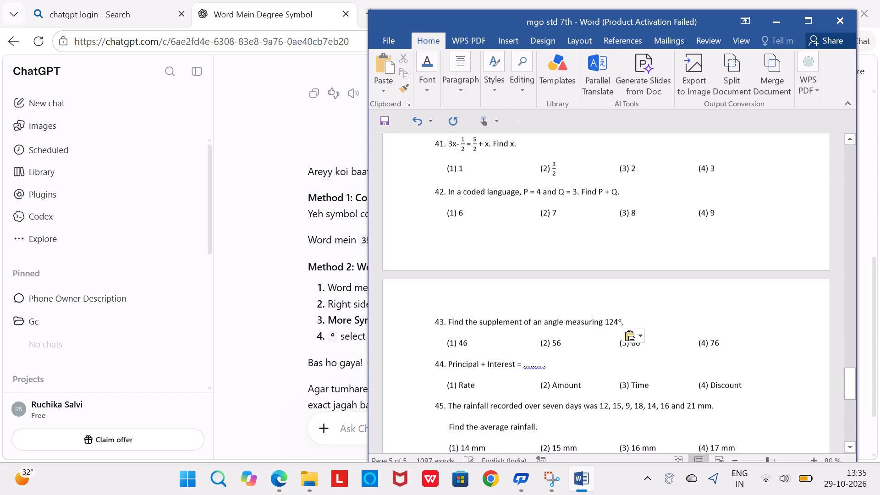
key(ctrl+v)
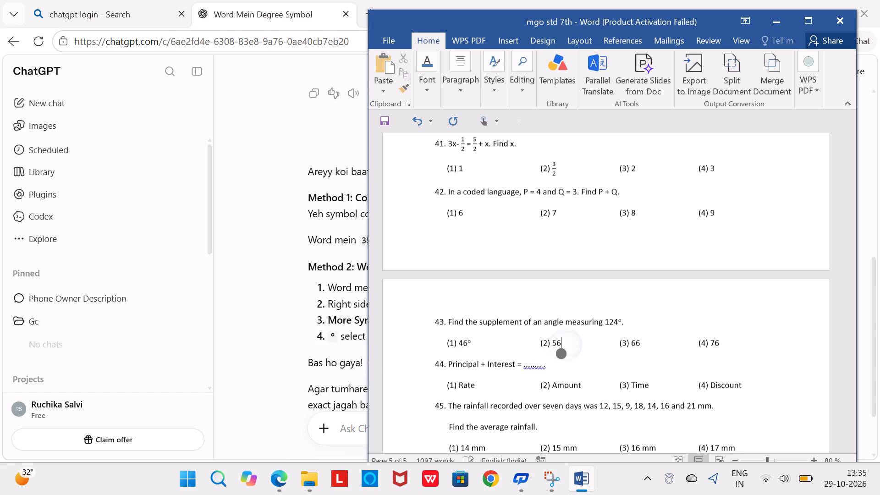
key(ctrl+v)
key(ctrl+v)
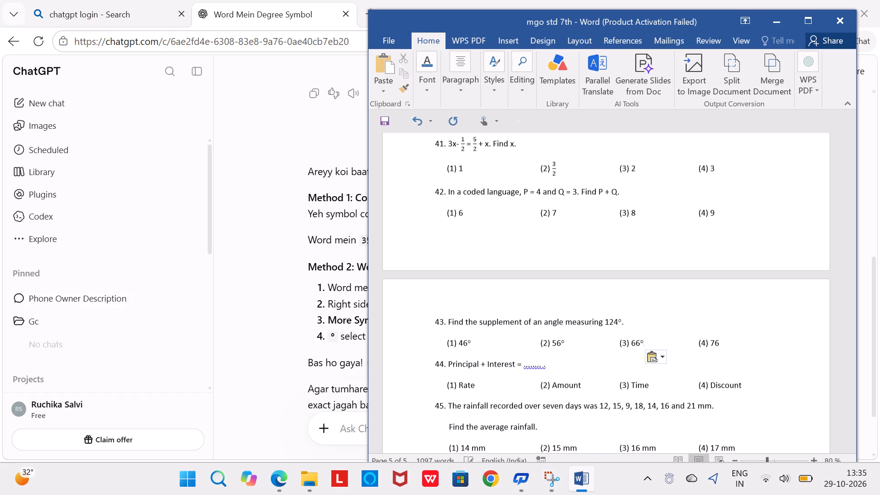
key(ctrl+v)
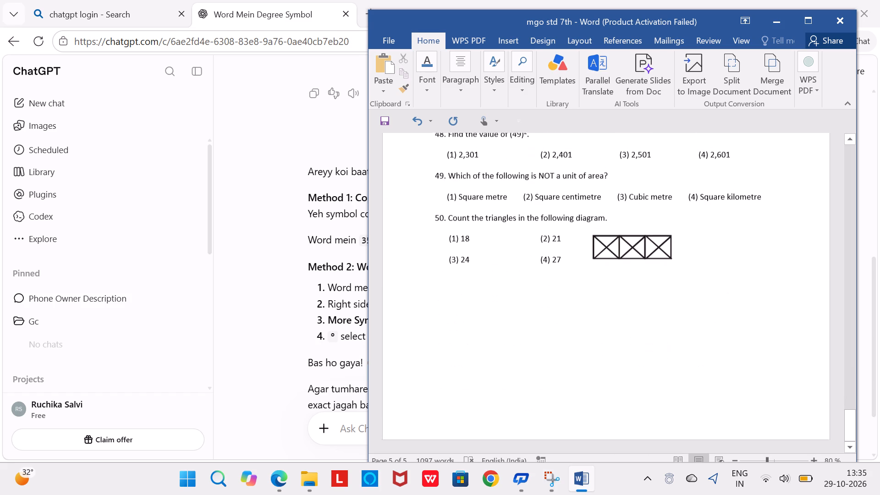
Close the mgo std 7th document.
click(843, 26)
click(388, 268)
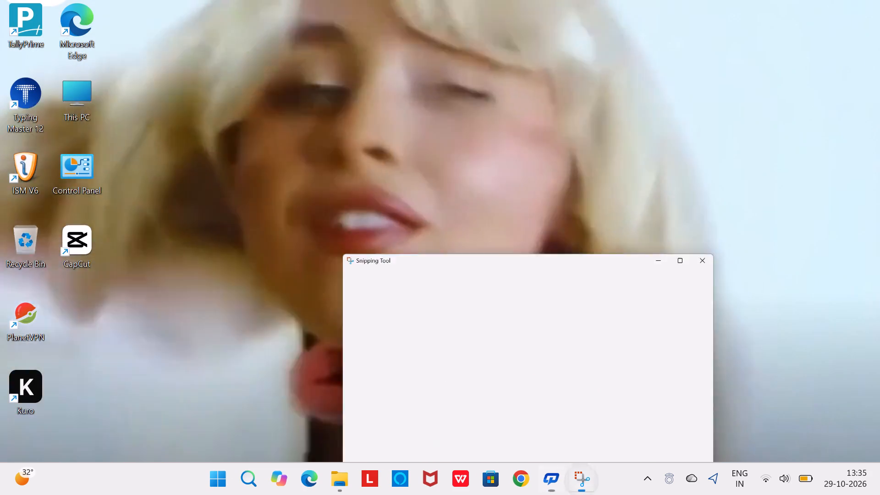
Close the remaining open windows and the search pane to return to the desktop.
click(789, 164)
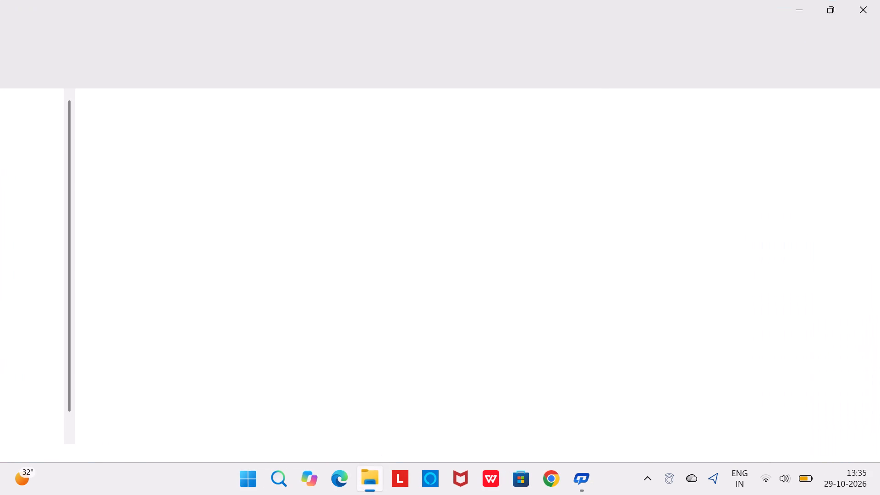
click(868, 5)
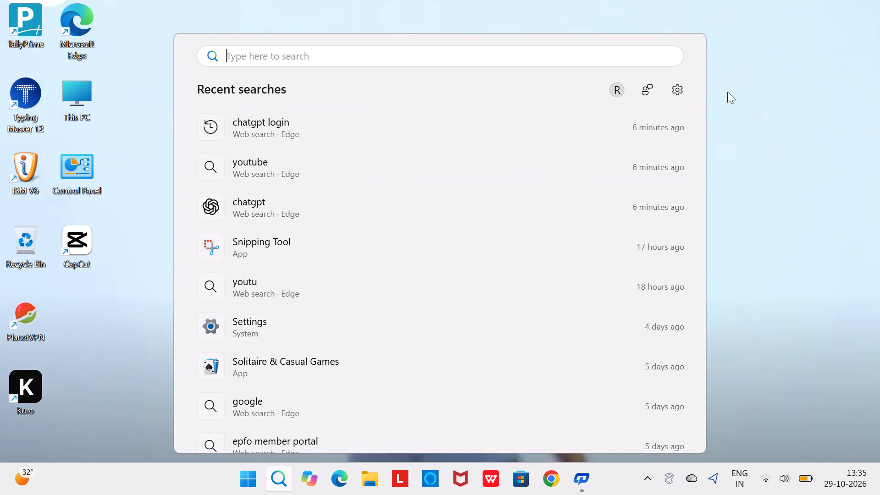
click(377, 132)
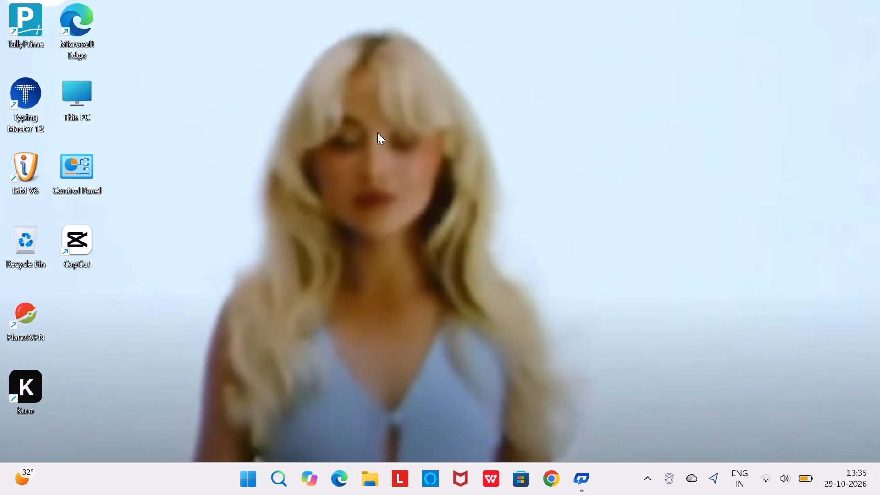